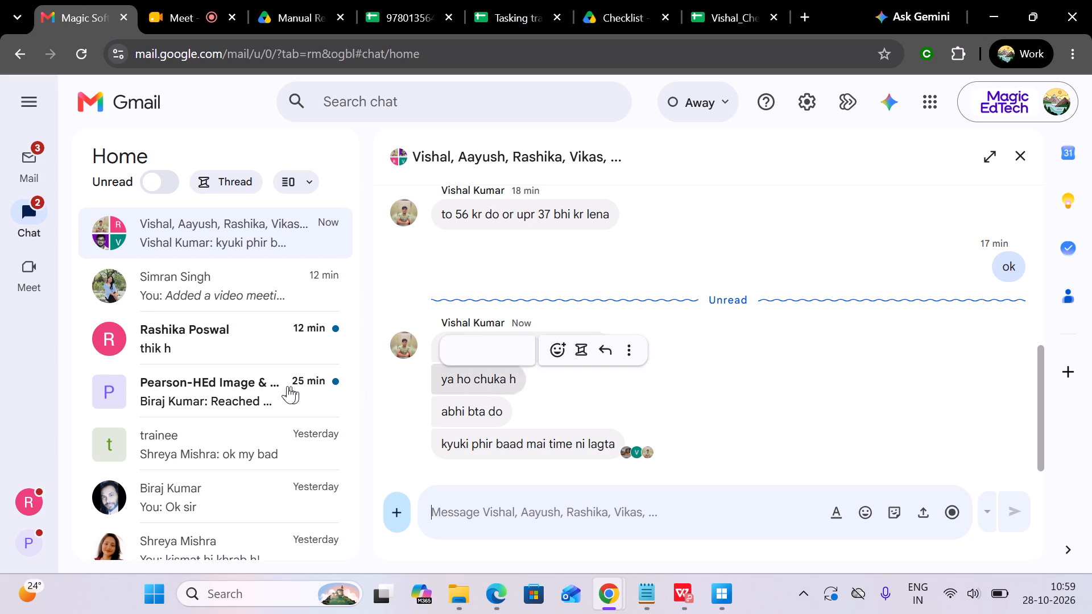
# Open the unread Pearson-HEd Image & Text Search QA conversation to read its new messages.
pyautogui.click(210, 383)
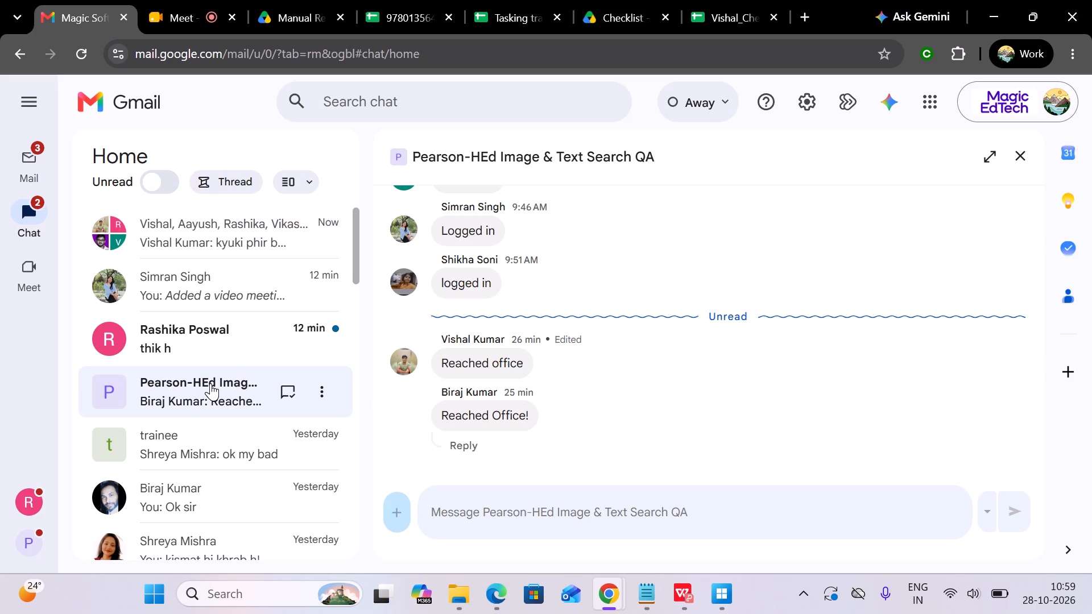
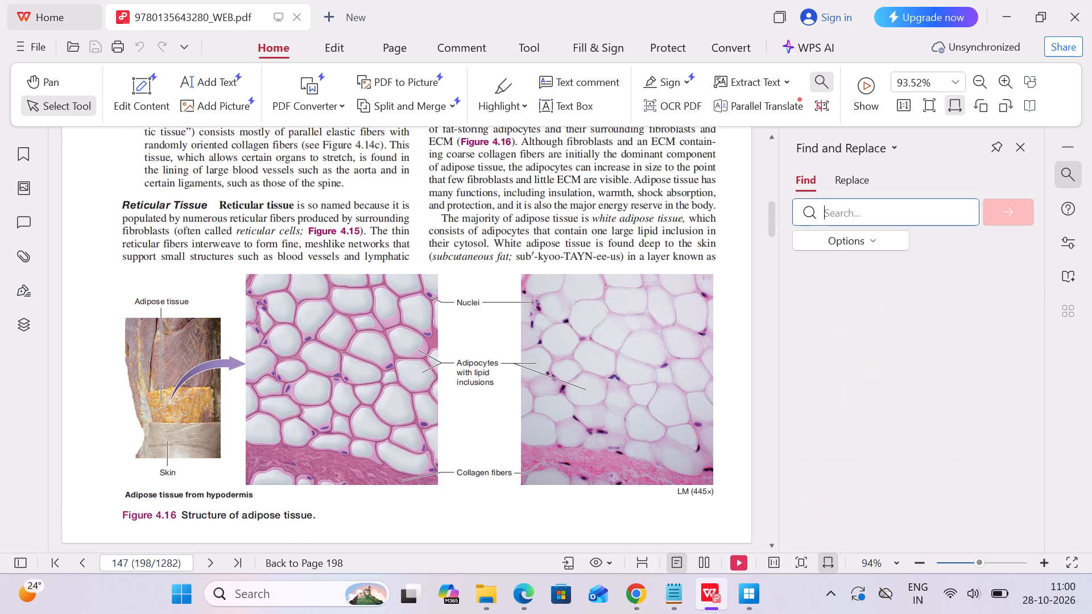
# Start a screen capture of Figure 4.16, Structure of adipose tissue, on page 147 of the textbook PDF.
pyautogui.scroll(-1, 458, 460)
pyautogui.scroll(1, 458, 460)
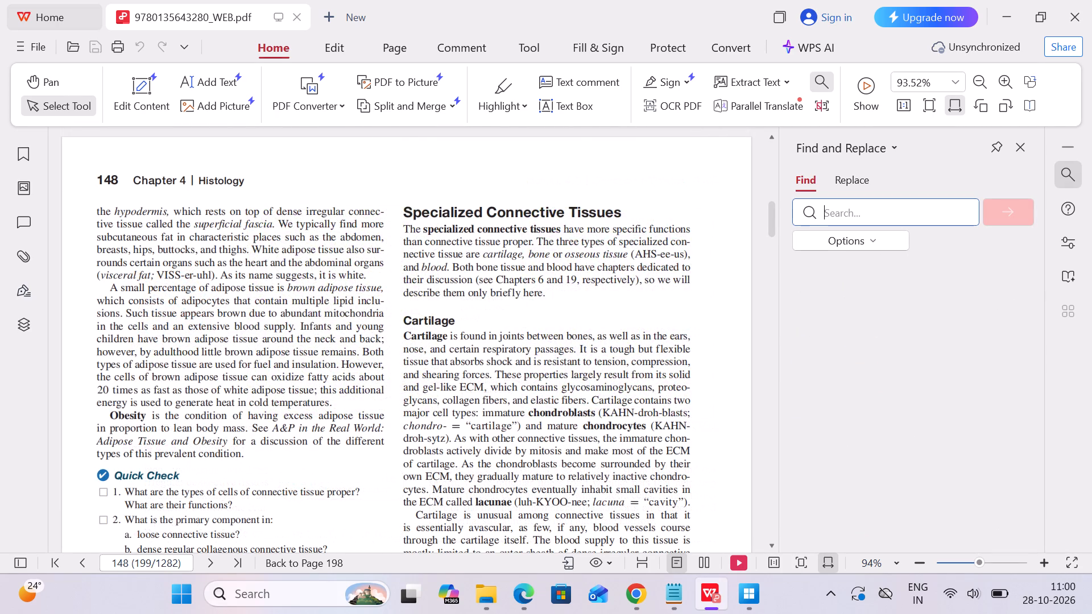
pyautogui.scroll(1, 458, 460)
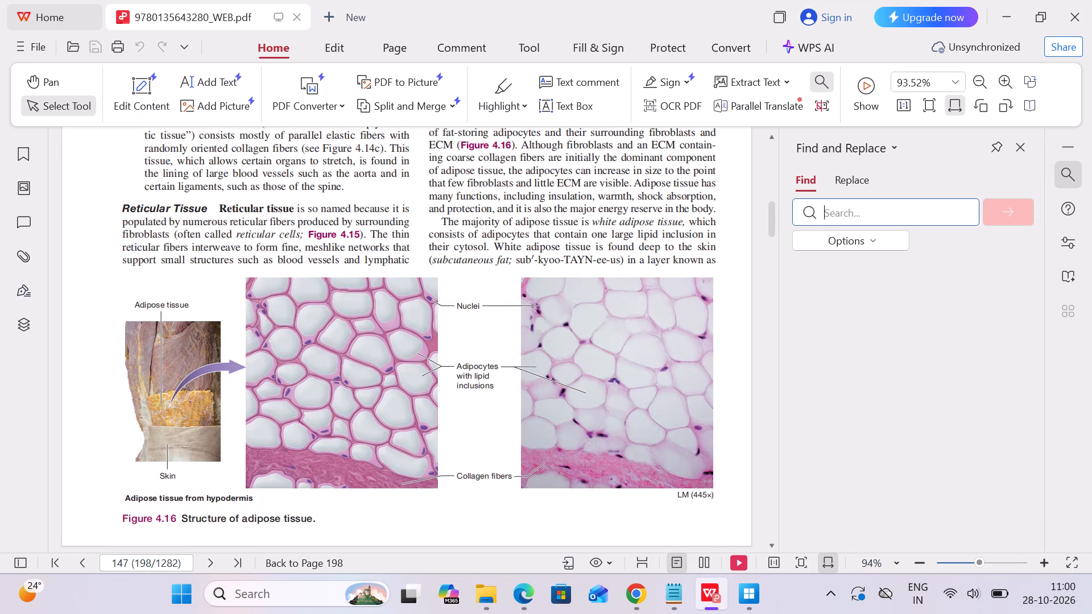
pyautogui.press('ctrl+Print')
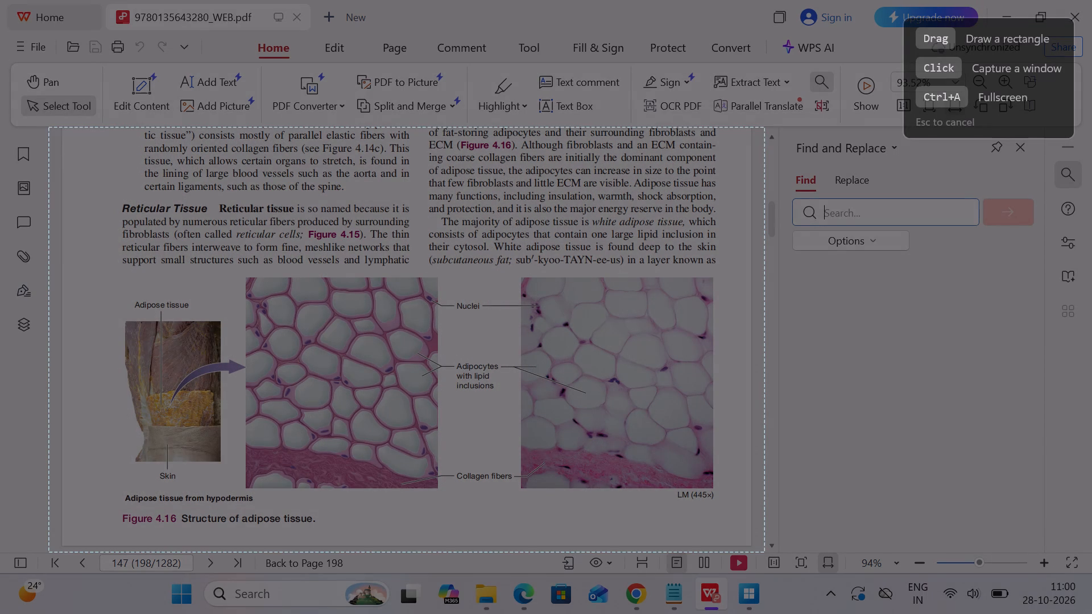
# Capture the adipose tissue images of Figure 4.16, about 1171 × 431, and outline the label word "inclusions" with a red rectangle.
pyautogui.moveTo(80, 268); pyautogui.dragTo(751, 535)
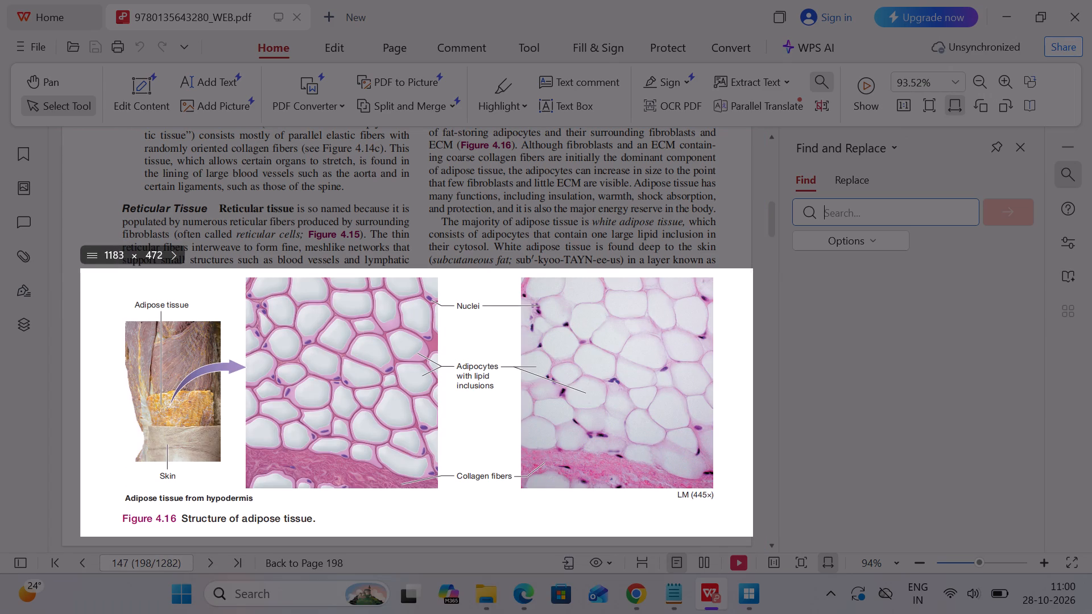
pyautogui.moveTo(751, 535); pyautogui.dragTo(746, 513)
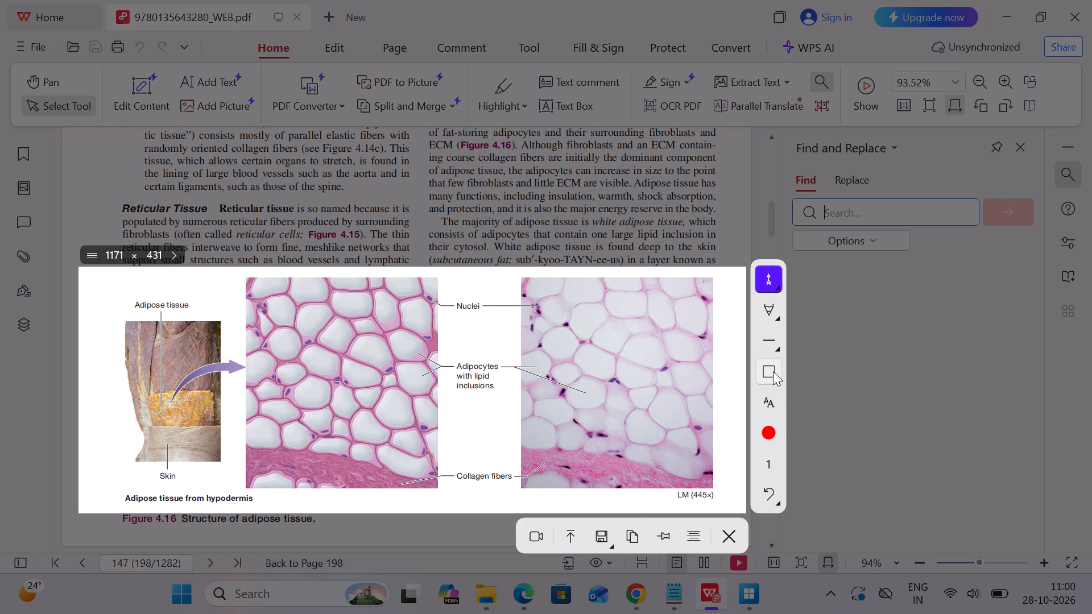
pyautogui.click(773, 371)
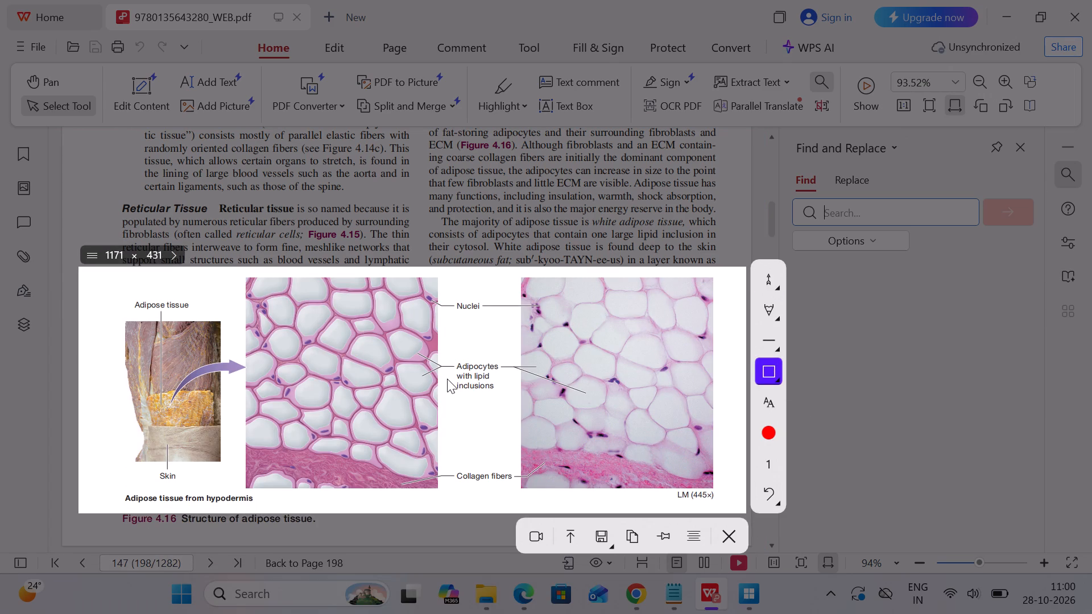
pyautogui.moveTo(447, 379); pyautogui.dragTo(502, 394)
# Save the annotated capture as a JPEG image in the Pictures folder.
pyautogui.hotkey('ctrl', 's')
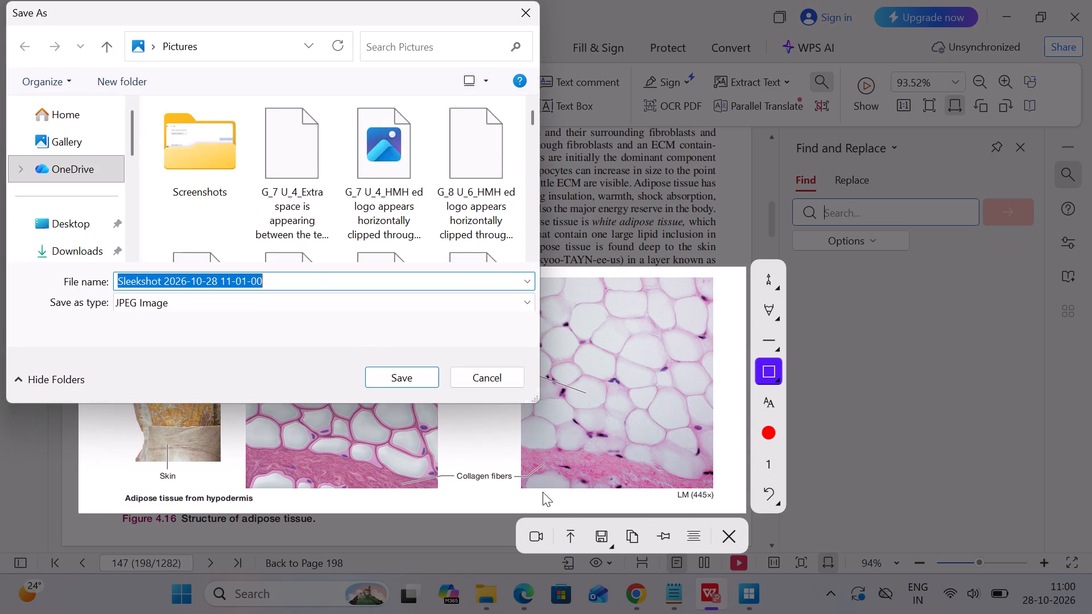
pyautogui.click(394, 383)
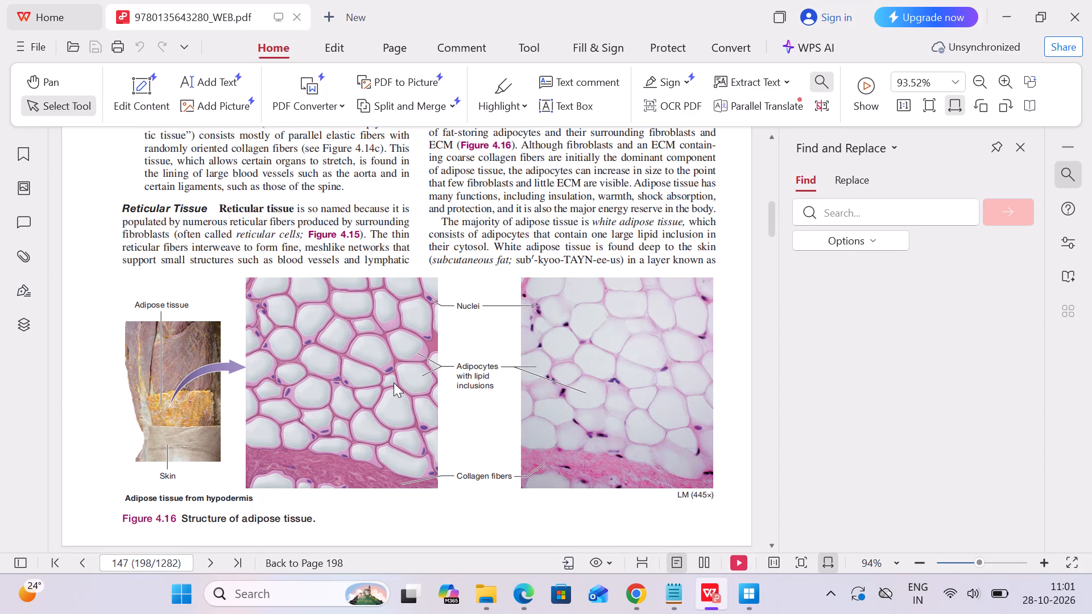
pyautogui.hotkey('alt', 'Tab')
pyautogui.click(358, 11)
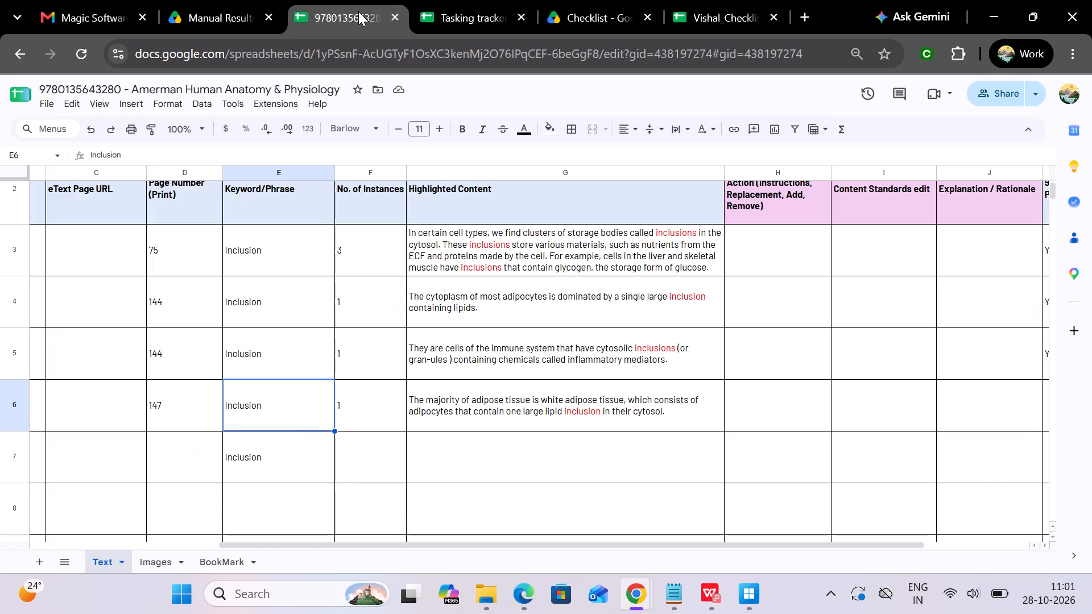
pyautogui.click(177, 566)
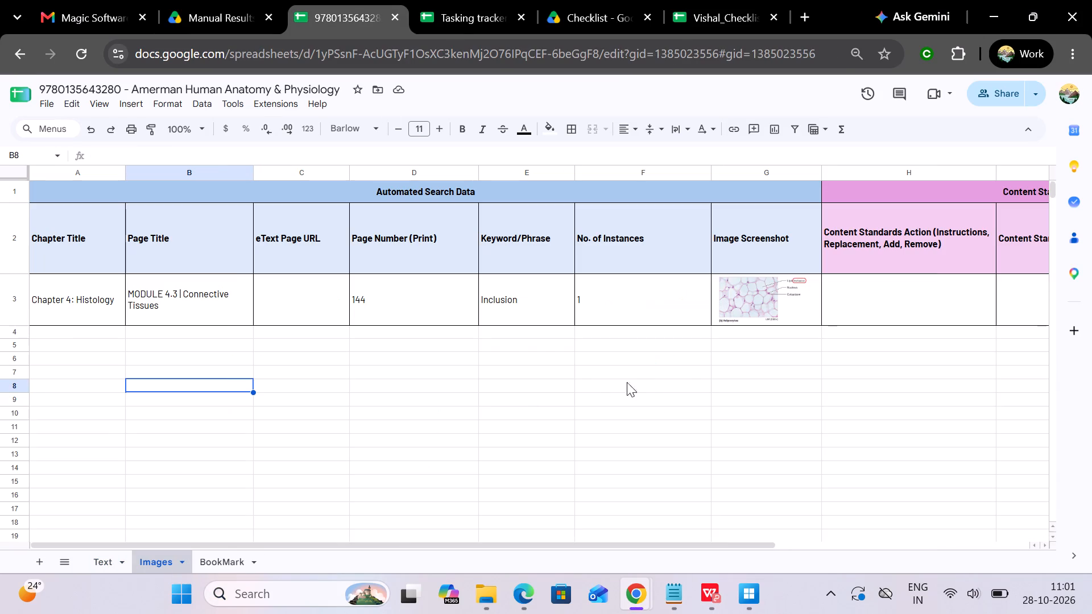
pyautogui.click(722, 330)
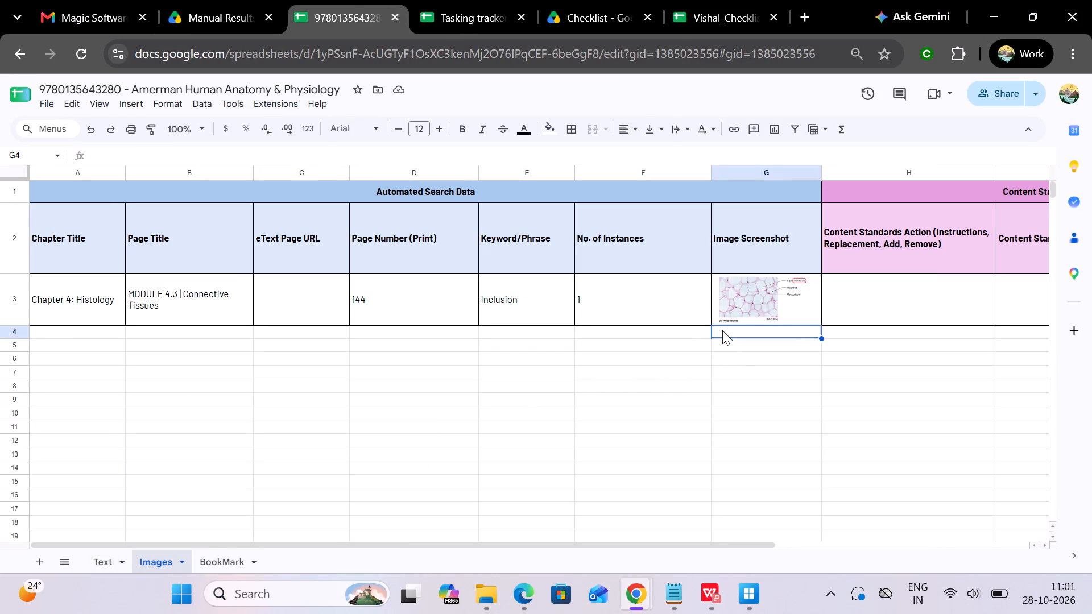
pyautogui.click(129, 105)
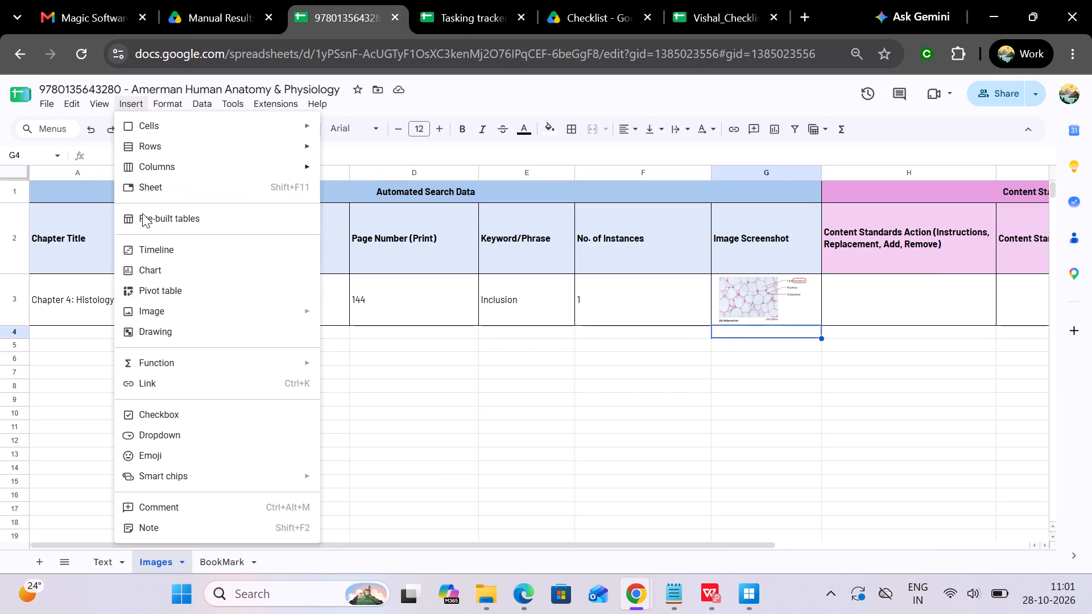
pyautogui.click(344, 314)
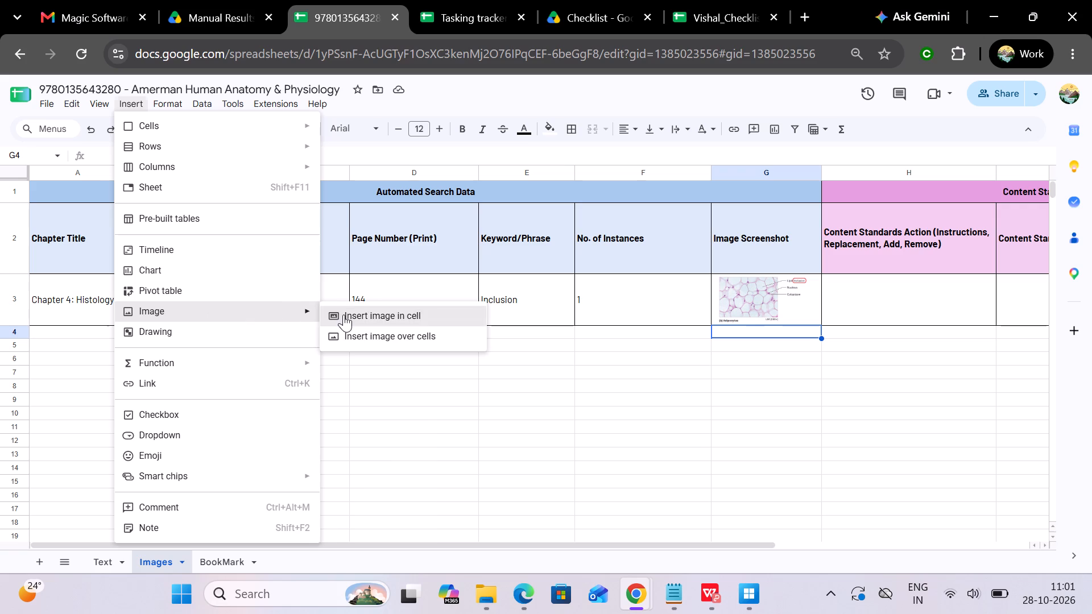
pyautogui.click(247, 293)
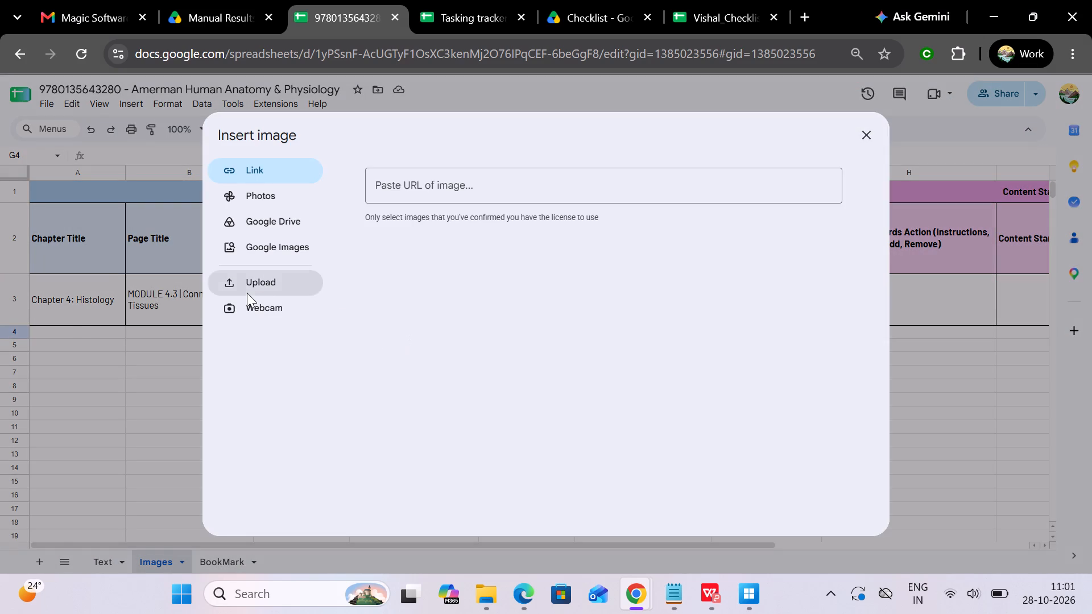
pyautogui.click(609, 383)
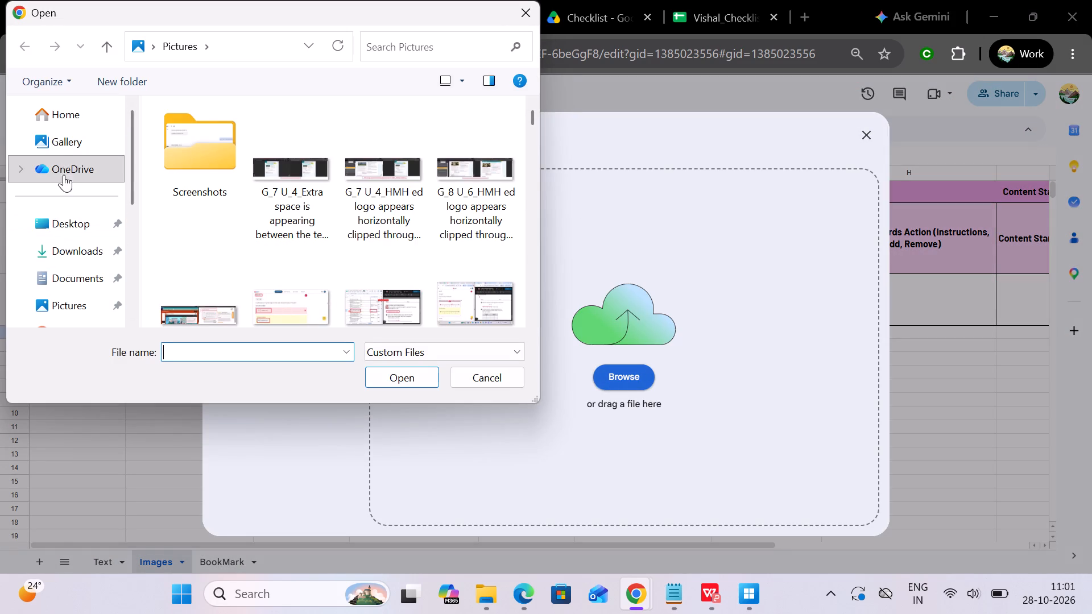
pyautogui.click(63, 148)
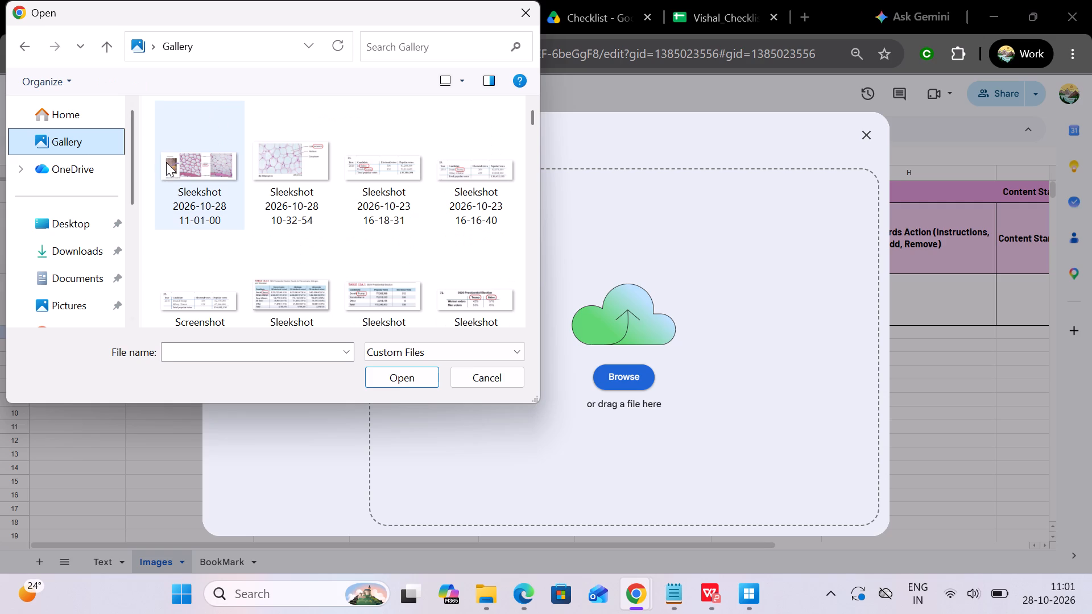
pyautogui.click(166, 162)
pyautogui.click(394, 375)
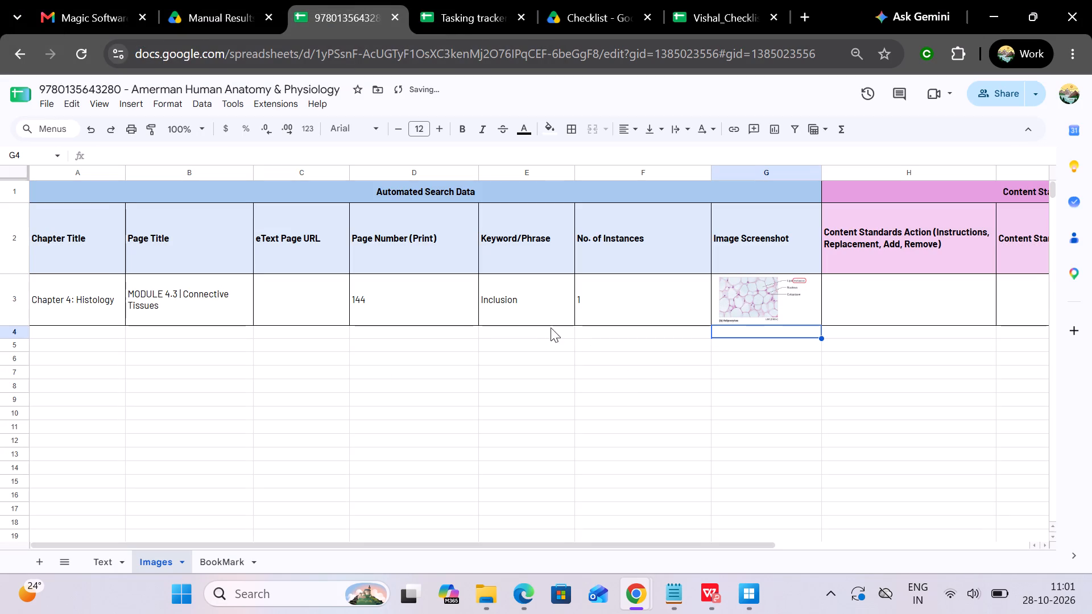
# Copy the keyword "Inclusion" and the instance count 1 from row 3 into E4:F4.
pyautogui.moveTo(497, 311); pyautogui.dragTo(593, 323)
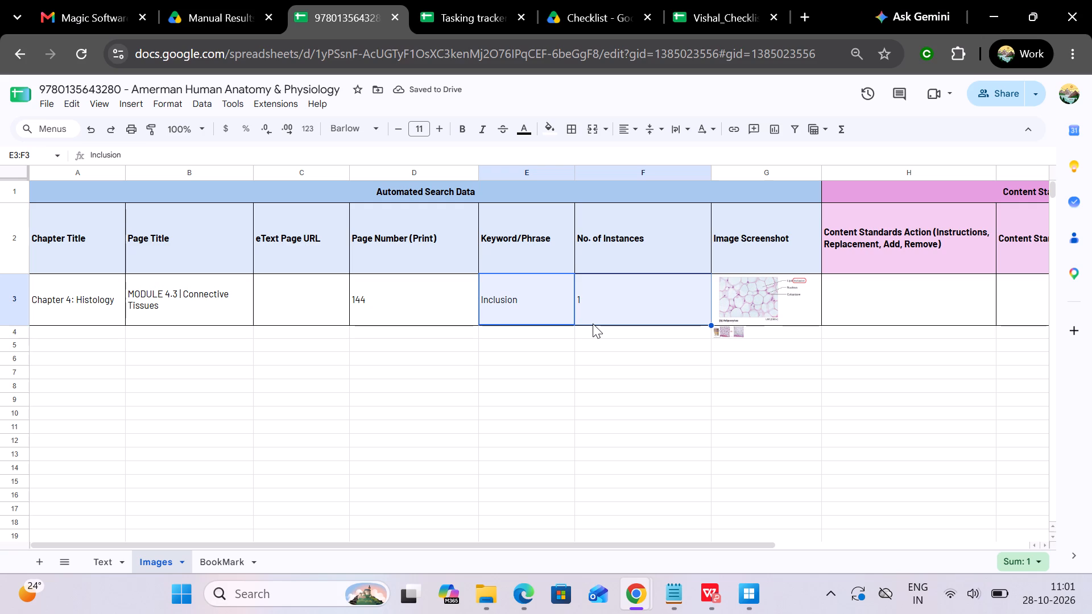
pyautogui.hotkey('ctrl', 'c')
pyautogui.click(534, 334)
pyautogui.hotkey('ctrl', 'v')
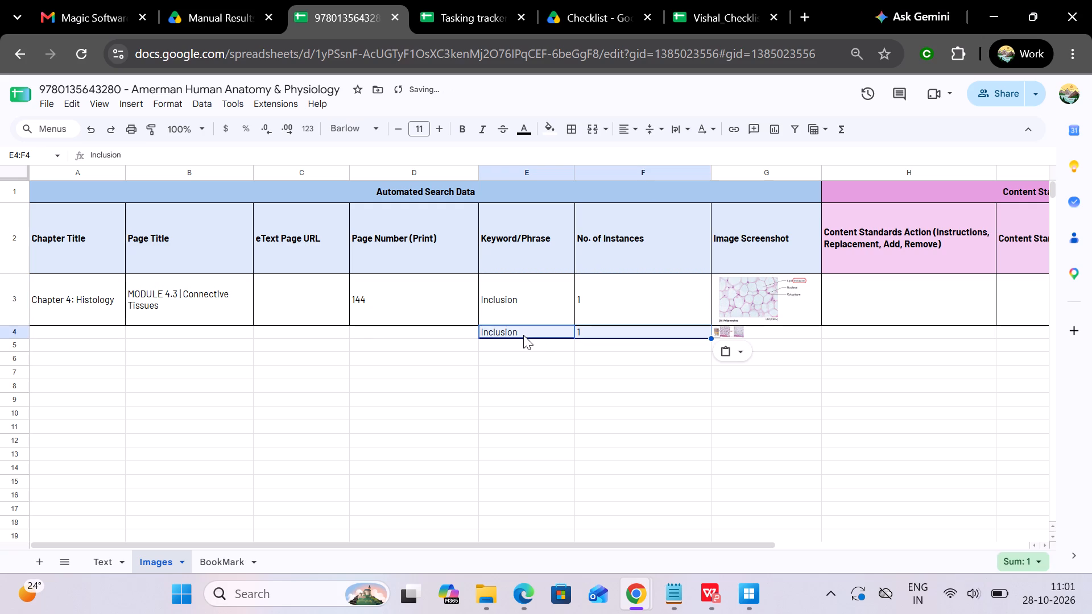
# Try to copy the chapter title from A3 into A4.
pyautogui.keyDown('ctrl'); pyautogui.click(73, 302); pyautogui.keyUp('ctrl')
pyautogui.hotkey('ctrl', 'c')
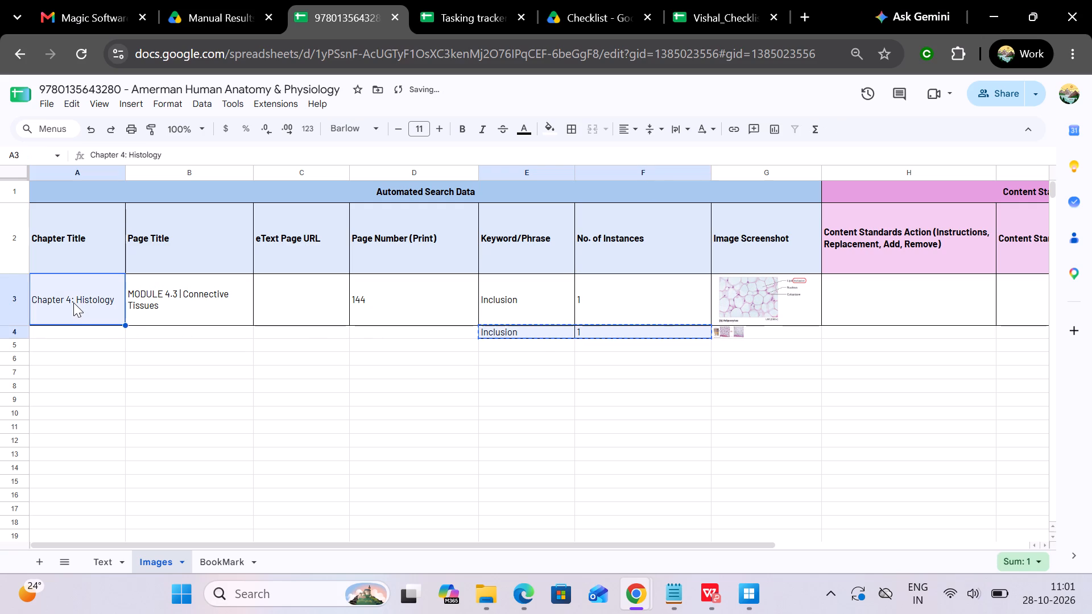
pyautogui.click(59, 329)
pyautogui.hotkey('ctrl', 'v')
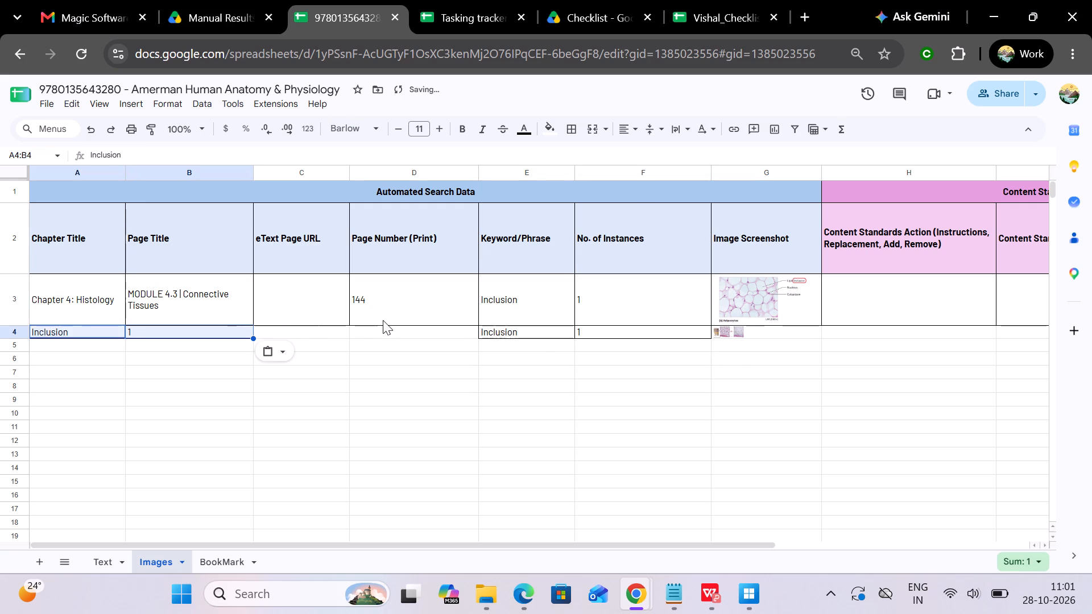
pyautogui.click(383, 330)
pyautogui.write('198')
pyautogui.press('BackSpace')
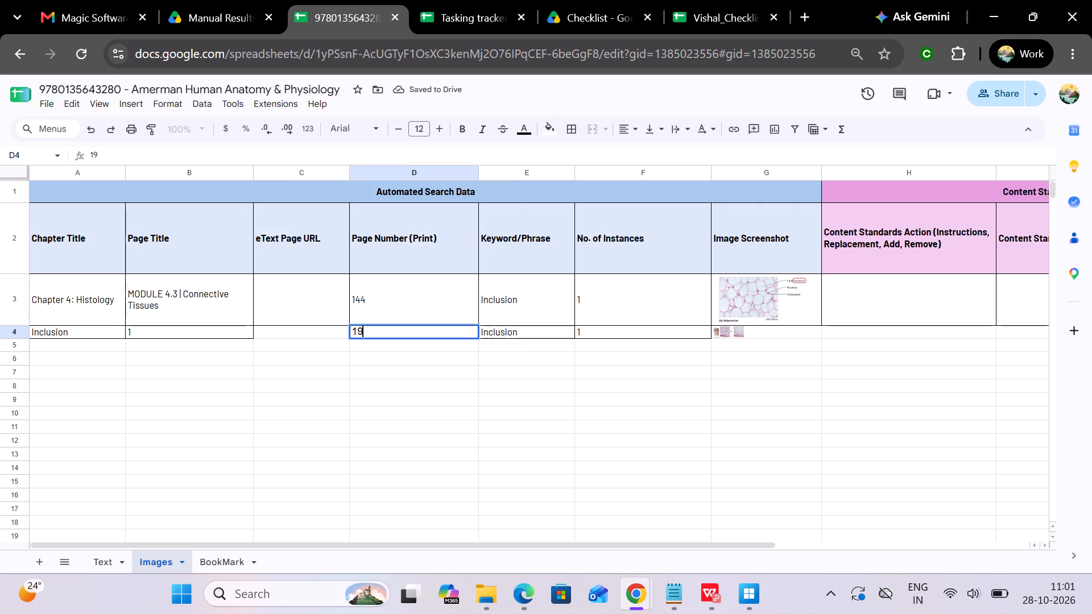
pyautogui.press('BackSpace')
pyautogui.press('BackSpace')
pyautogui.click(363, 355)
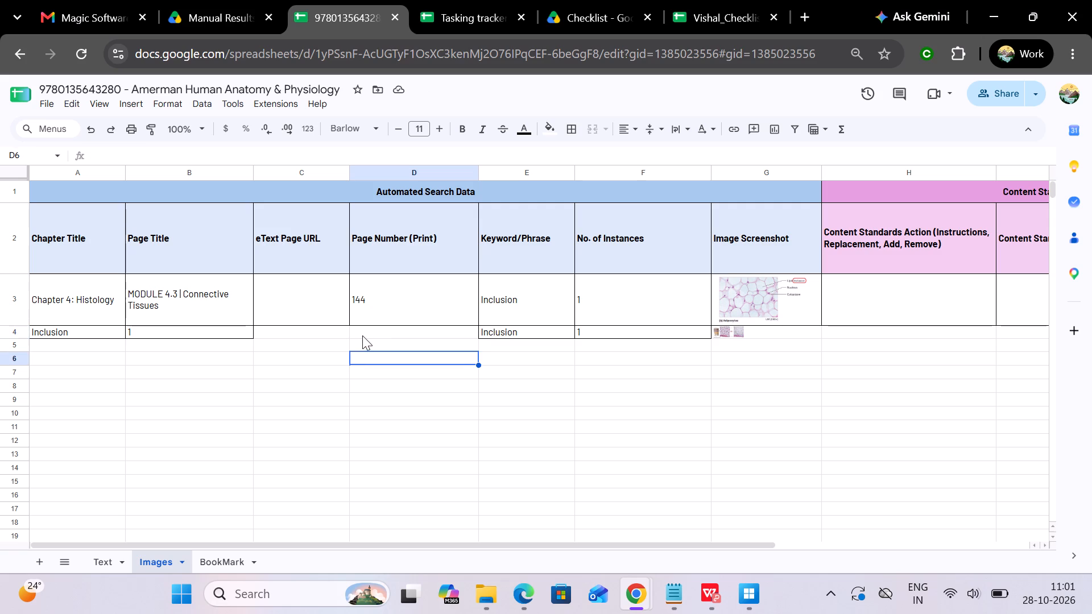
# Enter 198 as the print page number in cell D4.
pyautogui.doubleClick(362, 335)
pyautogui.write('198')
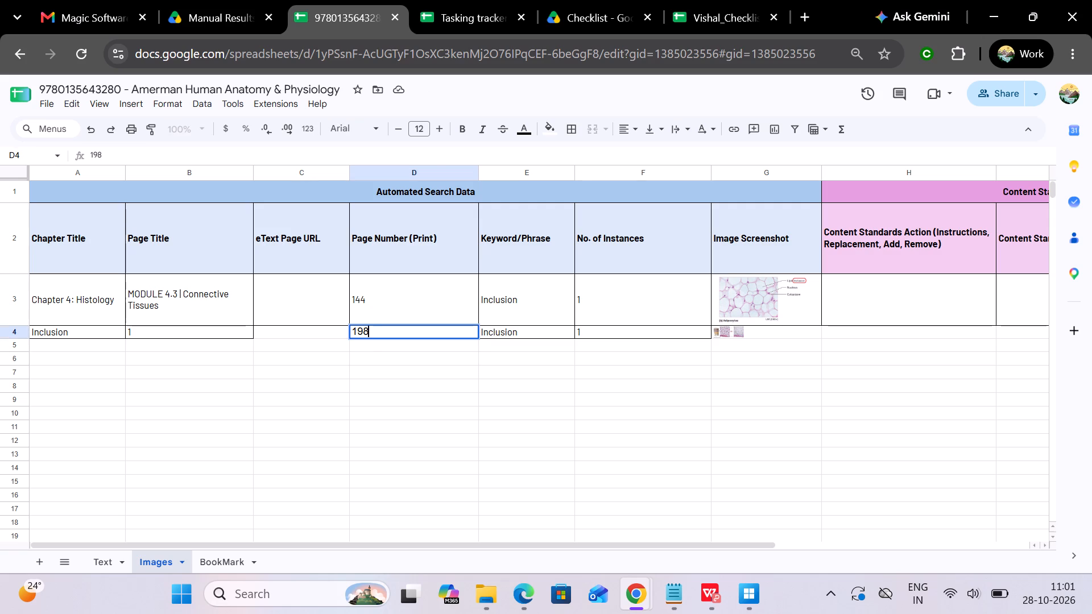
pyautogui.click(321, 335)
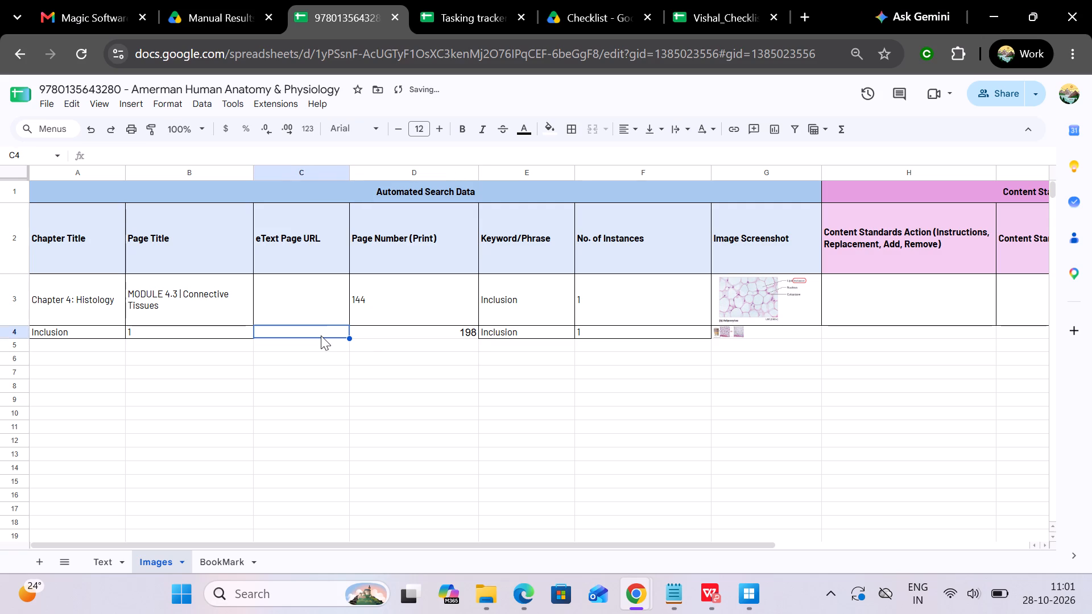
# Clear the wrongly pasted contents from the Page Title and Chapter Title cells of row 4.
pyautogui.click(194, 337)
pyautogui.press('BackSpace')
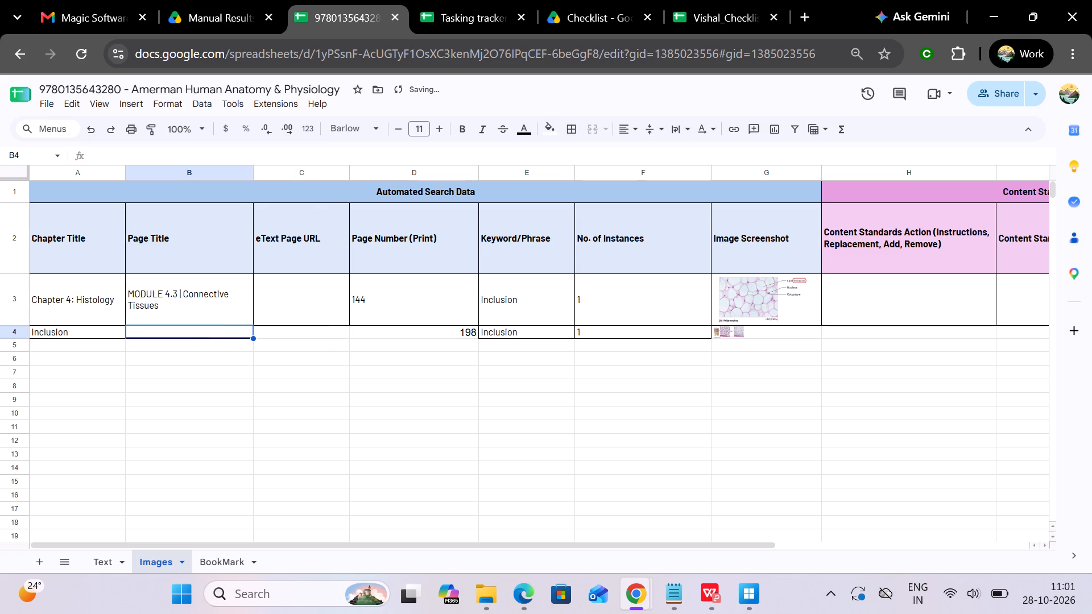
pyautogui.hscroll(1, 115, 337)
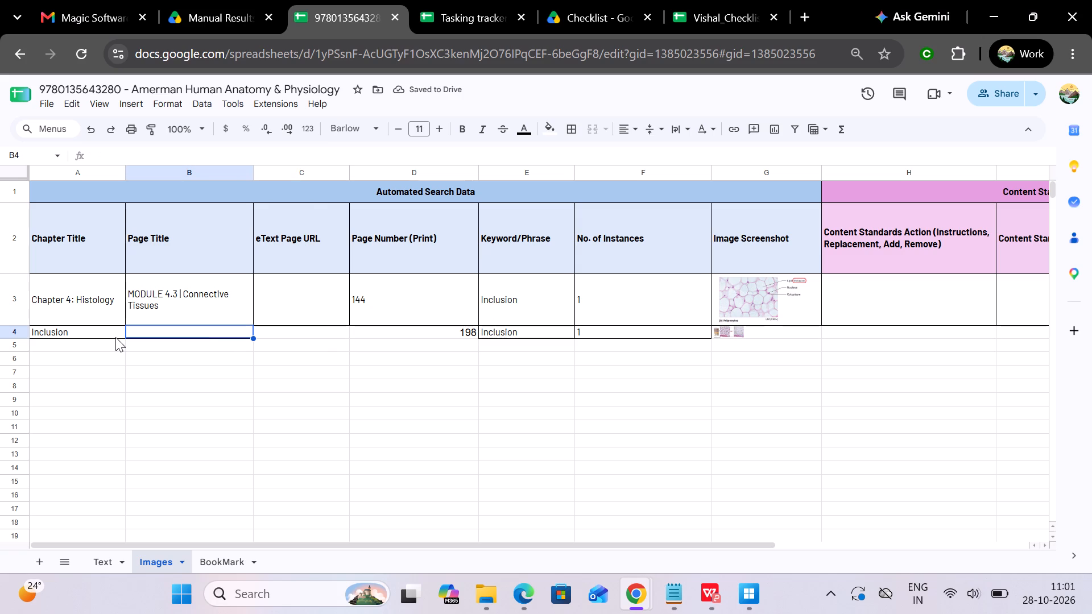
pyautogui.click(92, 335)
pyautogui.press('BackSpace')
# Copy the chapter title "Chapter 4: Histology" from A3 into A4.
pyautogui.click(77, 319)
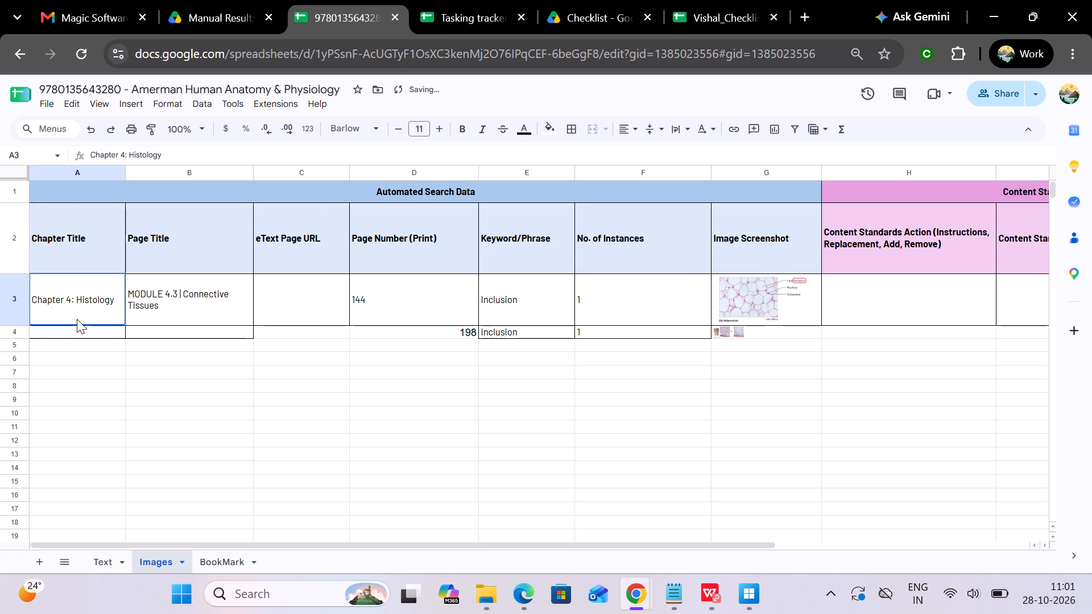
pyautogui.hotkey('ctrl', 'c')
pyautogui.click(64, 334)
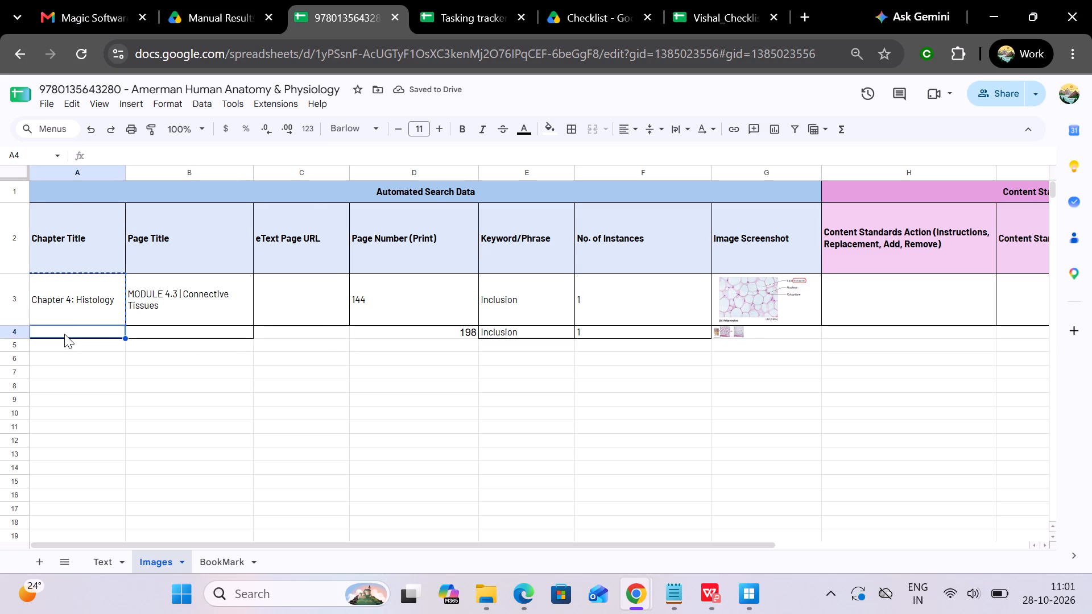
pyautogui.hotkey('ctrl', 'c')
pyautogui.click(63, 318)
pyautogui.hotkey('ctrl', 'c')
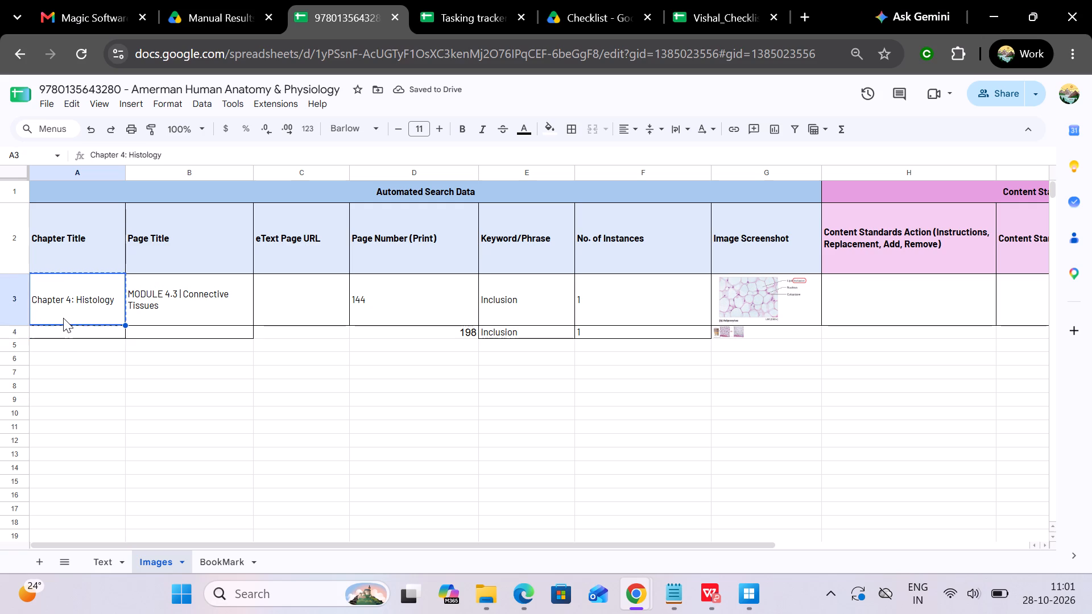
pyautogui.click(101, 334)
pyautogui.hotkey('ctrl', 'v')
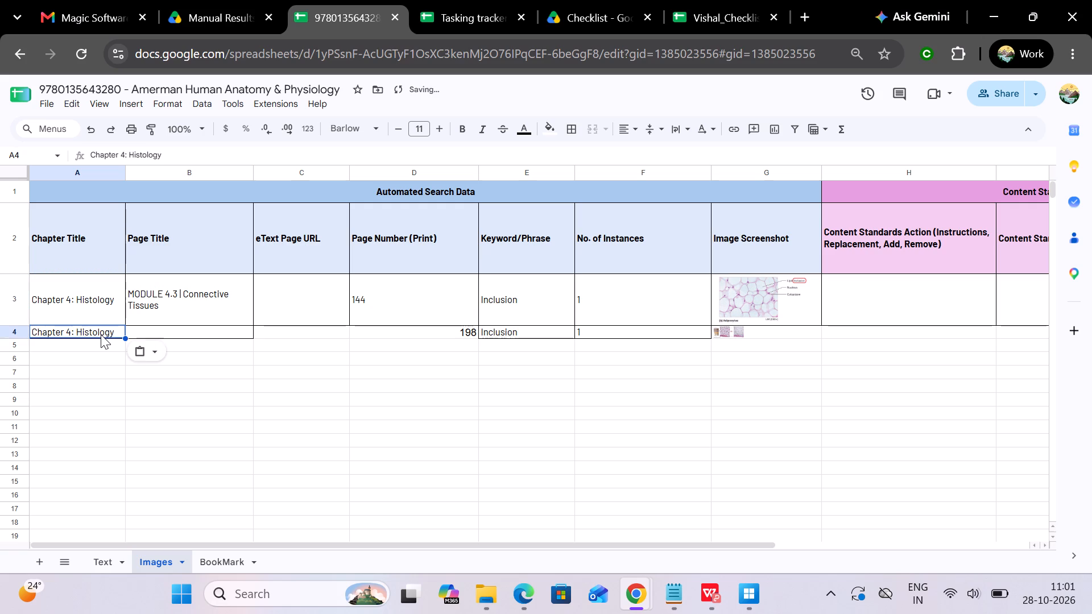
# Copy the page title "MODULE 4.3 | Connective Tissues" from page 147 of the textbook PDF for Page Title cell B4.
pyautogui.click(155, 336)
pyautogui.hotkey('alt', 'Tab')
pyautogui.scroll(1, 266, 314)
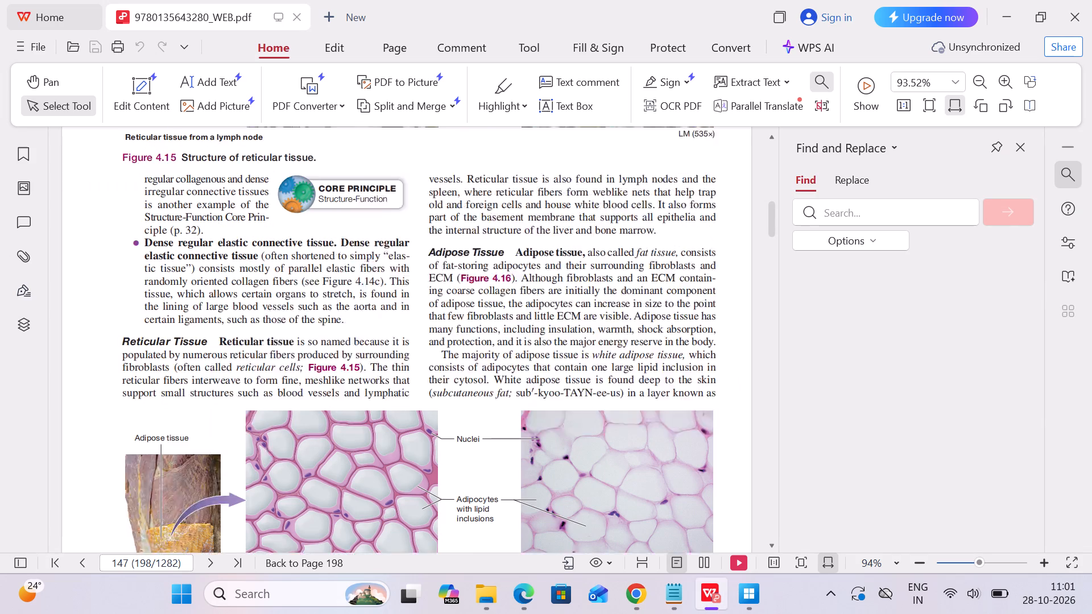
pyautogui.scroll(1, 266, 314)
pyautogui.scroll(-1, 266, 314)
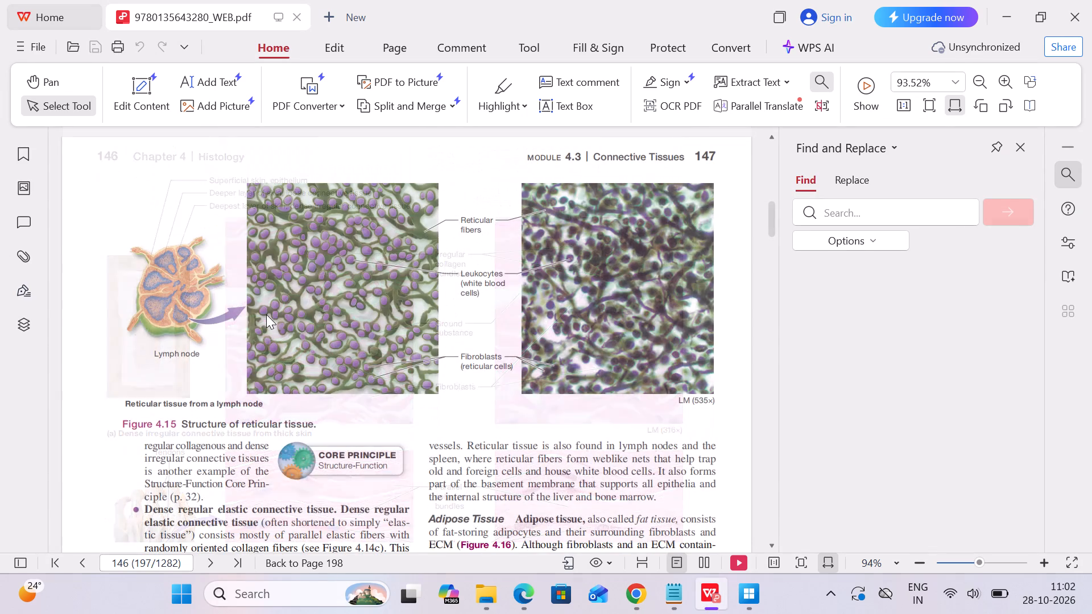
pyautogui.scroll(1, 382, 260)
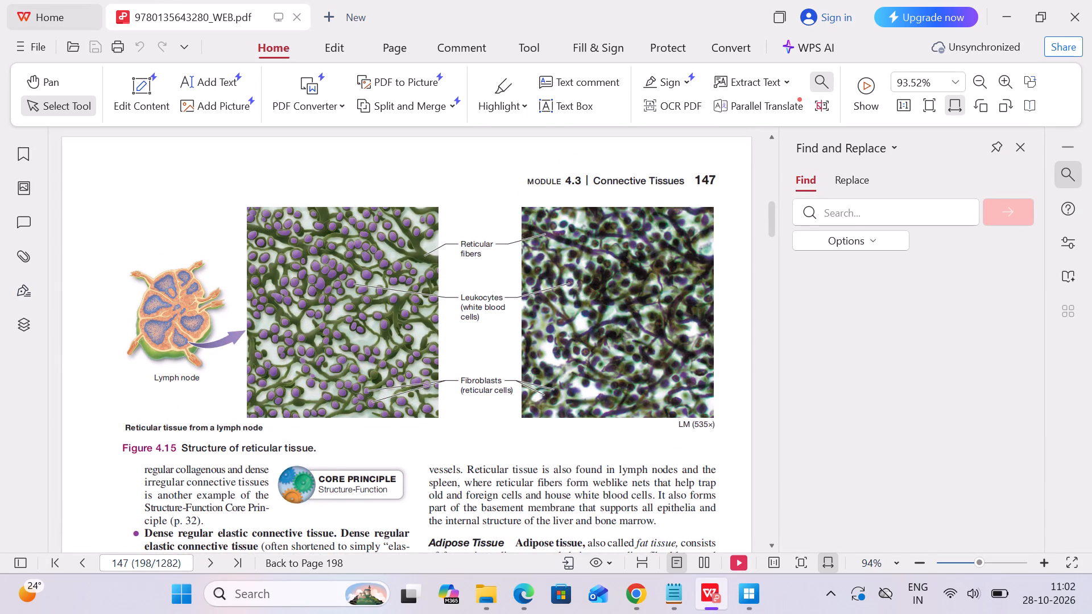
pyautogui.moveTo(524, 188); pyautogui.dragTo(685, 182)
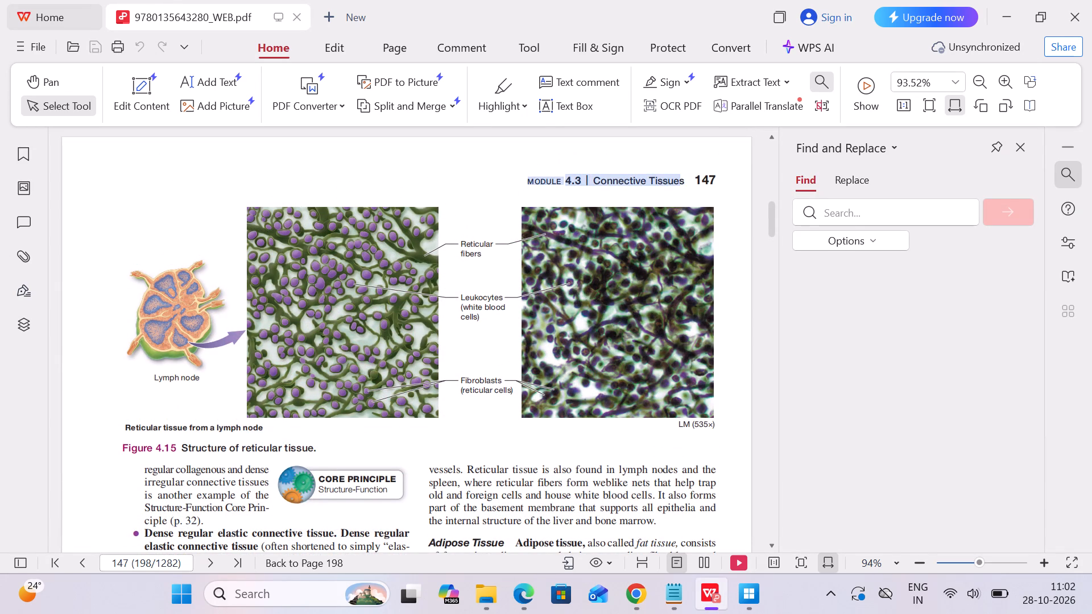
pyautogui.moveTo(685, 182); pyautogui.dragTo(690, 186)
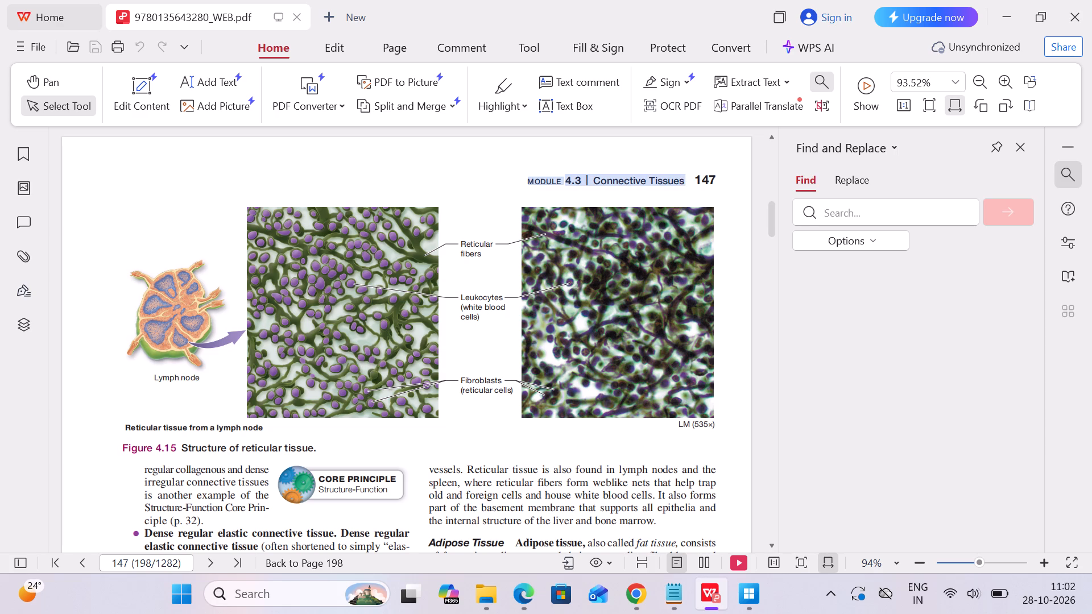
pyautogui.moveTo(690, 186); pyautogui.dragTo(687, 185)
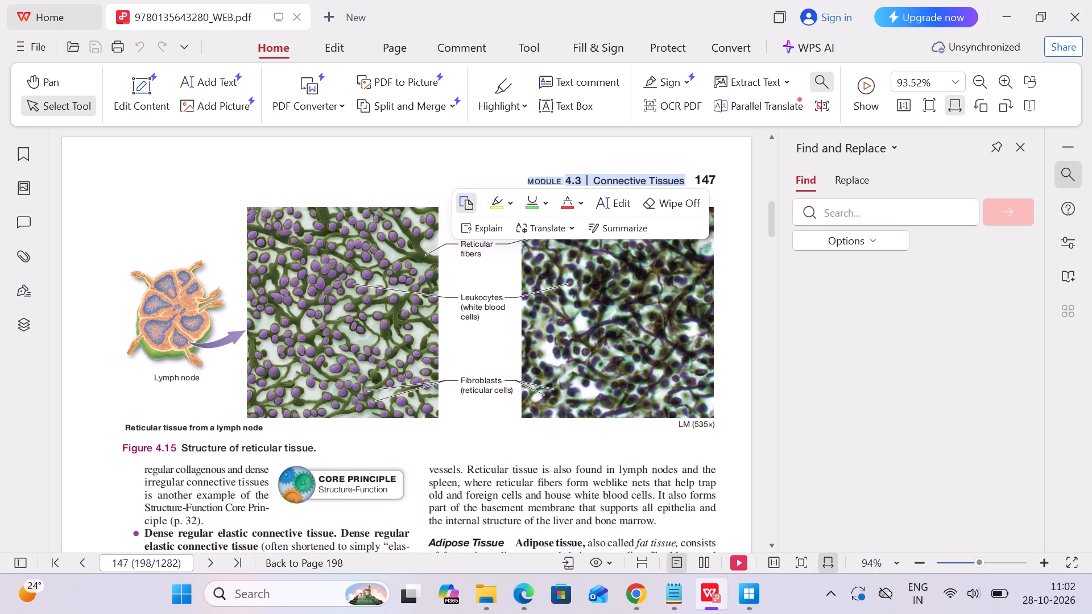
pyautogui.click(469, 205)
pyautogui.hotkey('alt', 'Tab')
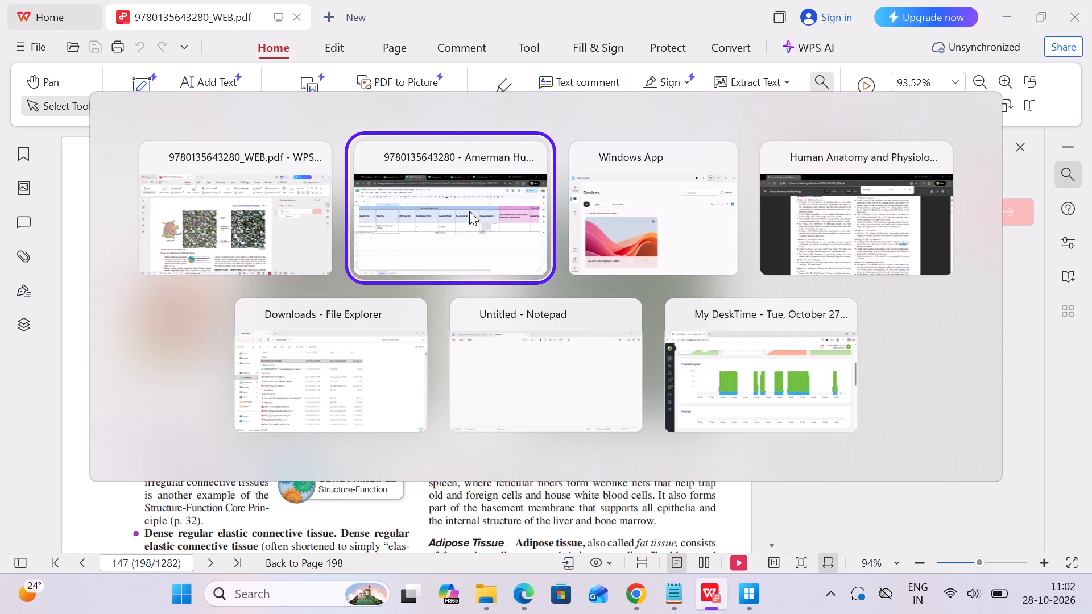
# In the spreadsheet, paste the copied title "MODULE 4.3 | Connective Tissues" into Page Title cell B4.
pyautogui.doubleClick(164, 334)
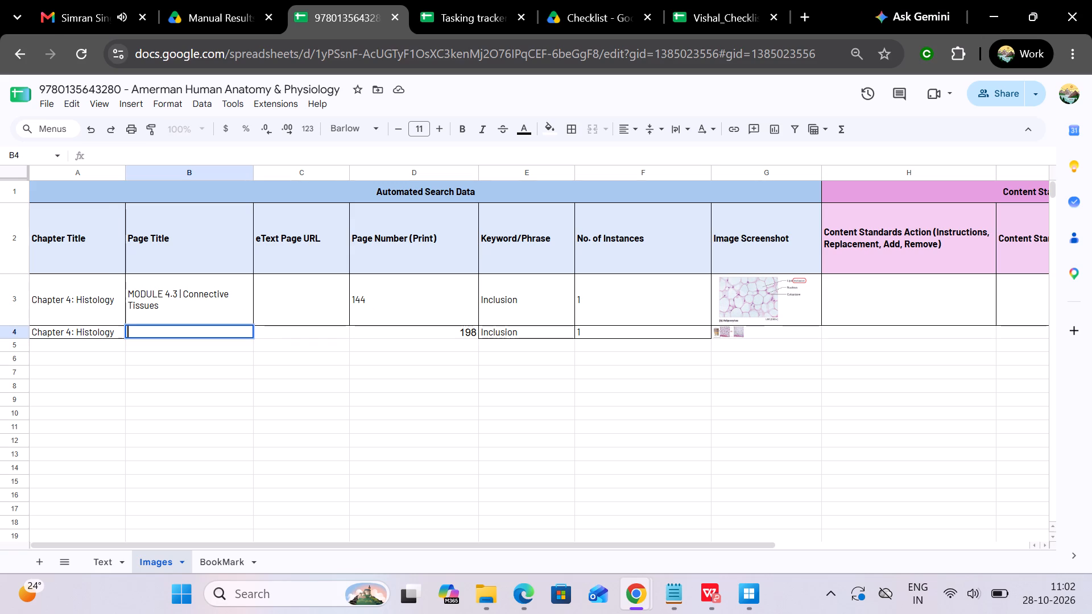
pyautogui.hotkey('ctrl', 'v')
pyautogui.click(160, 354)
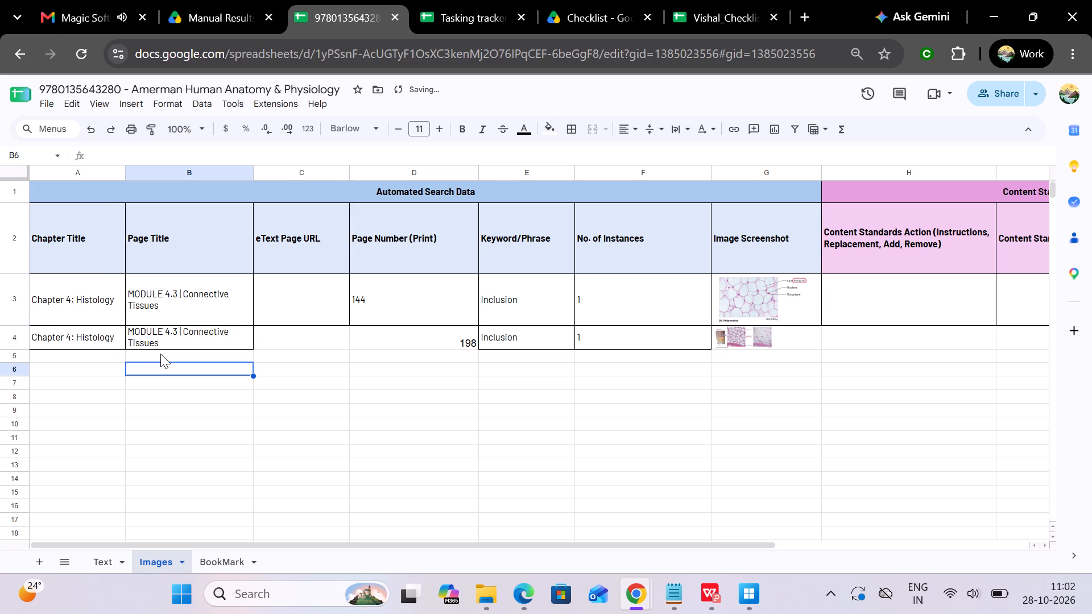
pyautogui.click(82, 14)
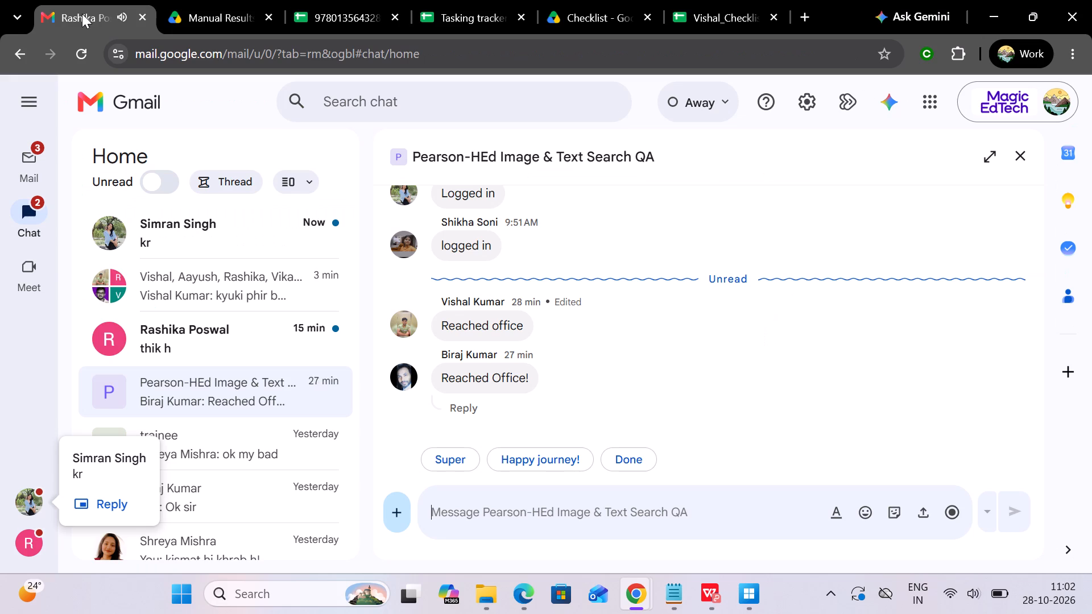
pyautogui.click(28, 508)
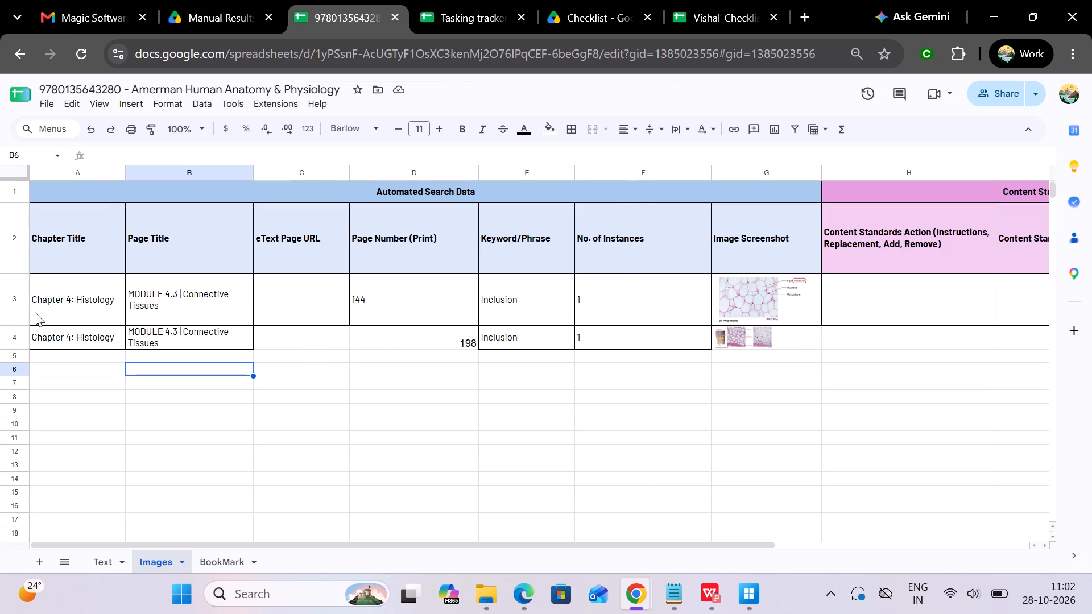
pyautogui.click(7, 303)
pyautogui.click(147, 134)
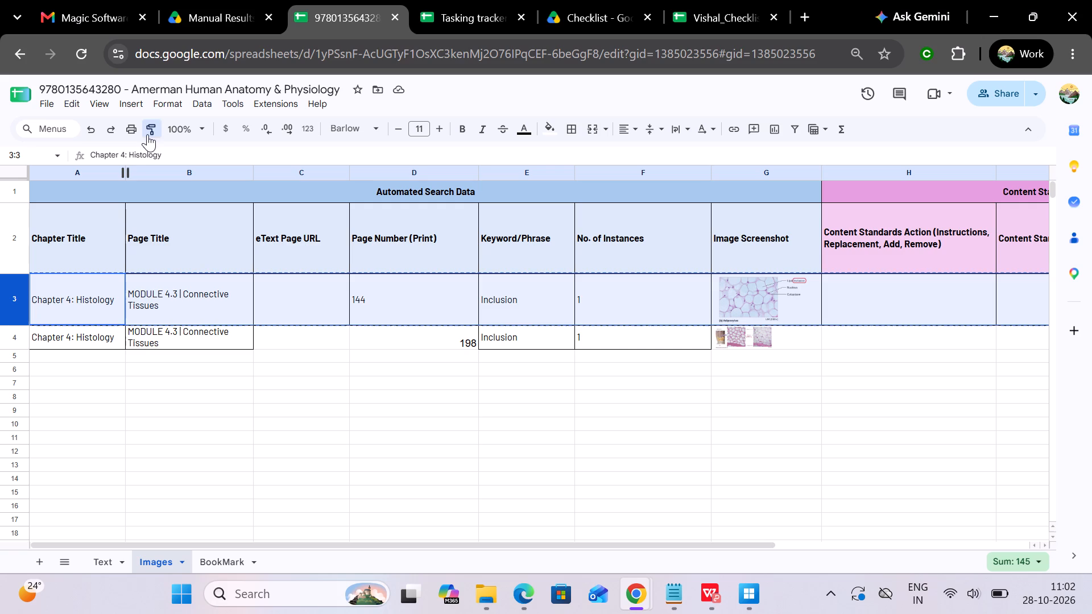
pyautogui.moveTo(5, 338); pyautogui.dragTo(14, 437)
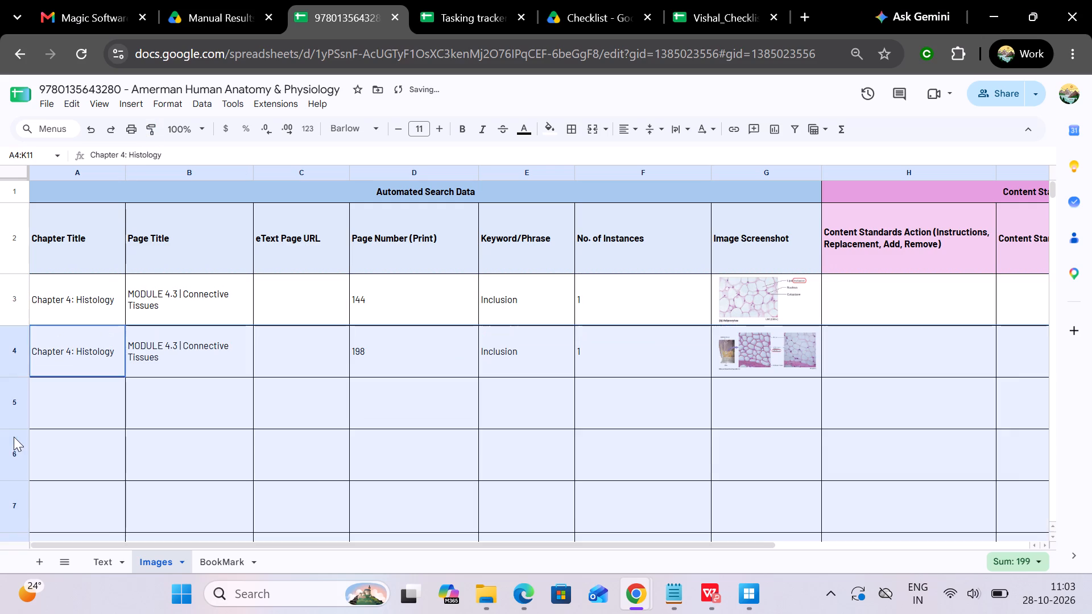
# Copy "Yes" from the Print format cell K3 into K4.
pyautogui.click(348, 416)
pyautogui.hscroll(-4, 348, 416)
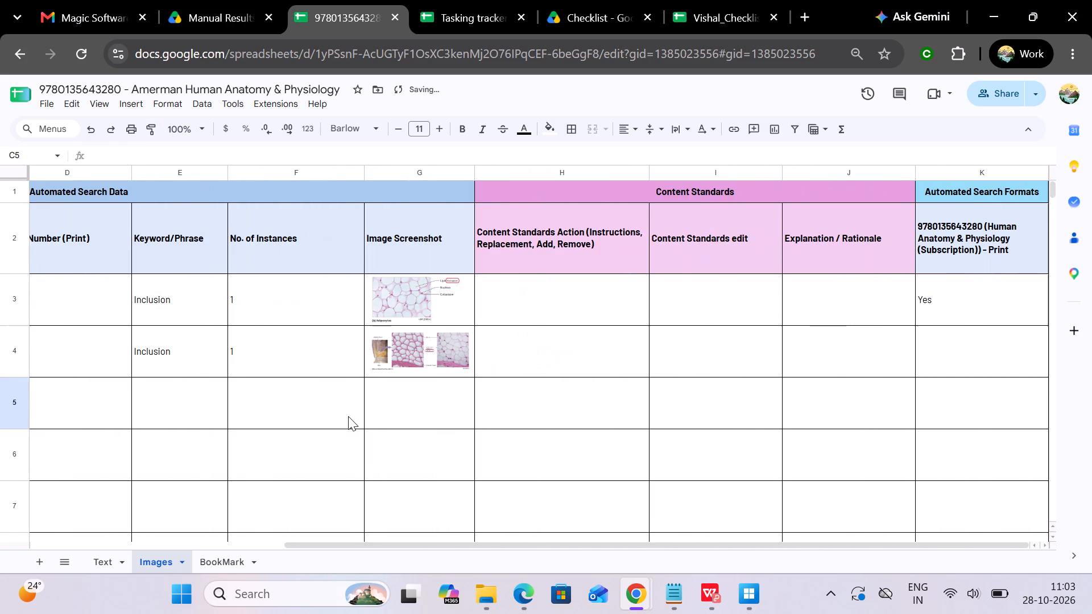
pyautogui.click(961, 308)
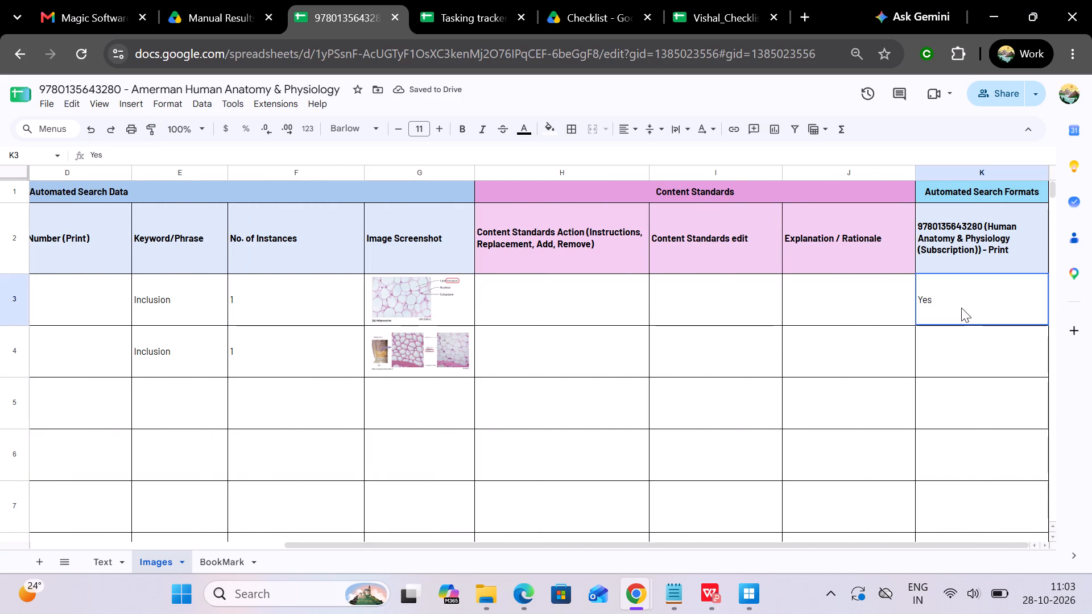
pyautogui.hotkey('ctrl', 'c')
pyautogui.click(948, 351)
pyautogui.hotkey('ctrl', 'v')
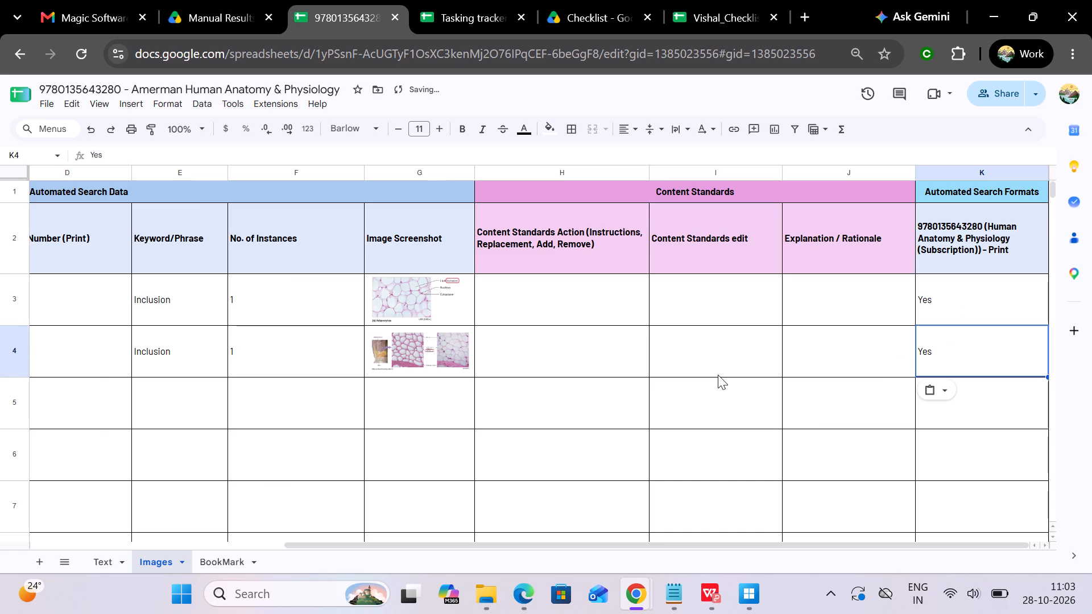
pyautogui.click(718, 375)
pyautogui.hscroll(7, 718, 375)
# Switch back to the textbook PDF at page 147.
pyautogui.hotkey('alt', 'Tab')
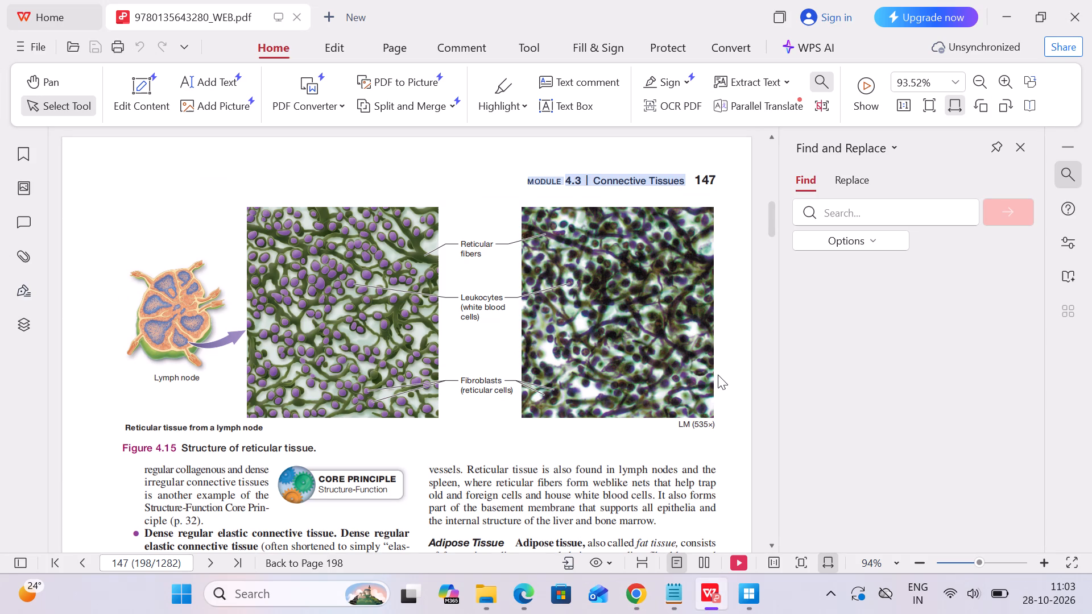
# Search the textbook PDF for "inclusion" and go through the matches to "lipid inclusions" on printed page 148.
pyautogui.click(841, 215)
pyautogui.write('inclus')
pyautogui.write('ion')
pyautogui.press('Return')
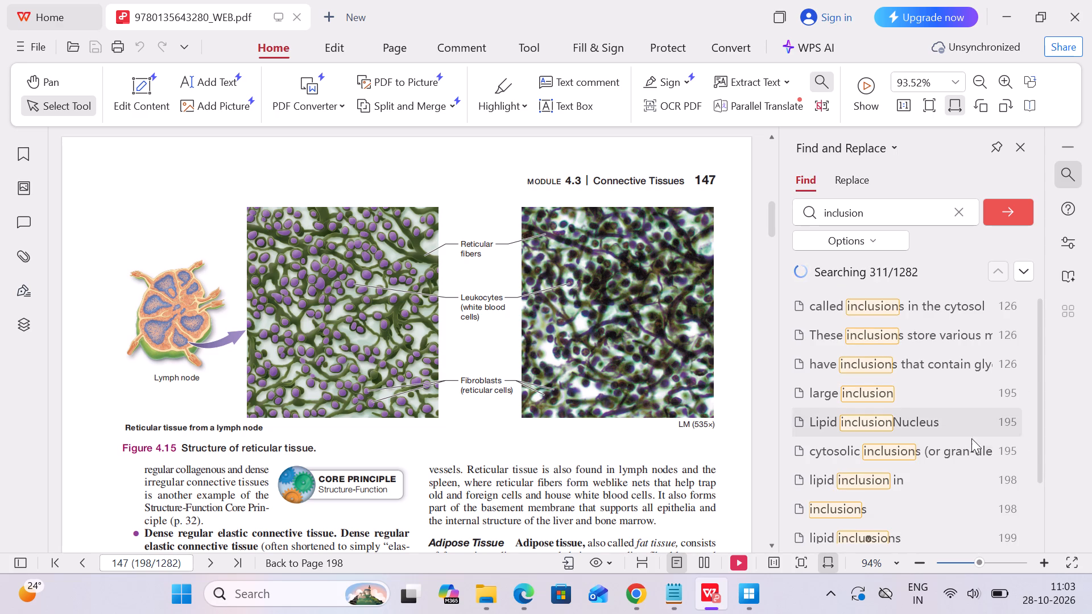
pyautogui.click(944, 472)
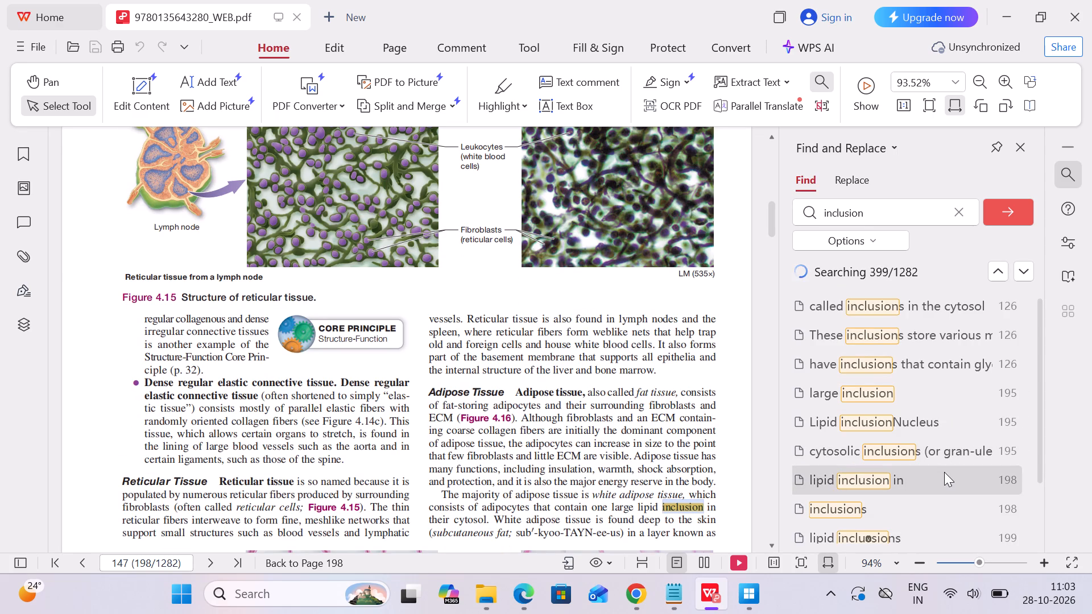
pyautogui.click(924, 501)
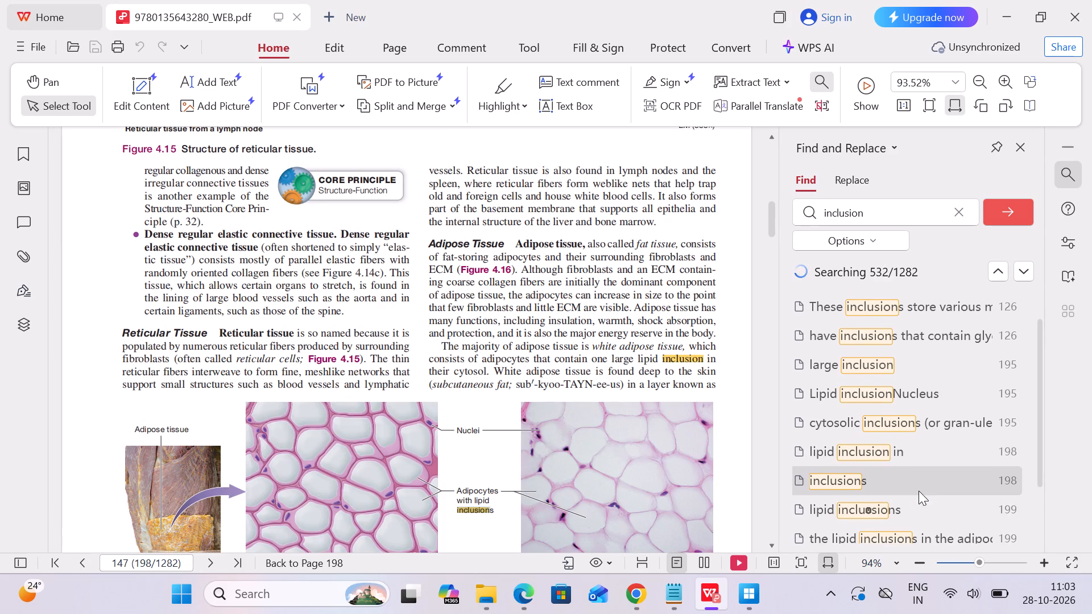
pyautogui.click(903, 463)
pyautogui.click(890, 486)
pyautogui.scroll(-1, 890, 486)
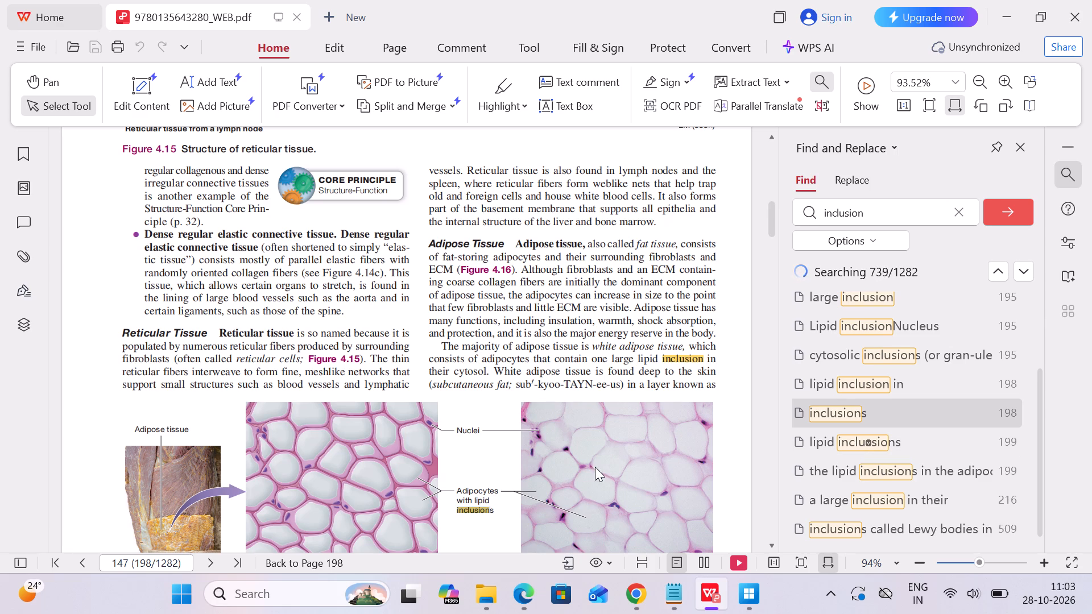
pyautogui.click(811, 450)
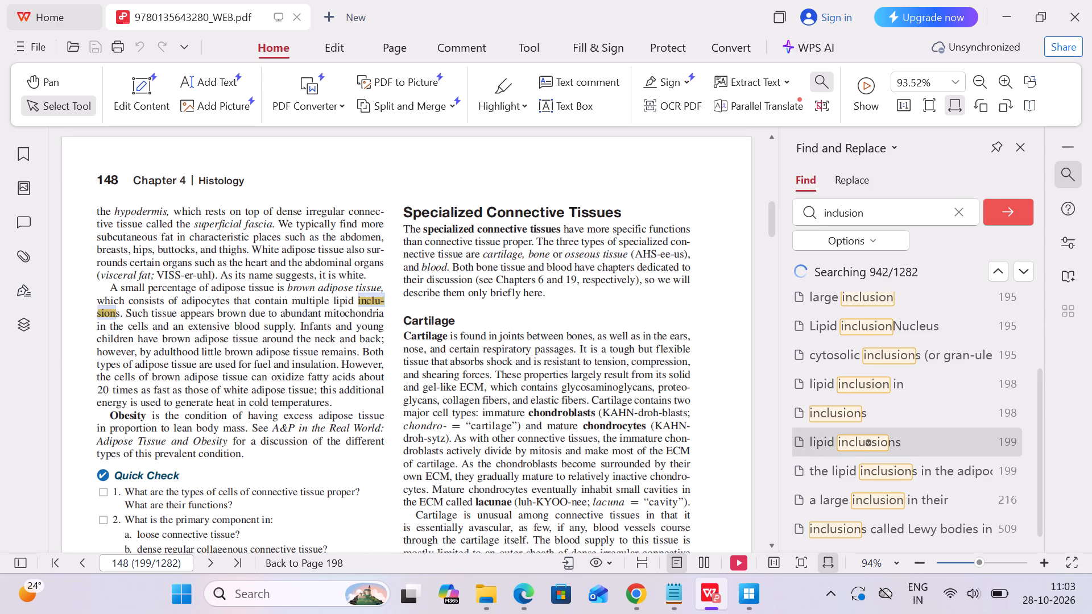
# Copy the page 148 sentence from "A small percentage of adipose tissue" through "multiple lipid inclusions.".
pyautogui.moveTo(113, 292); pyautogui.dragTo(121, 295)
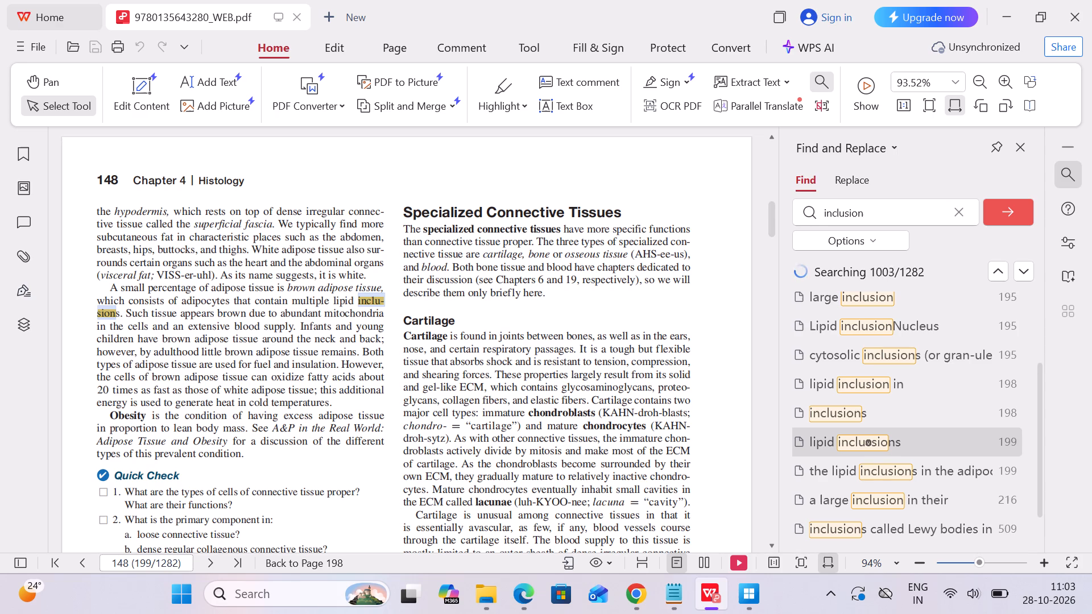
pyautogui.moveTo(121, 295); pyautogui.dragTo(135, 302)
pyautogui.click(135, 302)
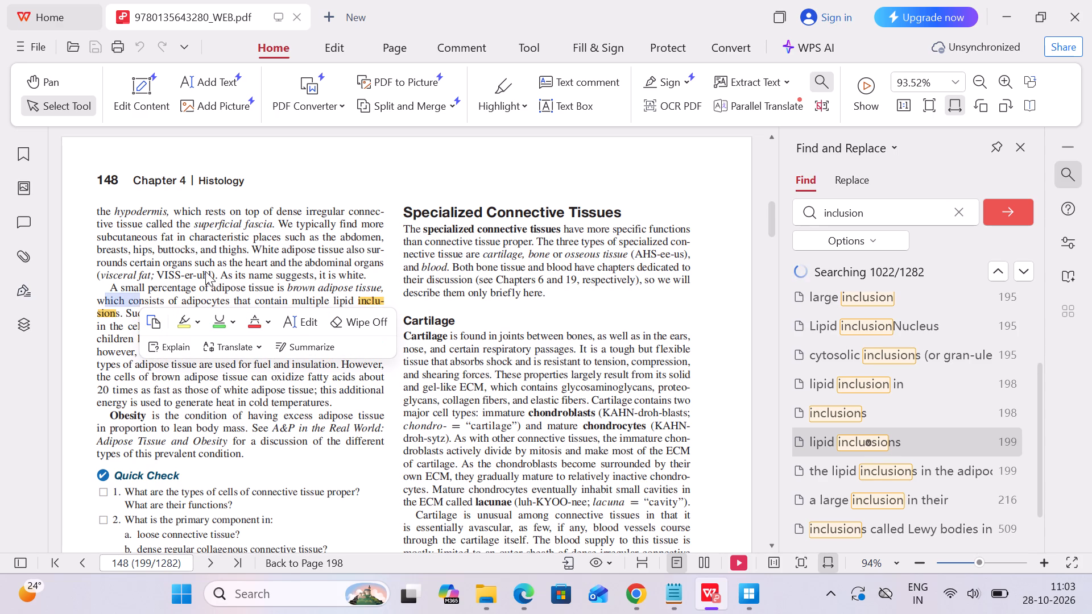
pyautogui.click(205, 271)
pyautogui.moveTo(110, 289); pyautogui.dragTo(119, 297)
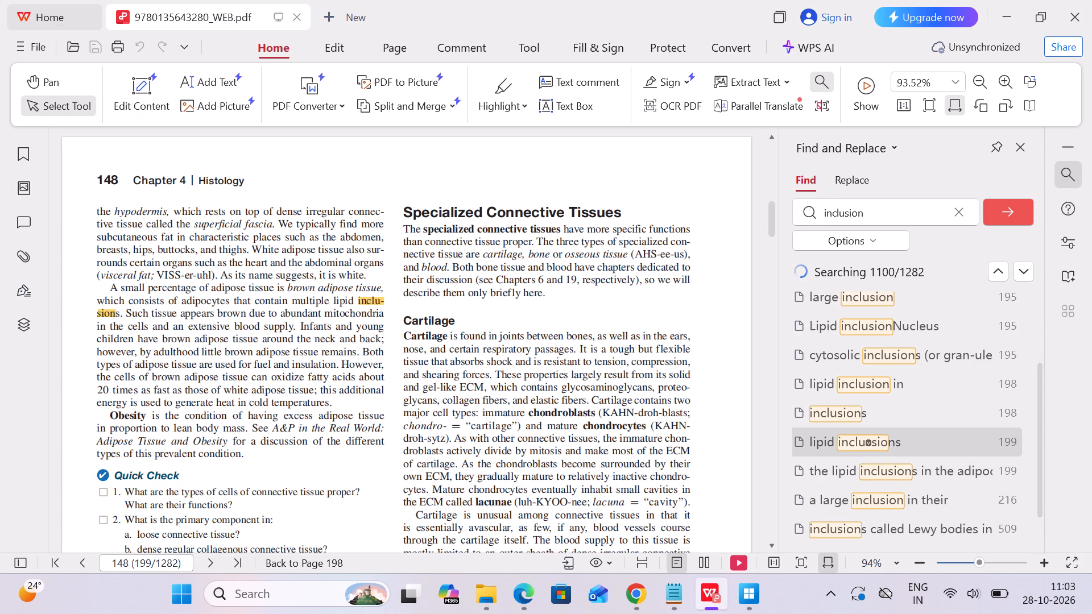
pyautogui.moveTo(119, 297); pyautogui.dragTo(127, 304)
pyautogui.click(115, 314)
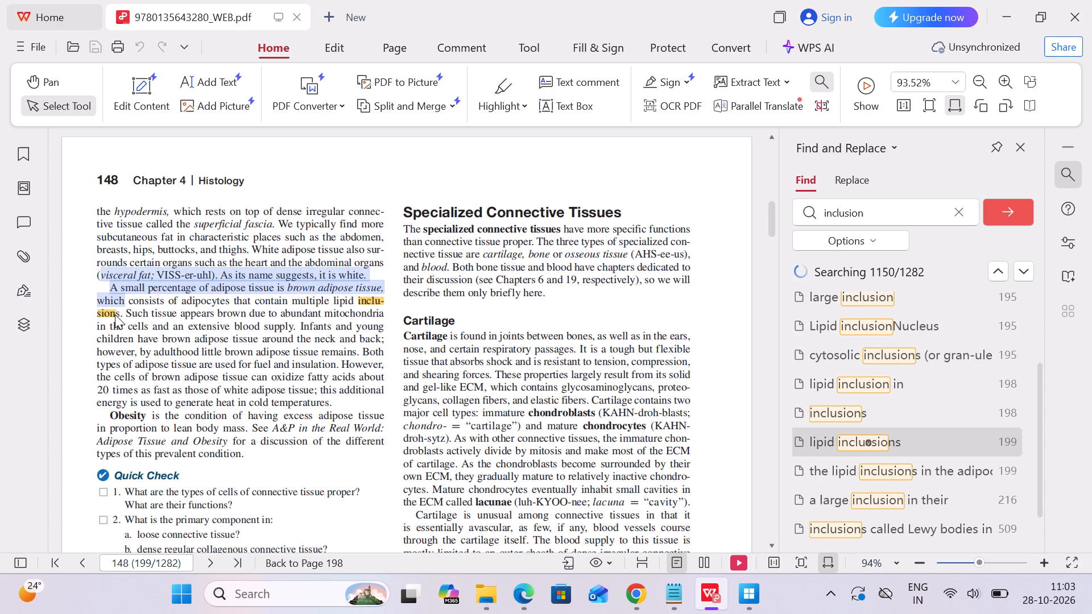
pyautogui.moveTo(122, 317); pyautogui.dragTo(114, 297)
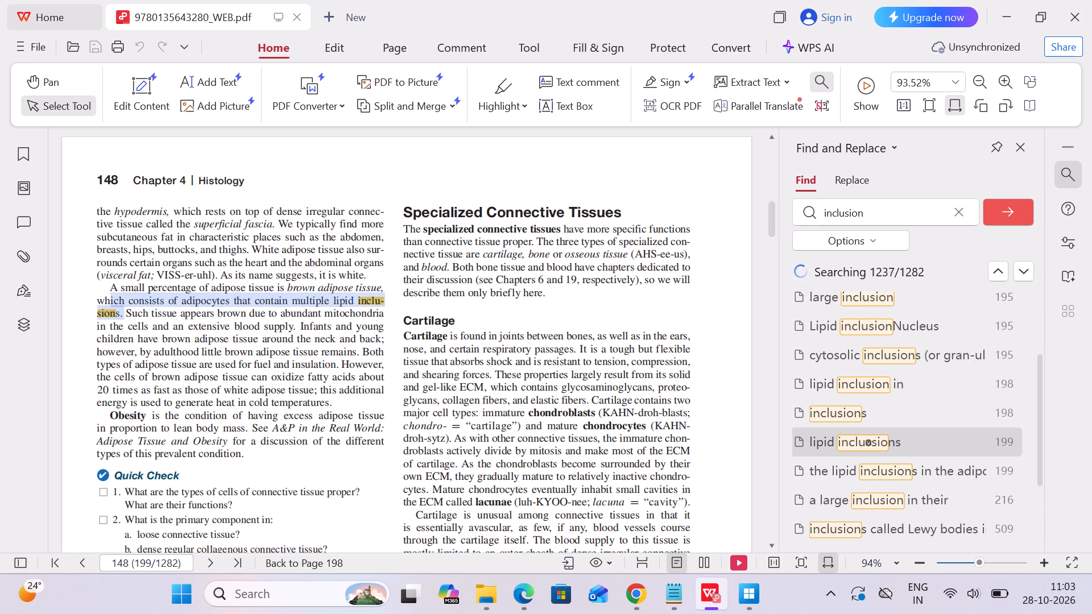
pyautogui.moveTo(114, 297); pyautogui.dragTo(113, 289)
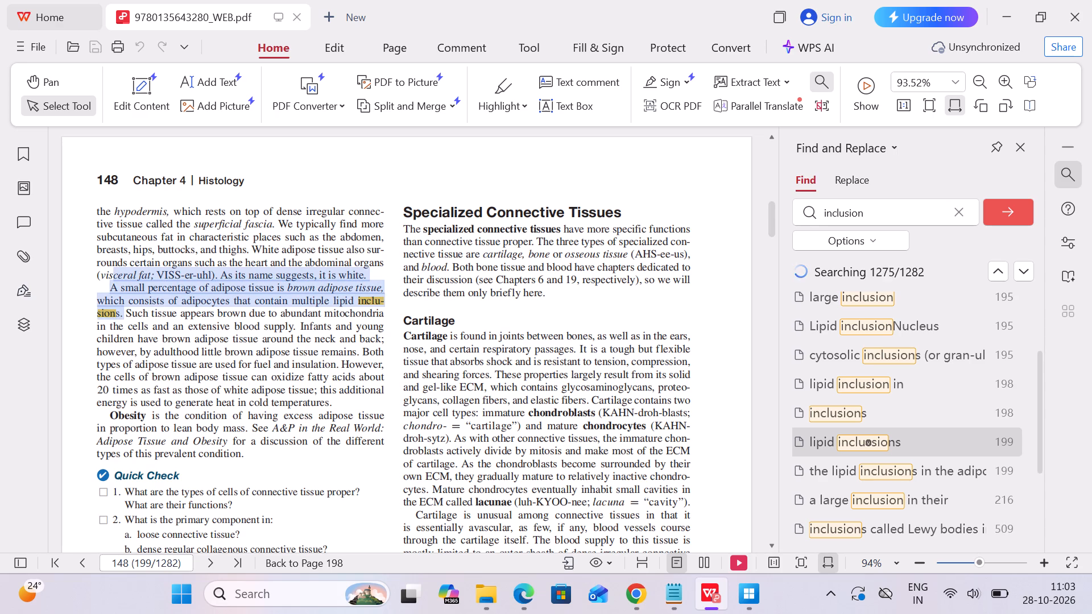
pyautogui.moveTo(113, 289); pyautogui.dragTo(115, 291)
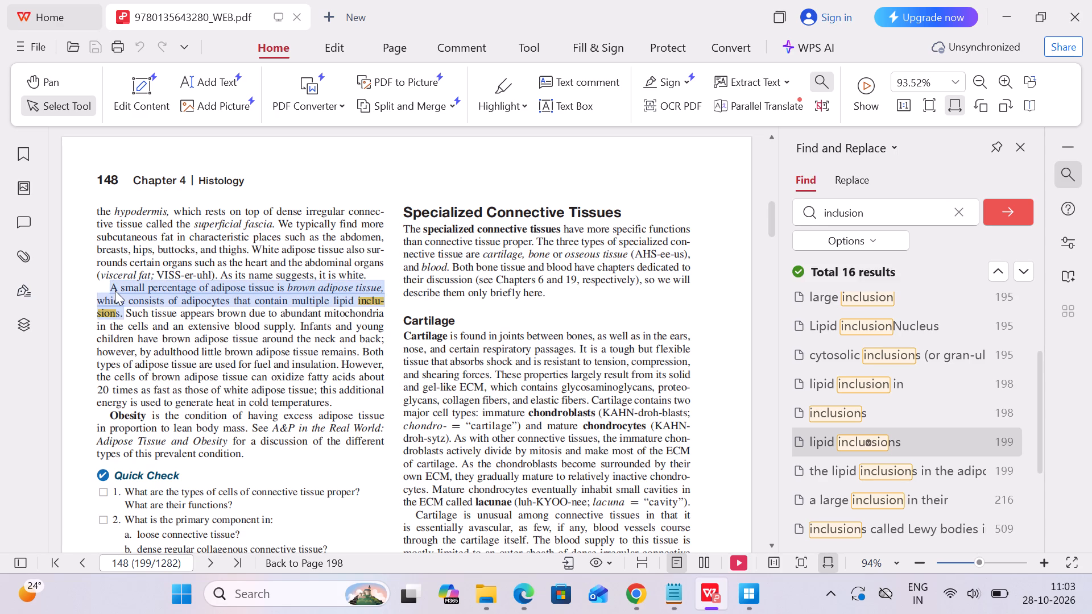
pyautogui.click(115, 240)
# Paste the sentence into Highlighted Content cell G7 of the Text sheet, joining its lines with a space and hyphenating the keyword as "inclu-sions".
pyautogui.hotkey('alt', 'Tab')
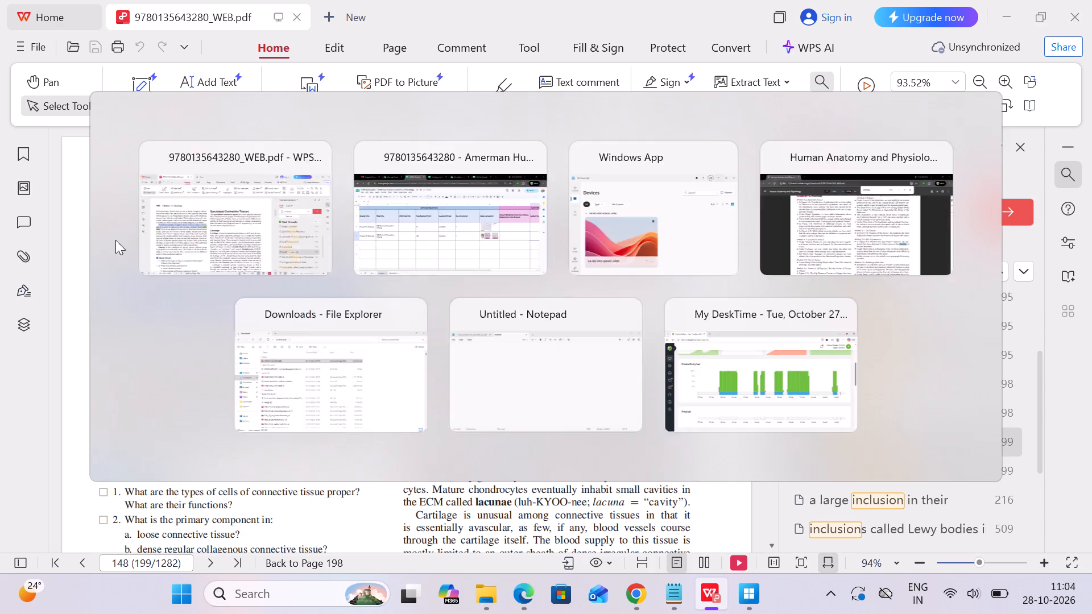
pyautogui.click(106, 563)
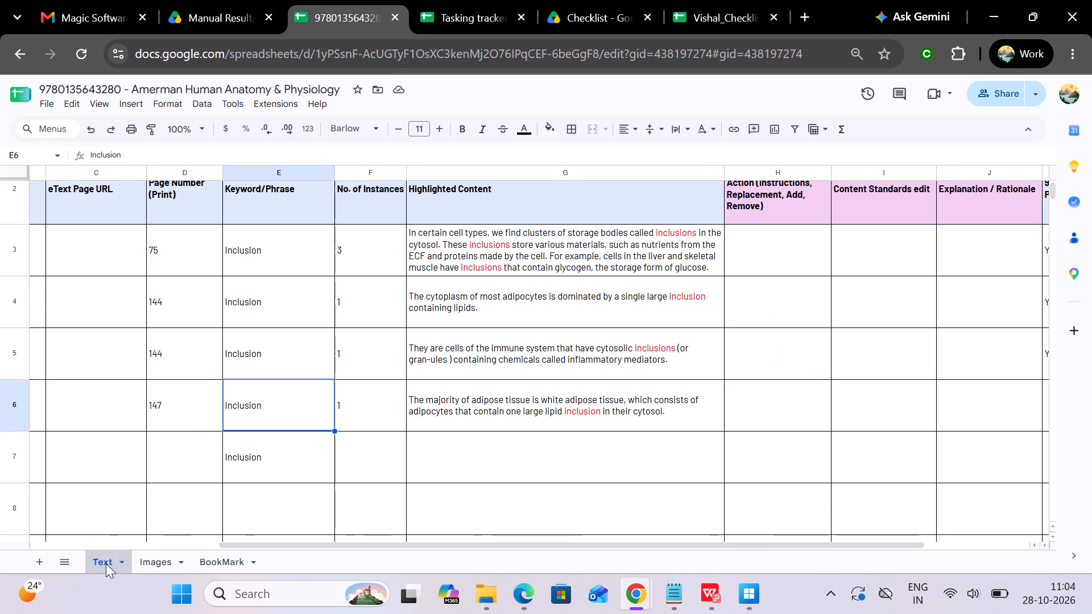
pyautogui.doubleClick(440, 457)
pyautogui.press('v')
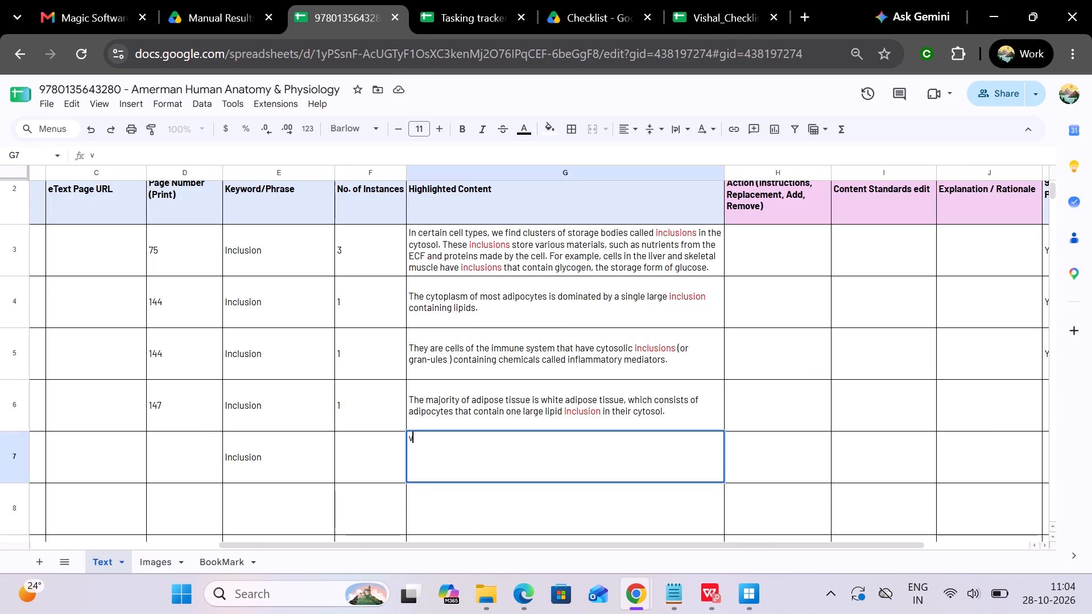
pyautogui.press('BackSpace')
pyautogui.hotkey('ctrl', 'v')
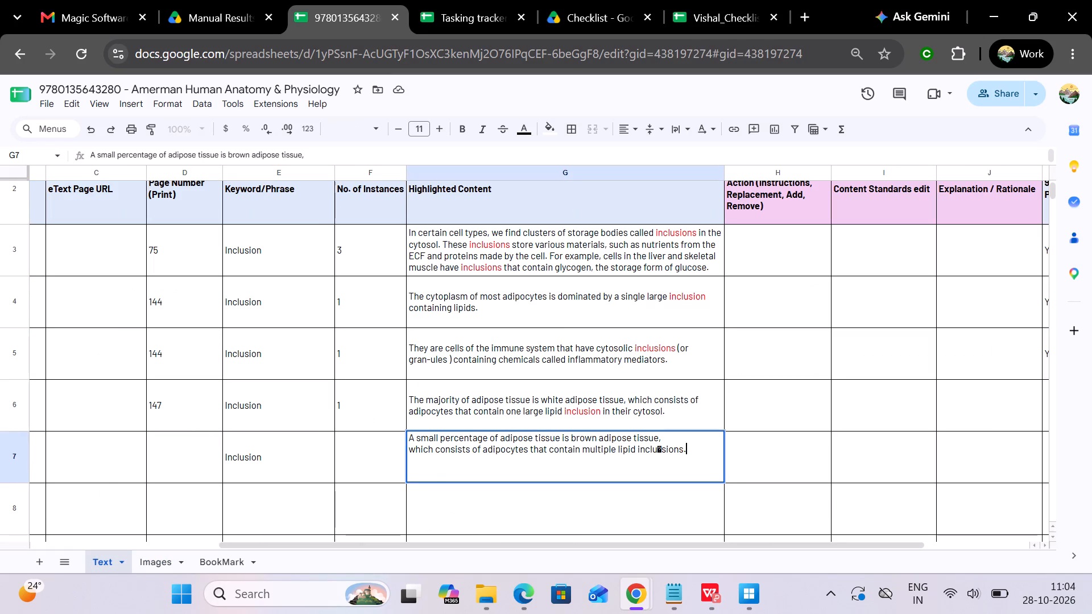
pyautogui.click(409, 453)
pyautogui.press('BackSpace')
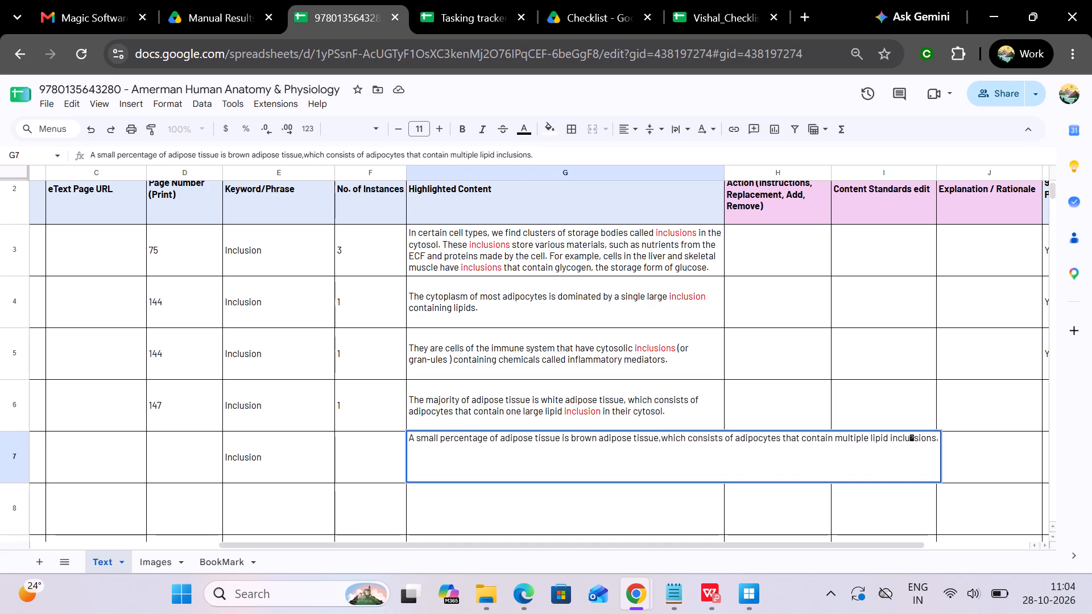
pyautogui.press('space')
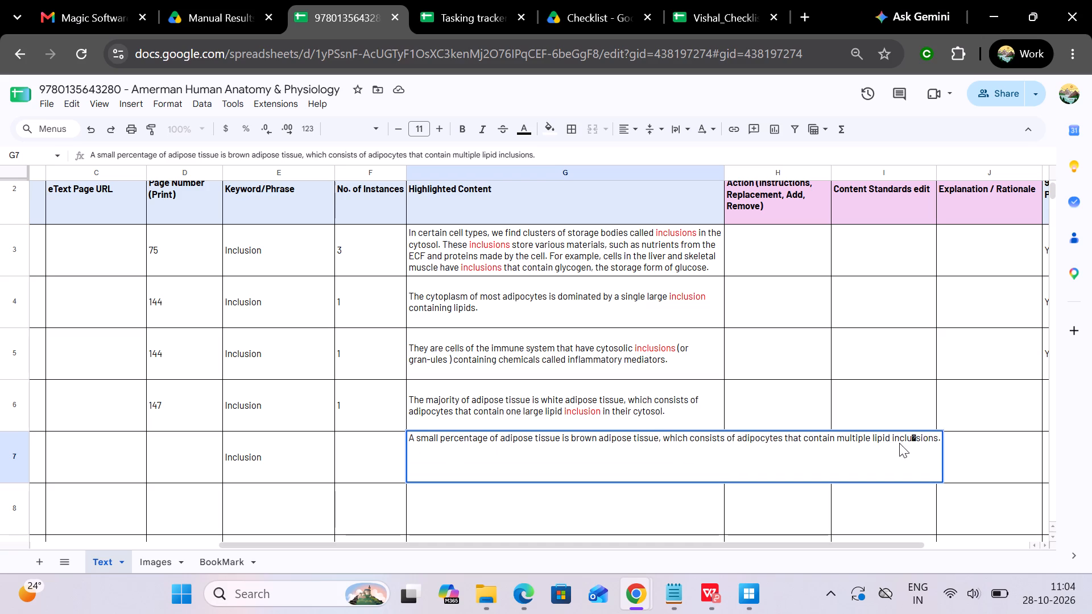
pyautogui.click(916, 439)
pyautogui.press('BackSpace')
pyautogui.press('-')
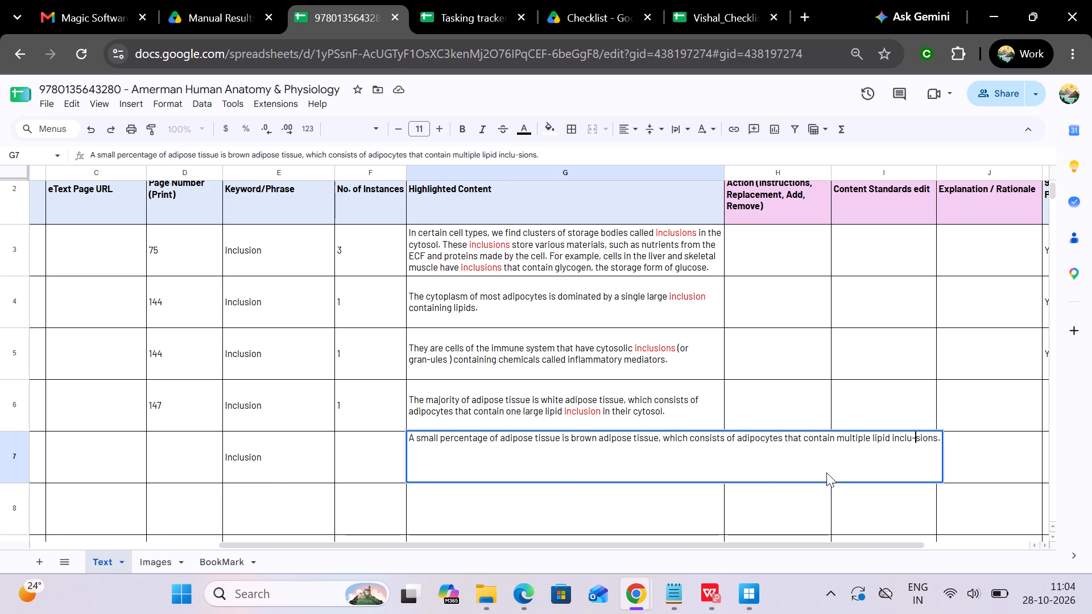
# Colour the word "inclu-sions" in the G7 sentence red.
pyautogui.click(901, 437)
pyautogui.moveTo(901, 437); pyautogui.dragTo(919, 439)
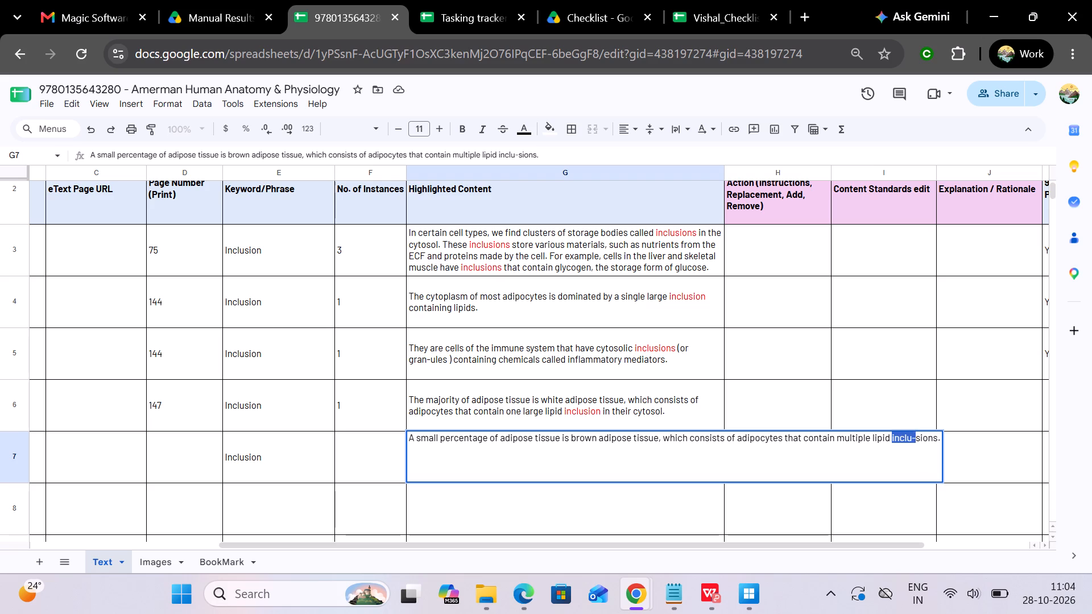
pyautogui.moveTo(919, 439); pyautogui.dragTo(920, 441)
pyautogui.click(525, 139)
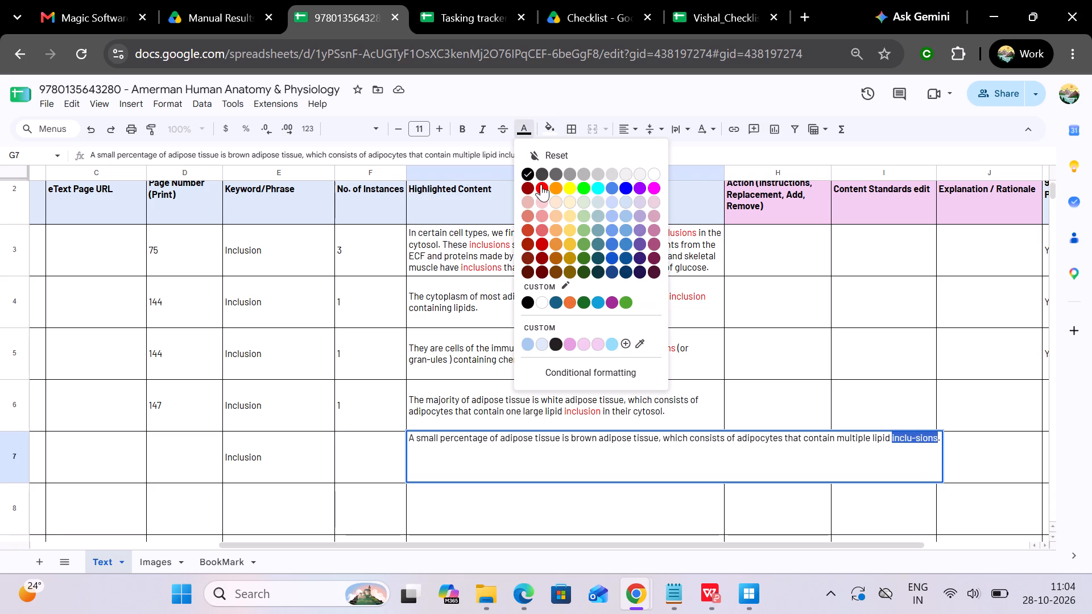
pyautogui.click(541, 184)
# Enter 1 as the number of instances in cell F7.
pyautogui.click(345, 451)
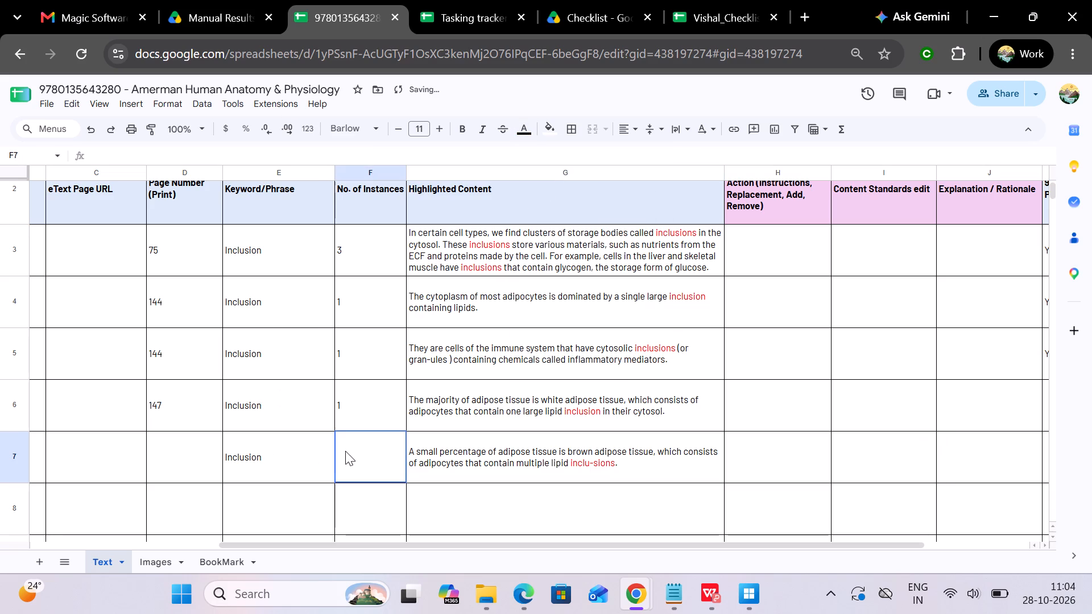
pyautogui.press('1')
# Check the sentence's printed page in the textbook PDF and enter 148 as the print page number in cell D7.
pyautogui.click(172, 460)
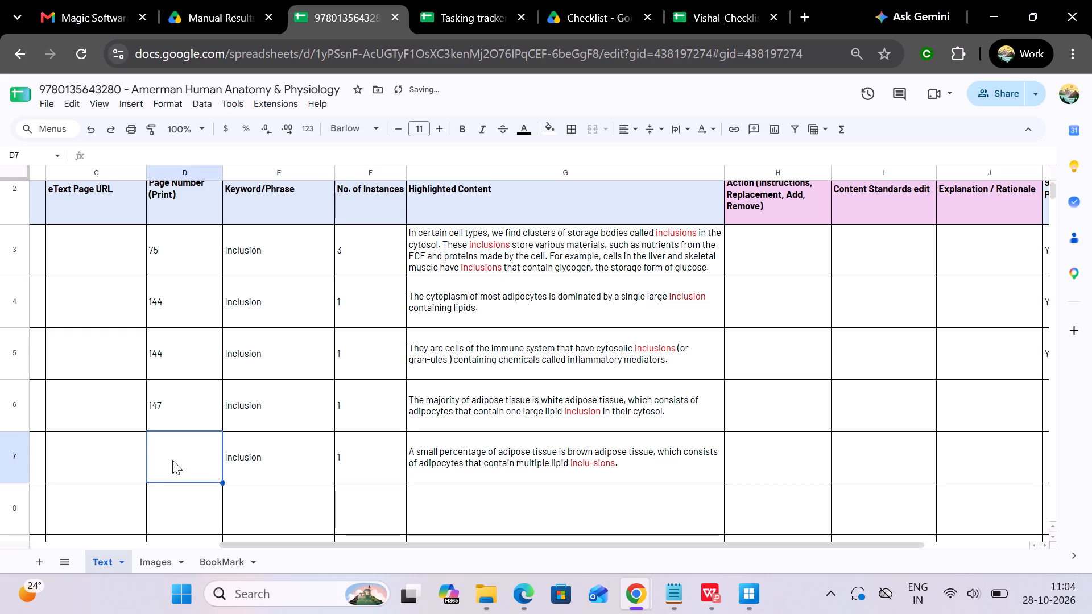
pyautogui.hotkey('alt', 'Tab')
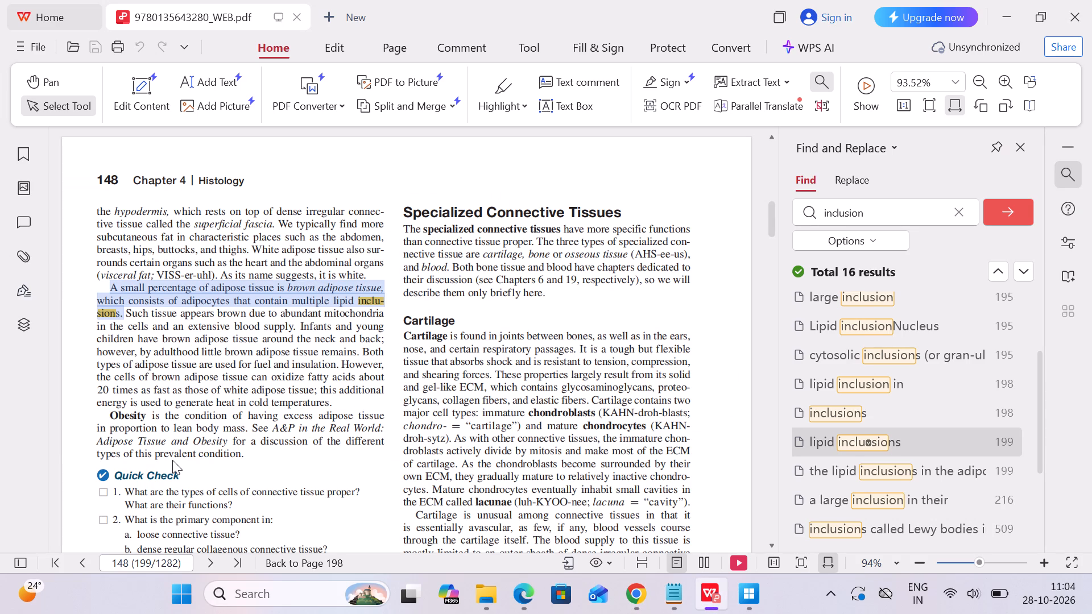
pyautogui.click(172, 460)
pyautogui.hotkey('alt', 'Tab')
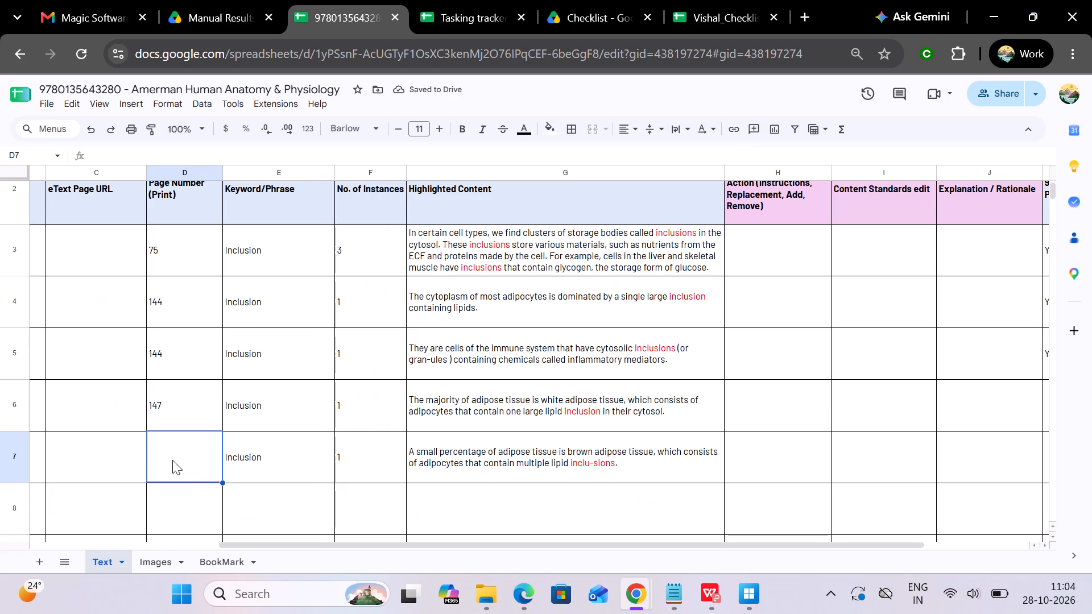
pyautogui.write('148')
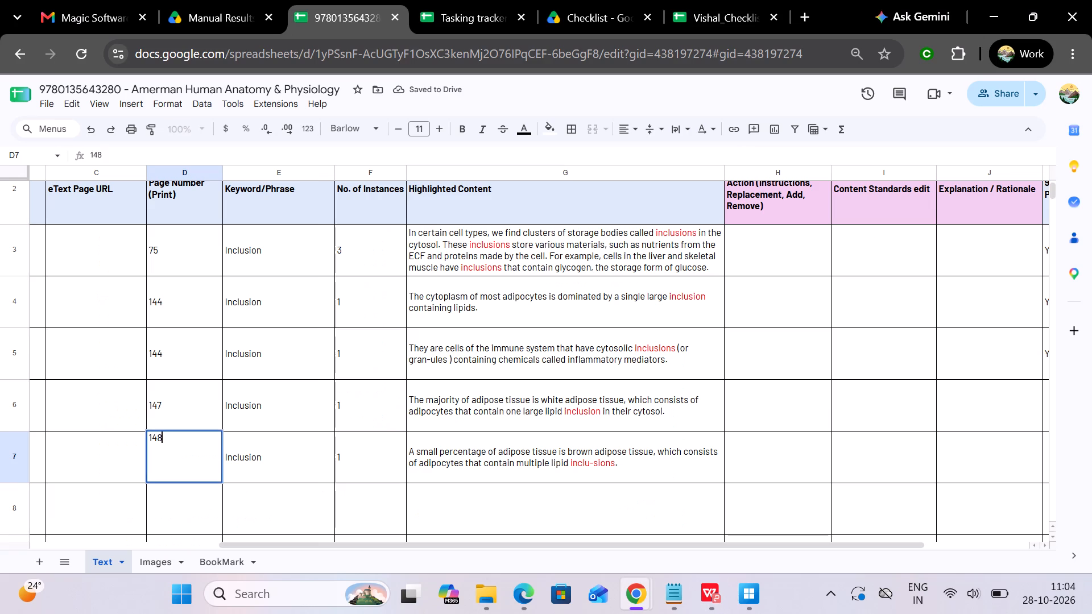
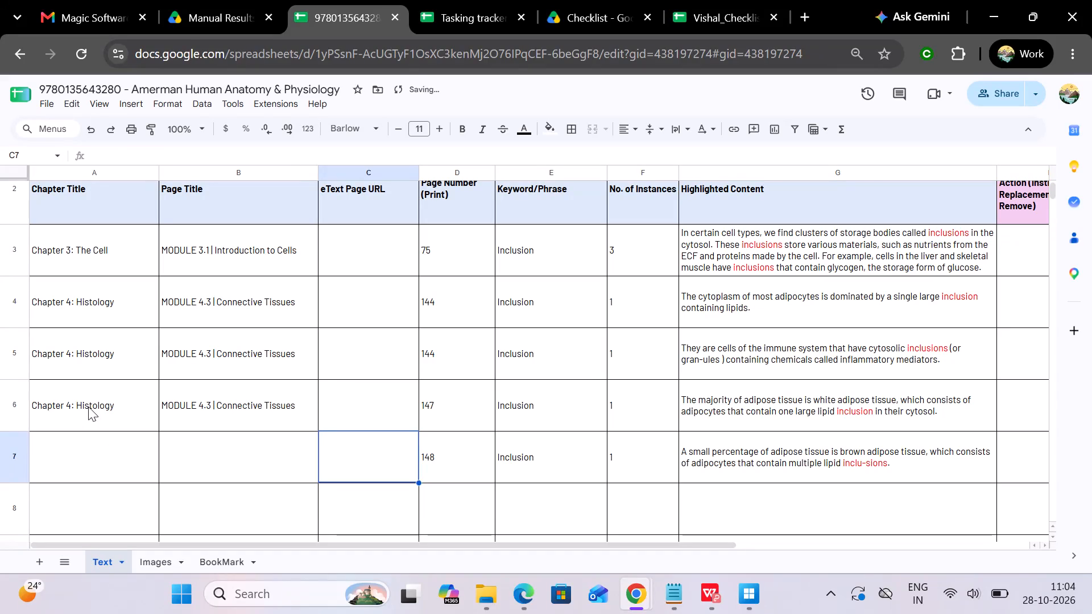
# Copy the chapter title and page title from row 6 into cells A7:B7 of the Text sheet.
pyautogui.moveTo(88, 406); pyautogui.dragTo(199, 403)
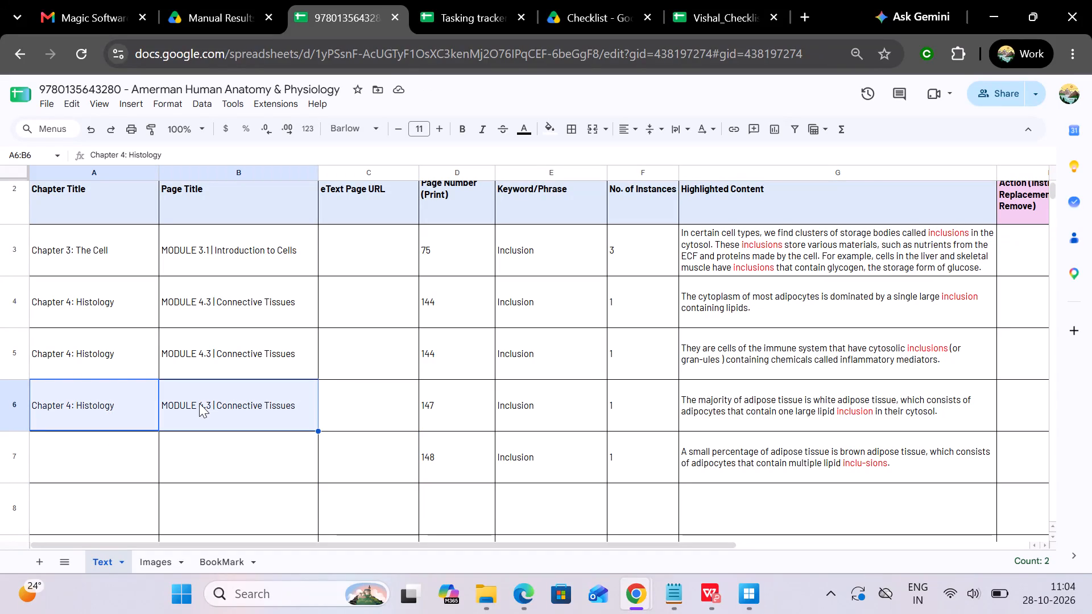
pyautogui.hotkey('ctrl', 'c')
pyautogui.click(114, 444)
pyautogui.hotkey('ctrl', 'v')
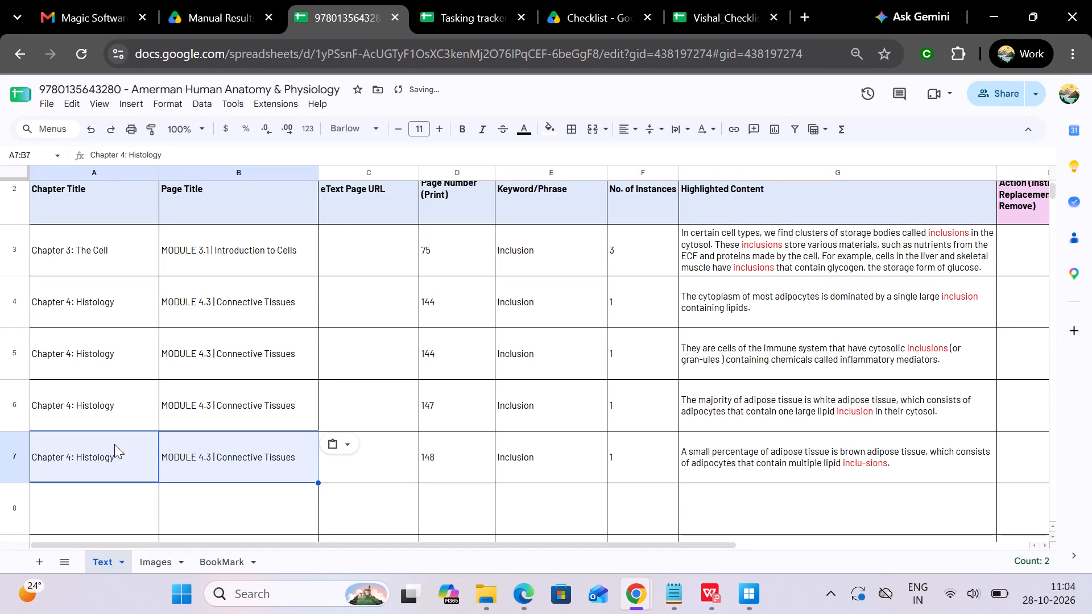
pyautogui.click(404, 464)
# In the textbook PDF, copy the Adipose Tissue and Obesity text from "There are two forms of obesity" through "increase in size".
pyautogui.hotkey('alt', 'Tab')
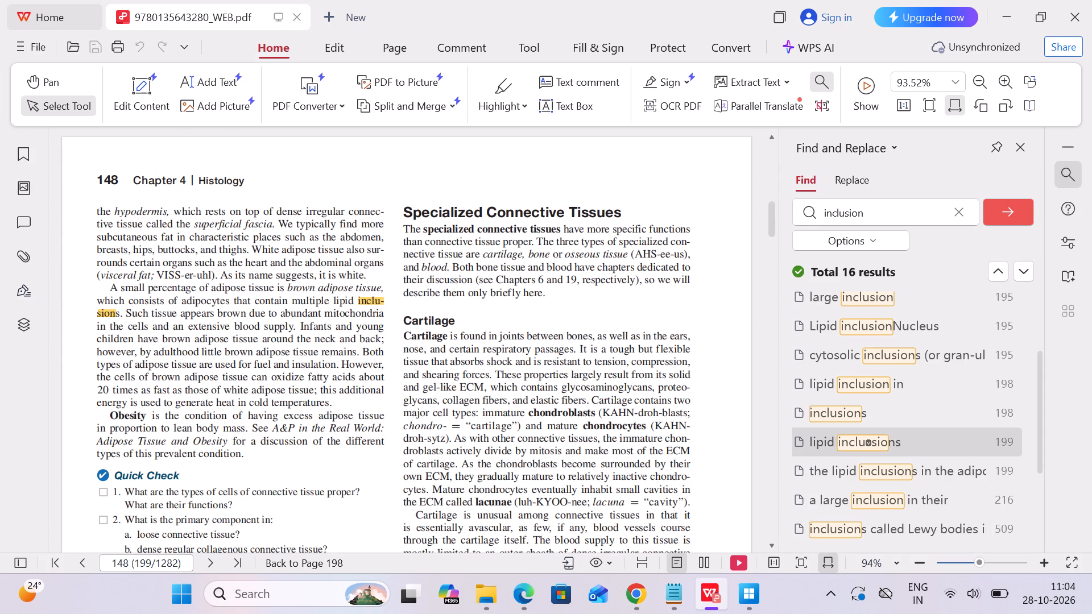
pyautogui.scroll(2, 369, 386)
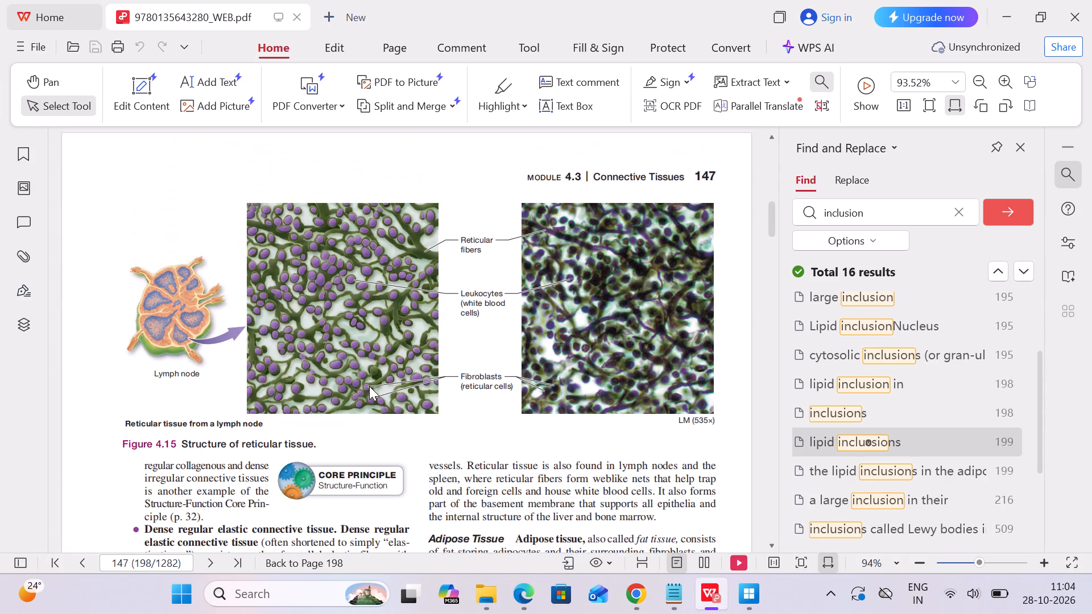
pyautogui.scroll(1, 369, 386)
pyautogui.scroll(-1, 369, 386)
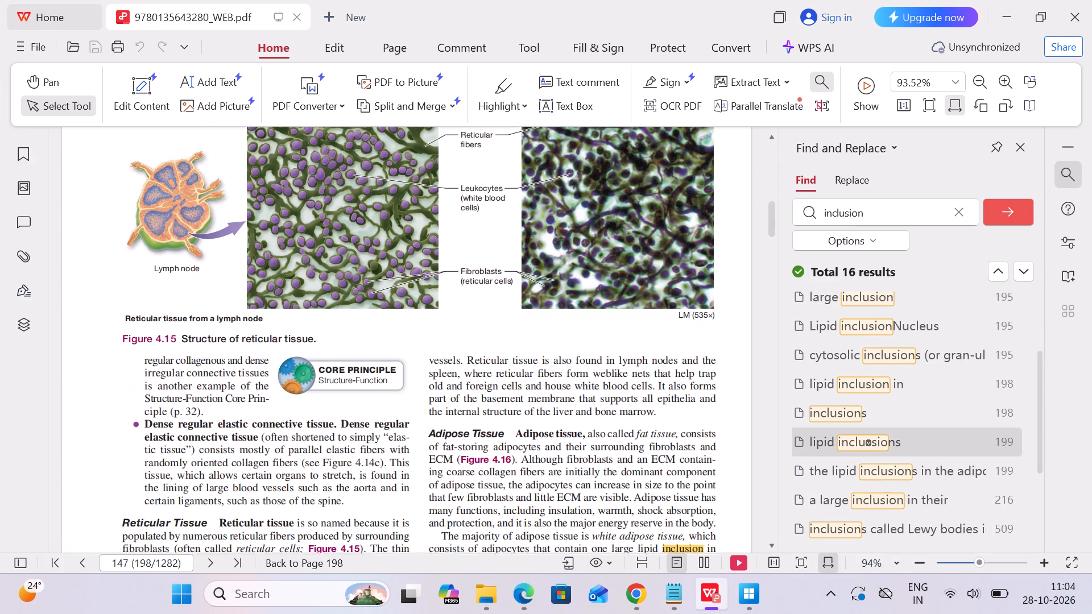
pyautogui.scroll(-2, 369, 386)
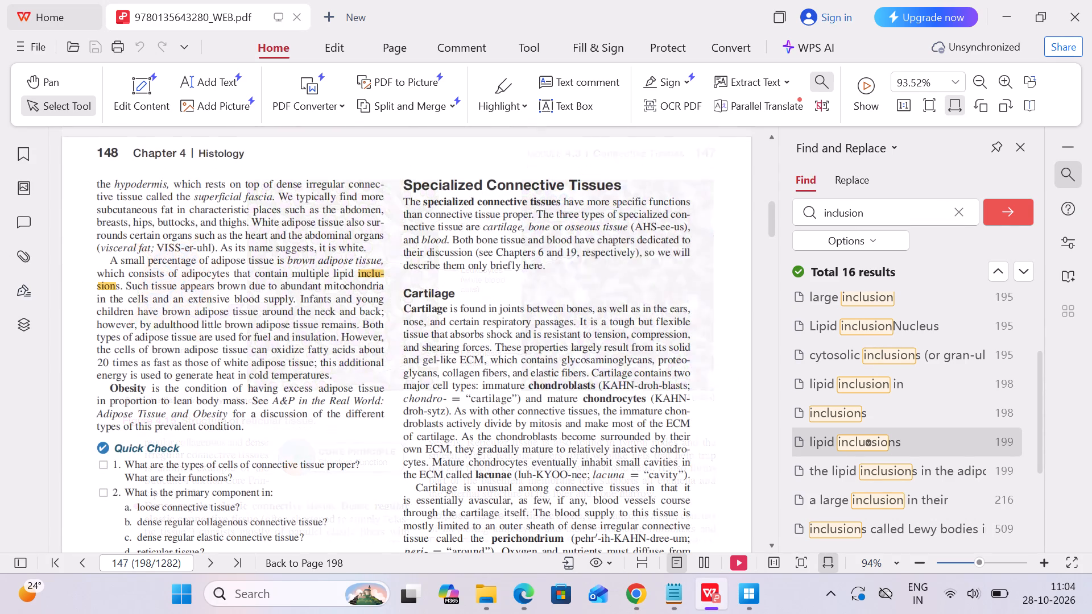
pyautogui.scroll(-2, 369, 386)
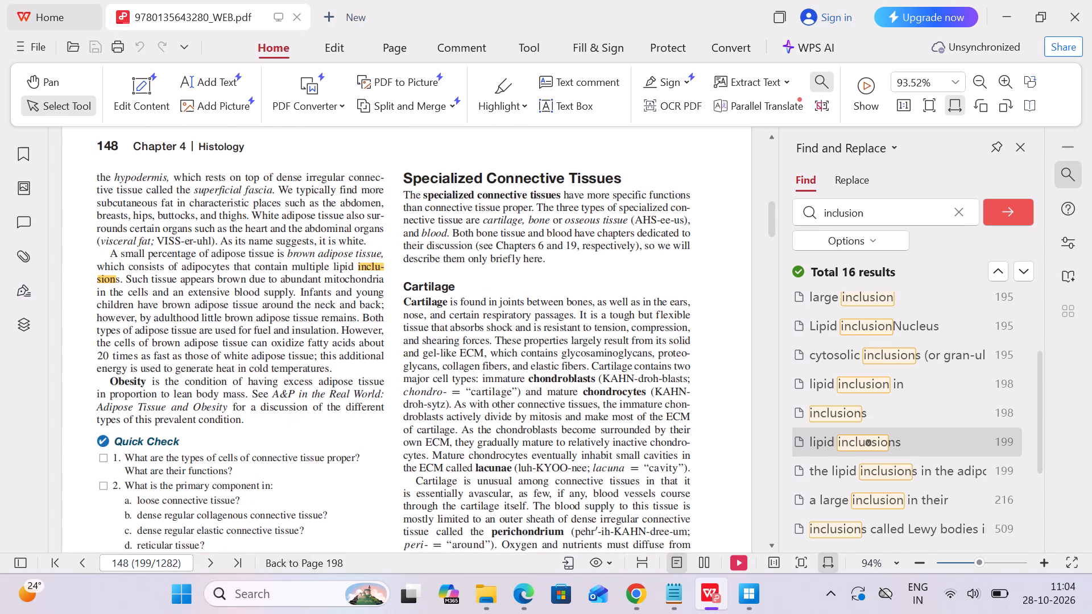
pyautogui.scroll(-1, 369, 386)
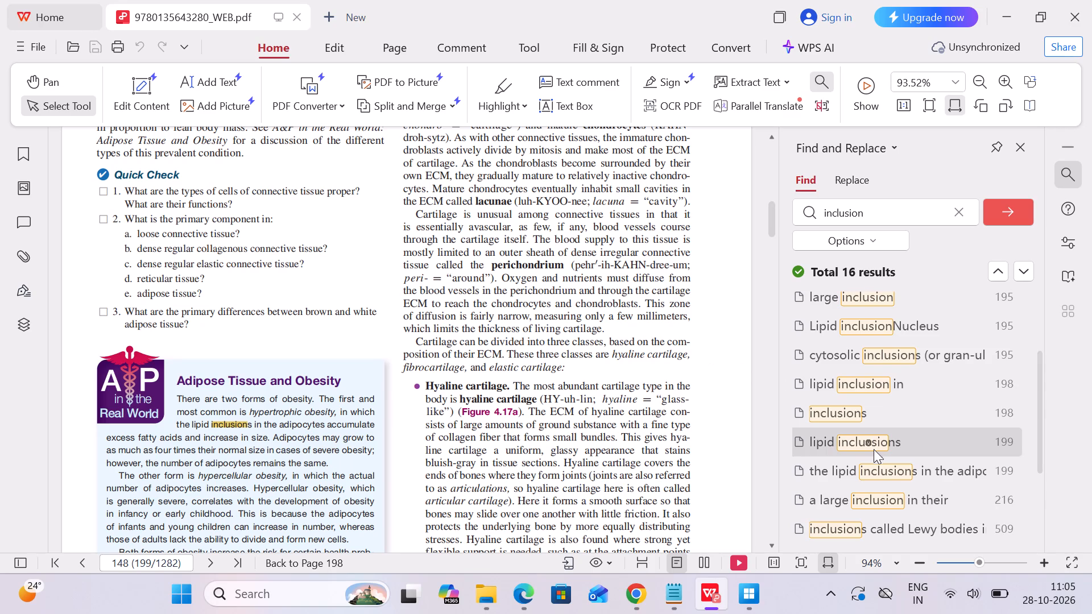
pyautogui.click(866, 463)
pyautogui.scroll(-1, 482, 447)
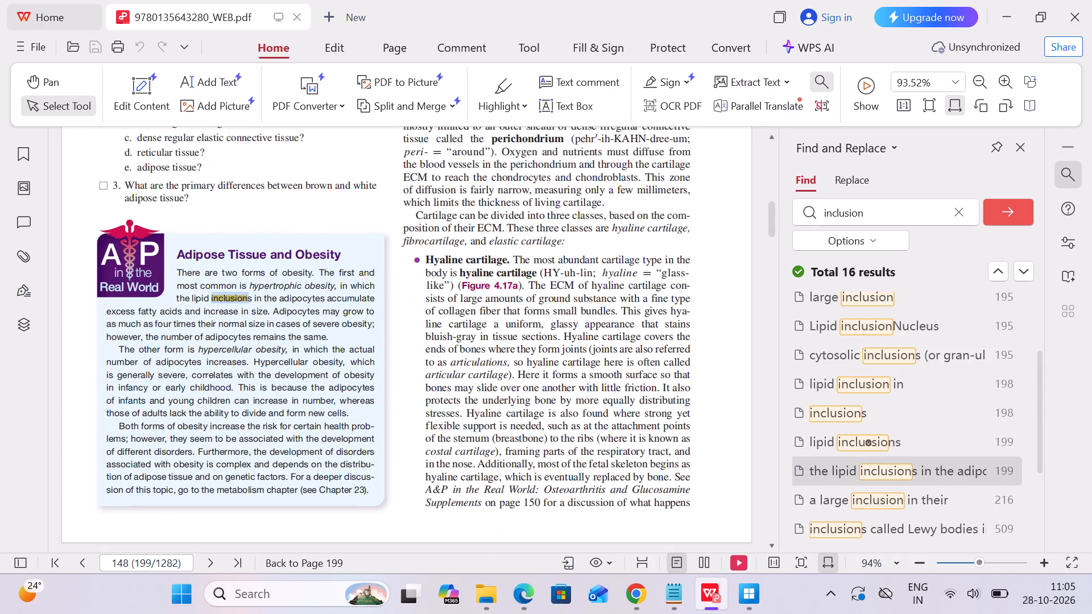
pyautogui.scroll(-1, 482, 447)
pyautogui.moveTo(177, 280); pyautogui.dragTo(264, 313)
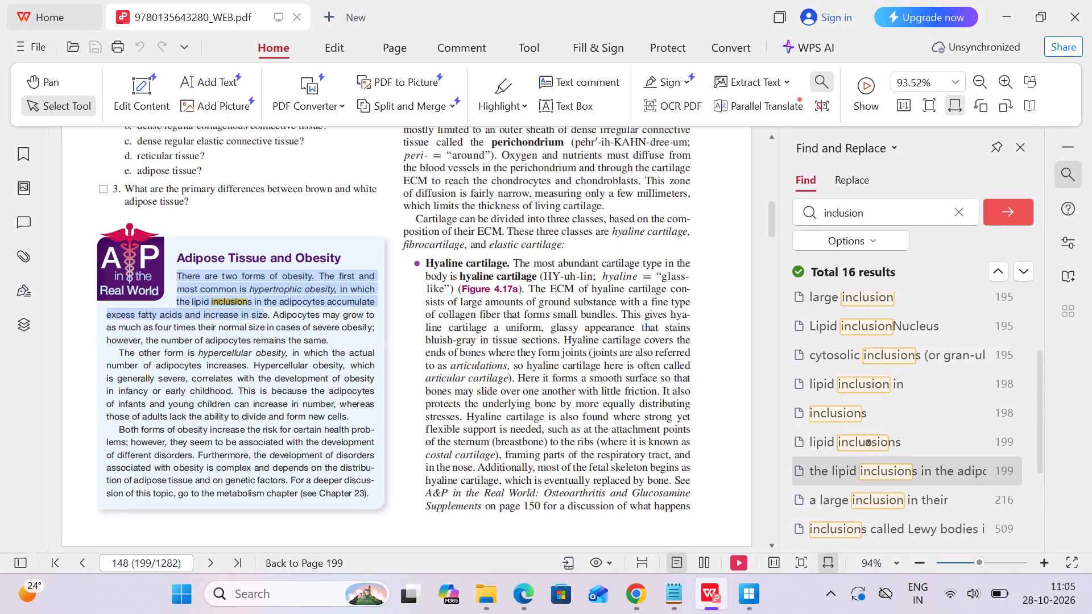
pyautogui.moveTo(264, 313); pyautogui.dragTo(271, 317)
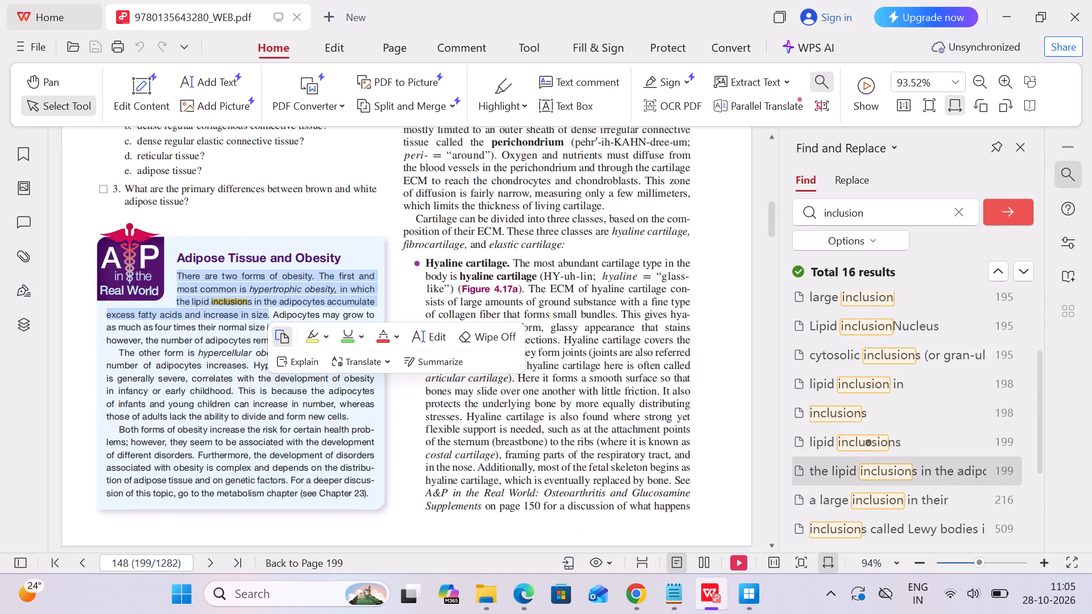
pyautogui.click(284, 335)
# Paste the copied obesity passage into Highlighted Content cell G8 of the spreadsheet's Text sheet.
pyautogui.hotkey('alt', 'Tab')
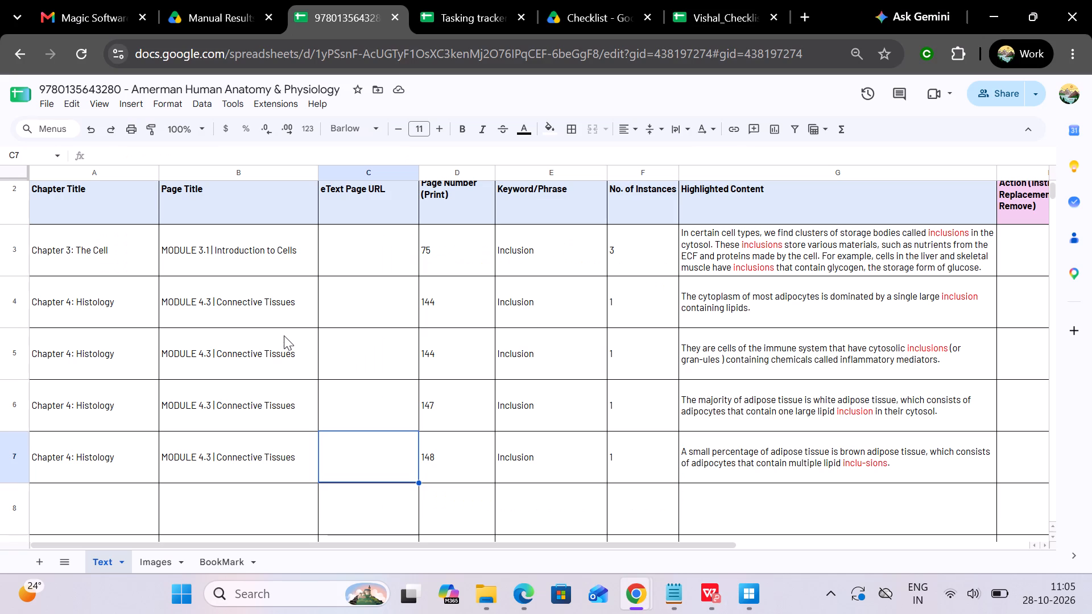
pyautogui.scroll(-1, 587, 443)
pyautogui.doubleClick(734, 435)
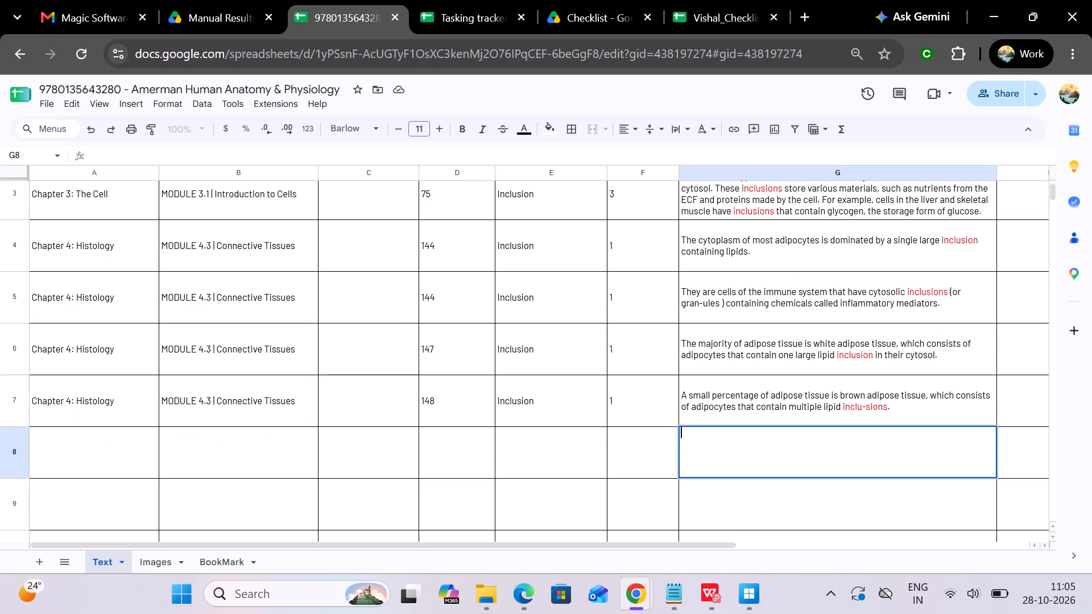
pyautogui.hotkey('ctrl', 'v')
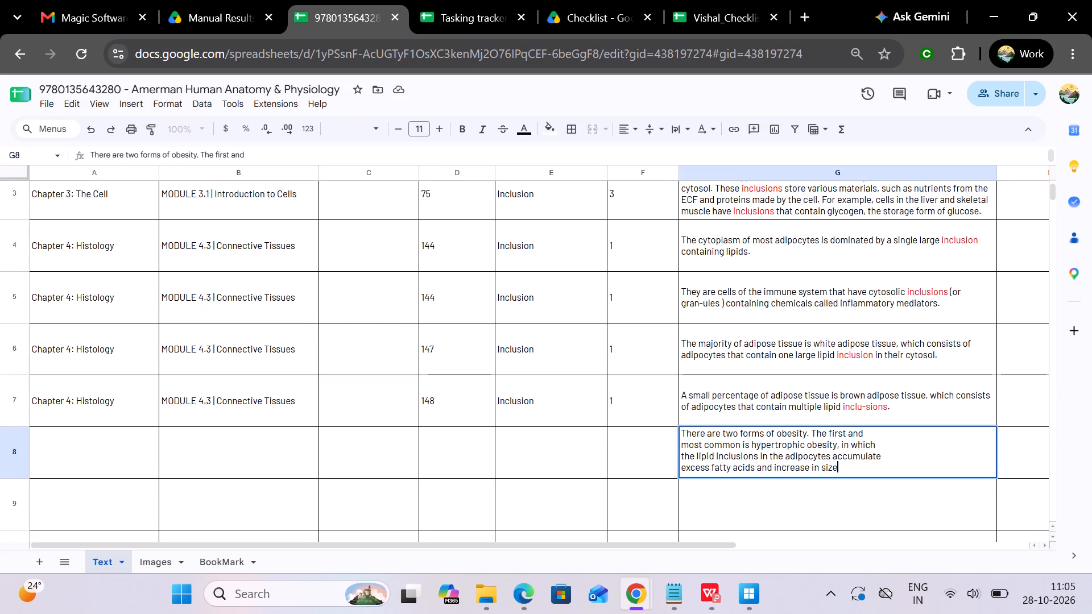
# Colour the word "inclusions" in the G8 passage red.
pyautogui.doubleClick(738, 459)
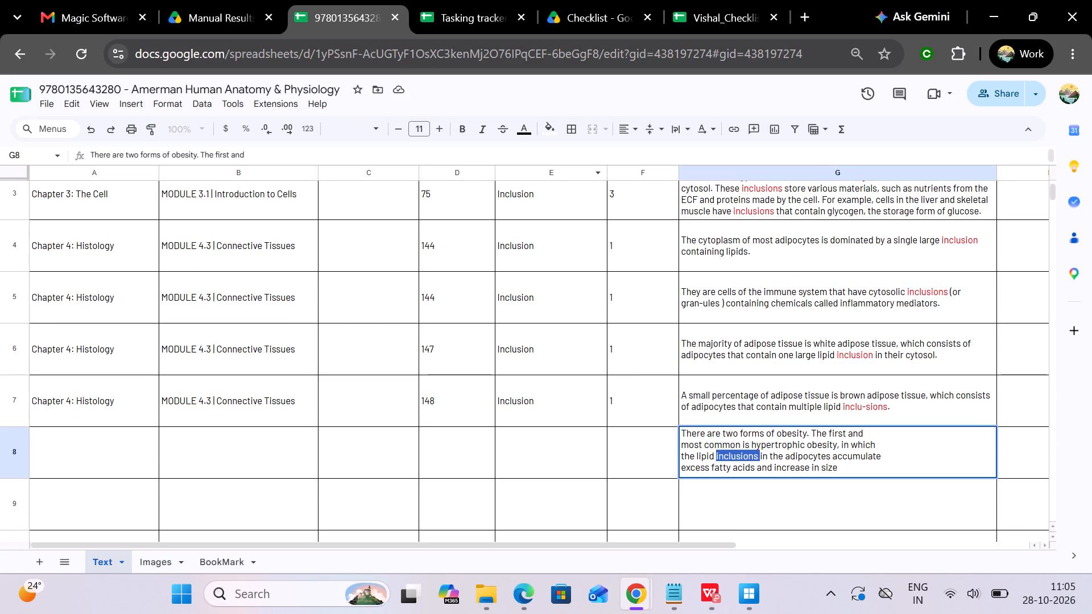
pyautogui.click(526, 138)
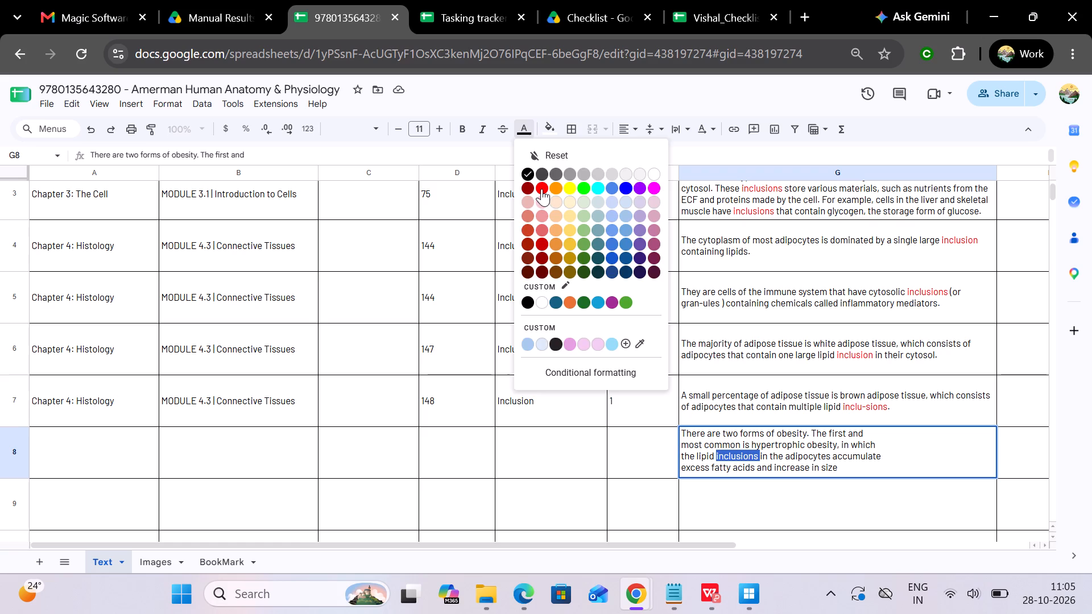
pyautogui.click(541, 189)
# Enter 1 as the number of instances in cell F8.
pyautogui.click(609, 462)
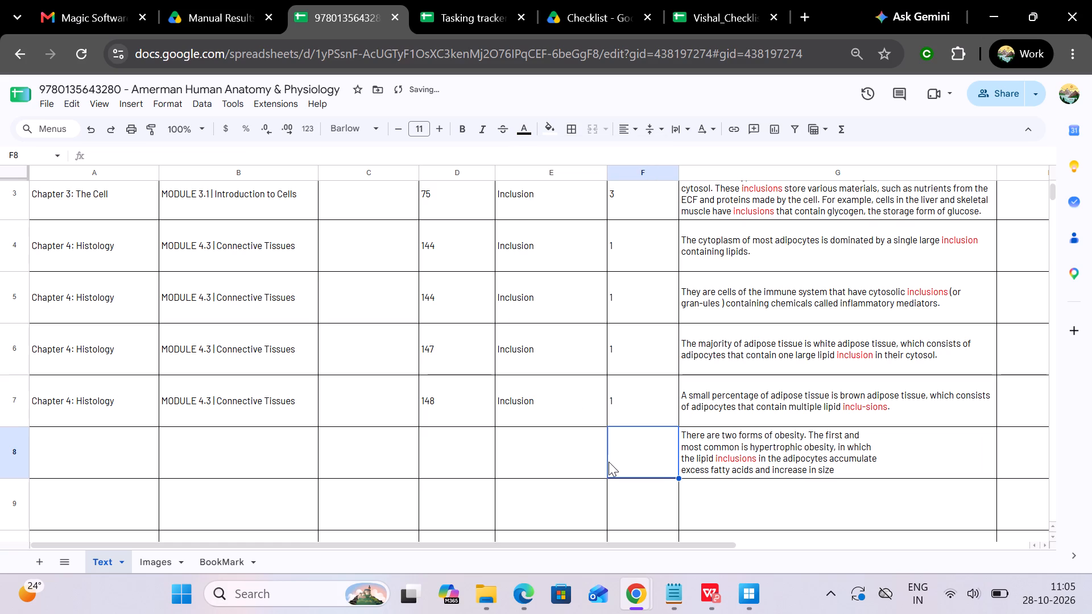
pyautogui.press('1')
# Copy the keyword "Inclusion" from cell E7 into cell E8.
pyautogui.click(552, 417)
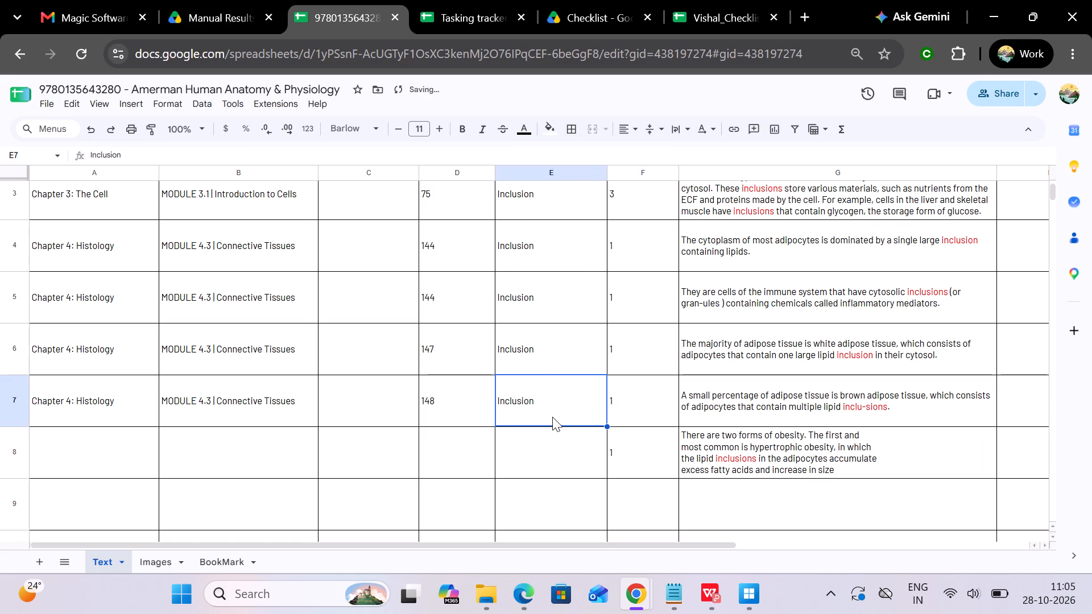
pyautogui.hotkey('ctrl', 'c')
pyautogui.click(530, 454)
pyautogui.hotkey('ctrl', 'v')
# Copy the chapter title, page title and print page number 148 from A7:D7 into row 8.
pyautogui.click(440, 459)
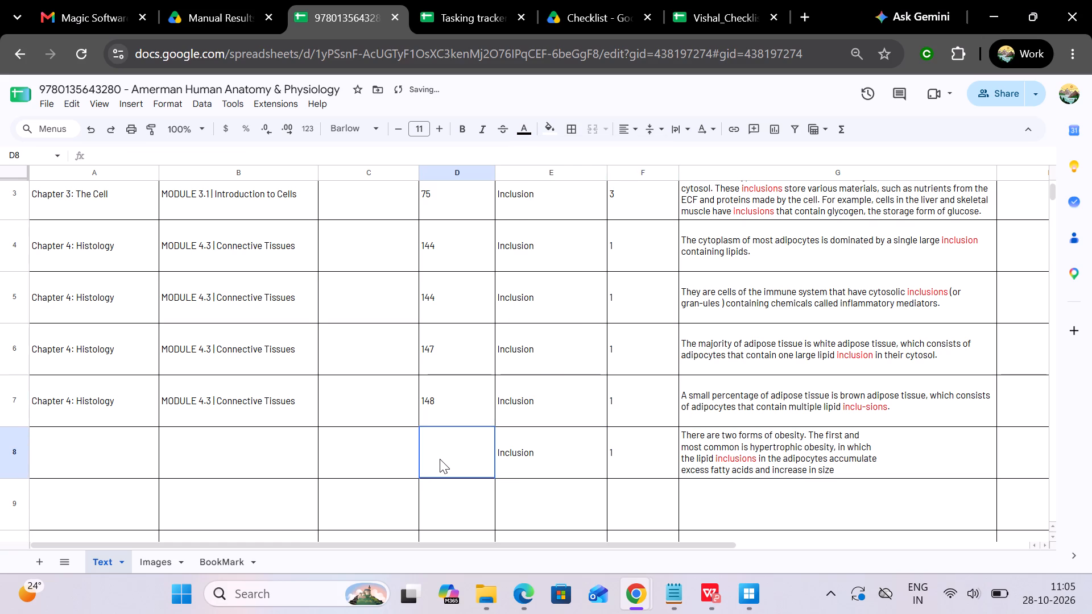
pyautogui.hotkey('alt', 'Tab')
pyautogui.hotkey('alt', 'Tab')
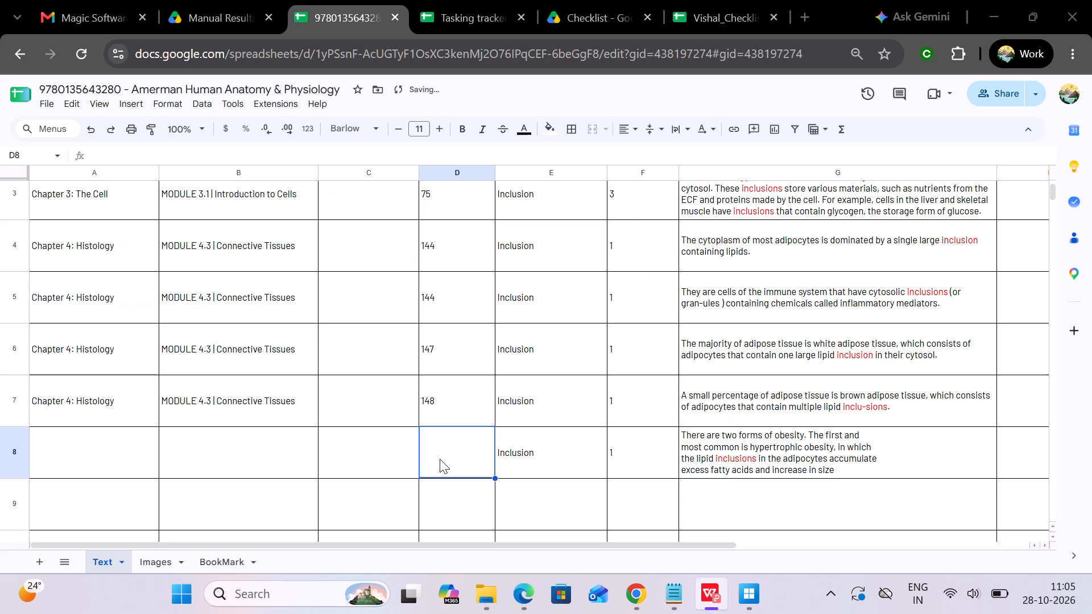
pyautogui.moveTo(107, 403); pyautogui.dragTo(470, 399)
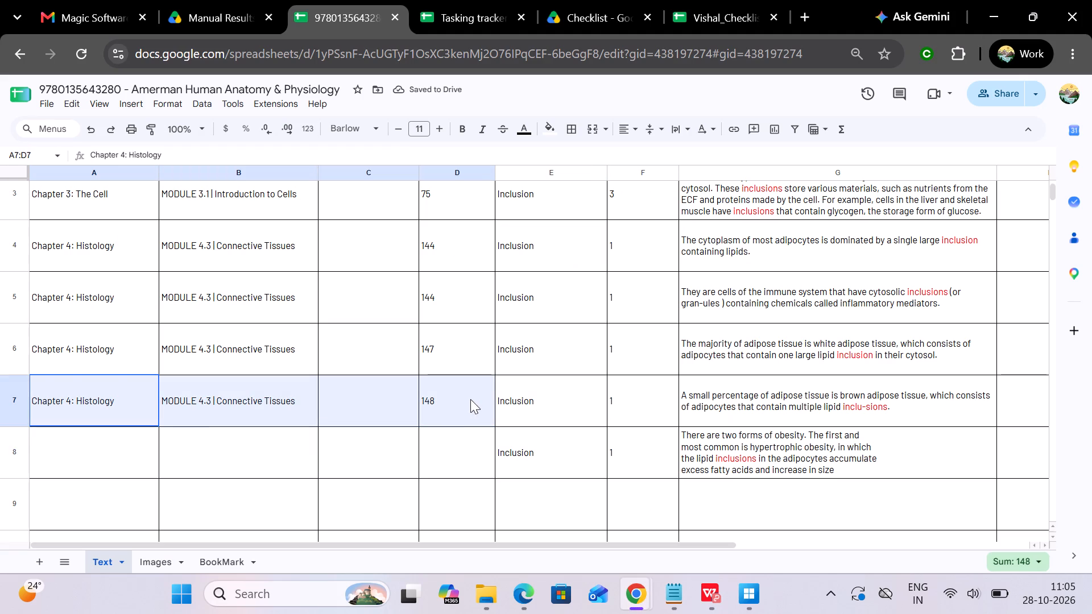
pyautogui.hotkey('ctrl', 'c')
pyautogui.click(102, 453)
pyautogui.hotkey('ctrl', 'v')
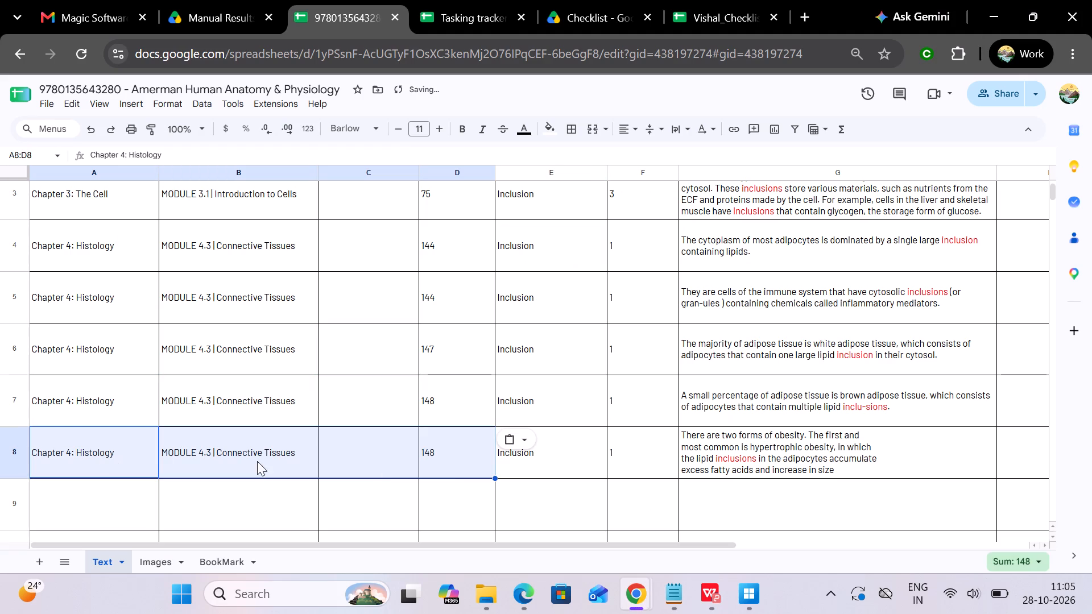
# Remove the line breaks from the G8 passage so it runs continuously, and end it with a period.
pyautogui.click(622, 468)
pyautogui.hscroll(-1, 622, 468)
pyautogui.hscroll(-1, 569, 459)
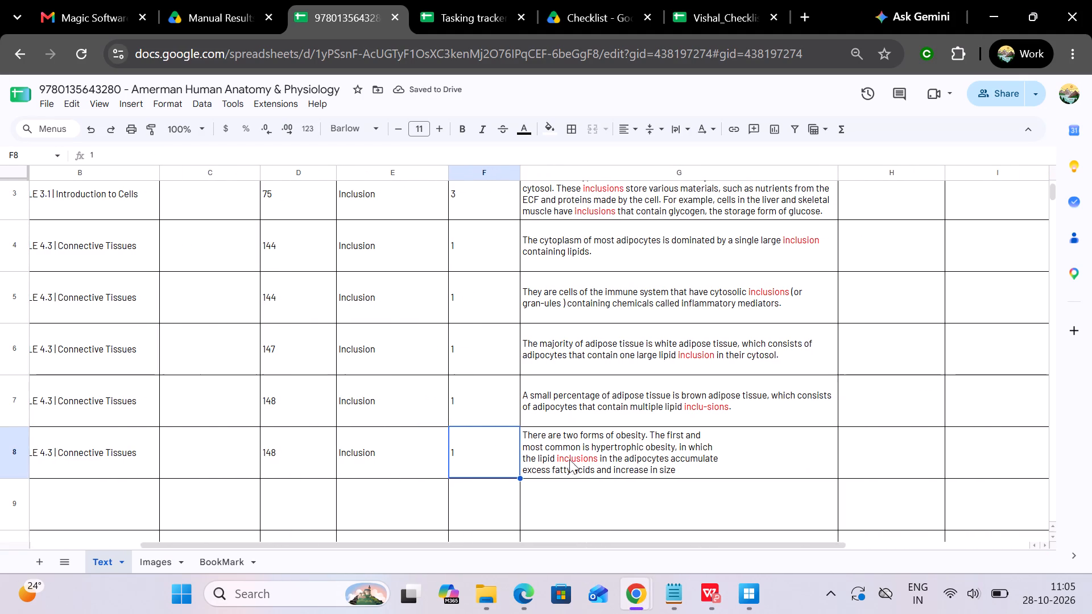
pyautogui.hscroll(-1, 569, 459)
pyautogui.doubleClick(569, 459)
pyautogui.click(473, 444)
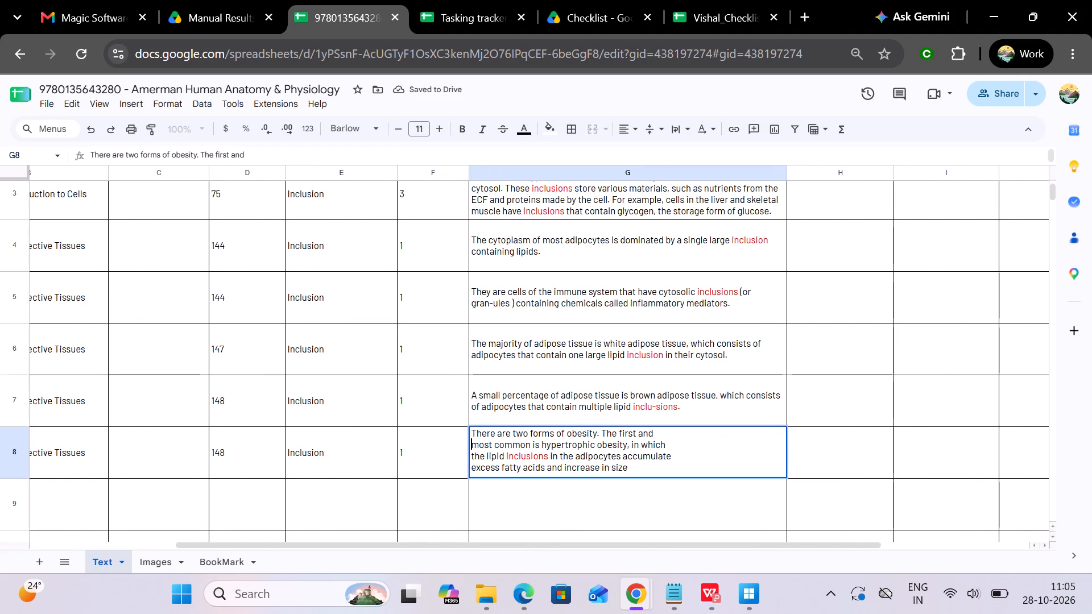
pyautogui.press('BackSpace')
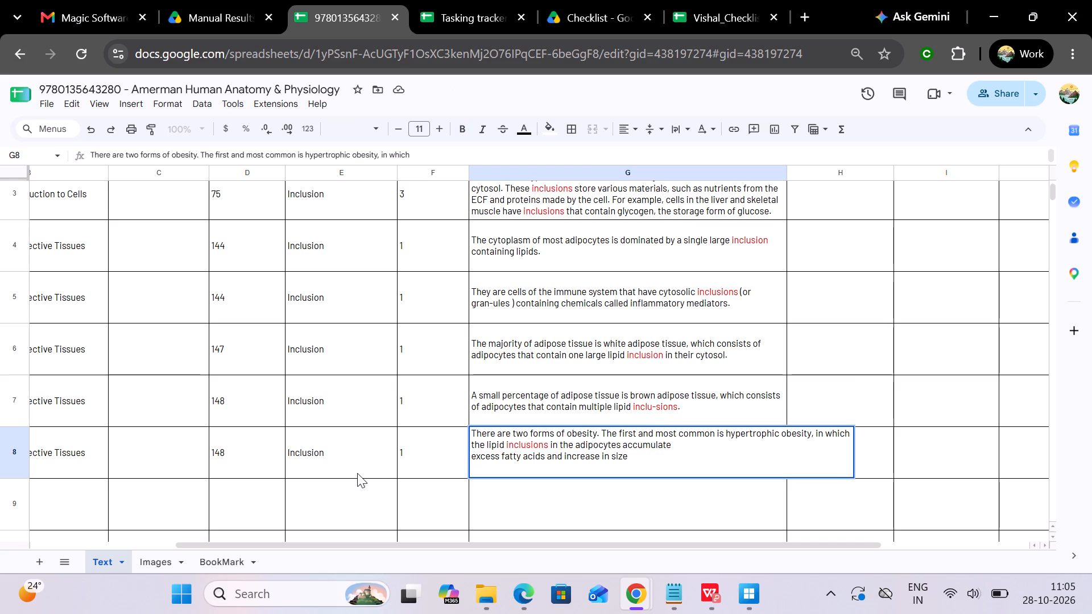
pyautogui.click(476, 444)
pyautogui.press('Left')
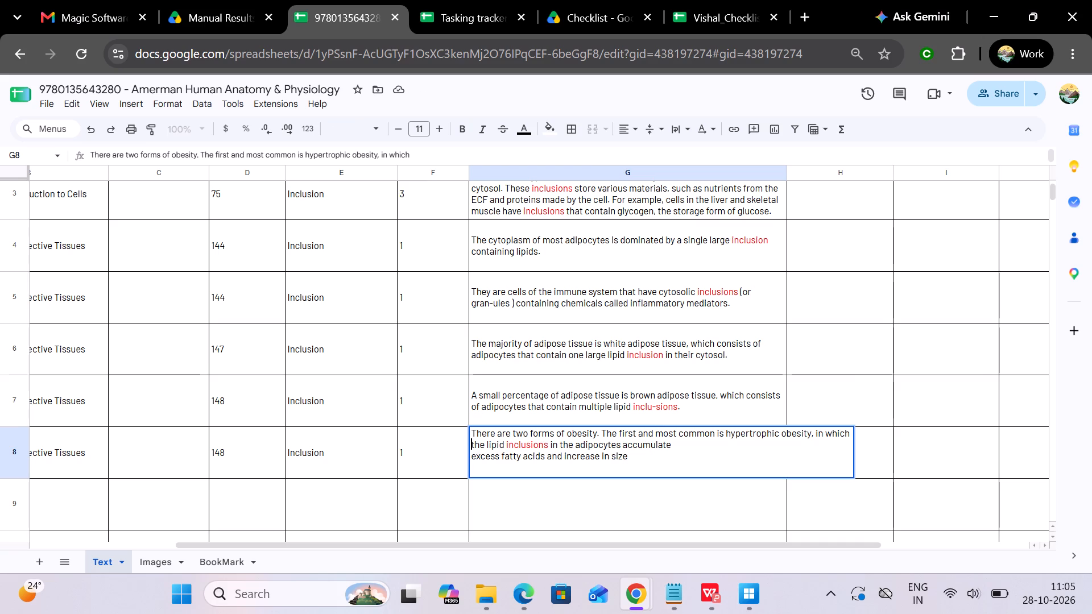
pyautogui.press('BackSpace')
pyautogui.click(473, 455)
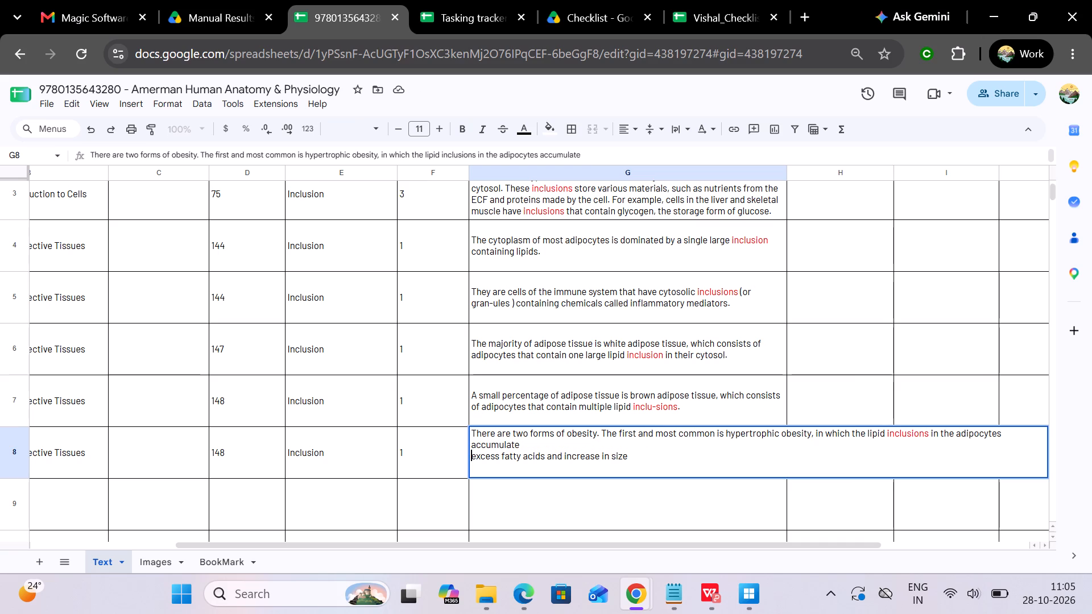
pyautogui.press('BackSpace')
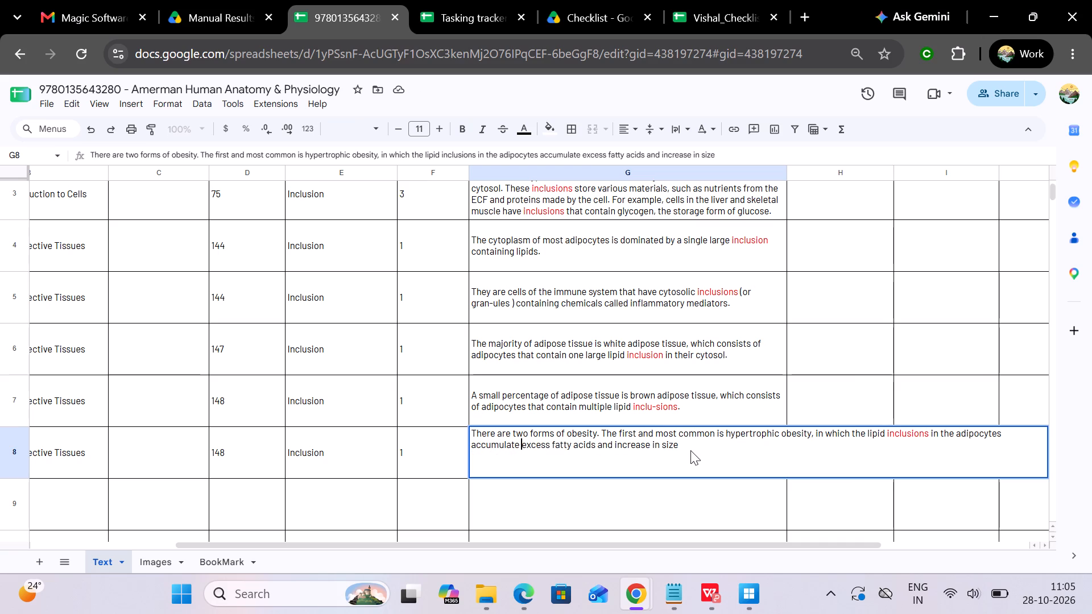
pyautogui.click(690, 450)
pyautogui.click(690, 447)
pyautogui.press('.')
pyautogui.click(423, 468)
# Copy "Yes" from cell K5 into cells K6:K8 of the Text sheet.
pyautogui.hscroll(-1, 423, 468)
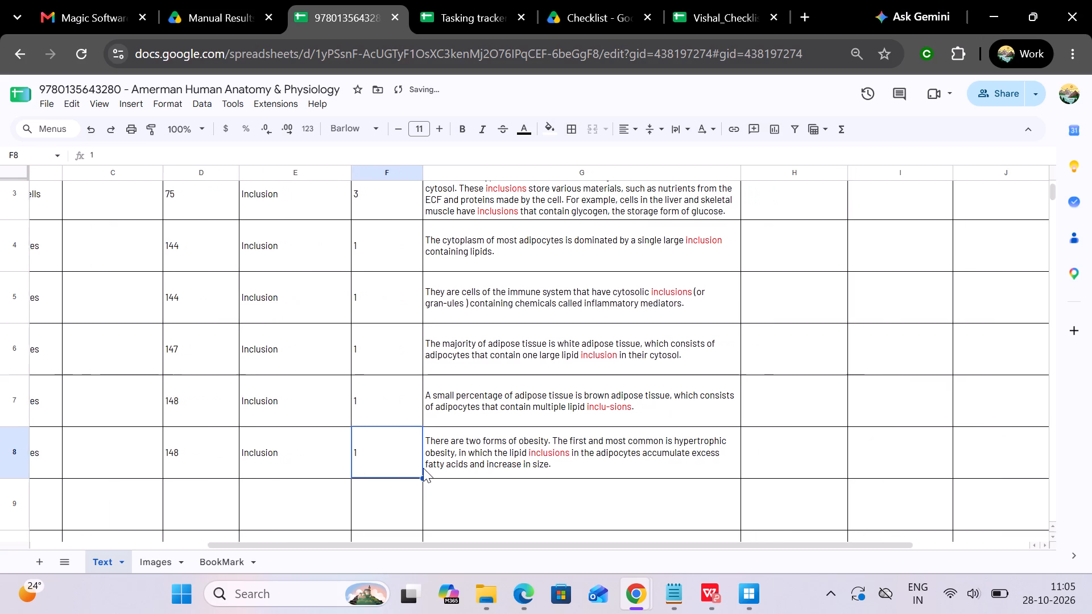
pyautogui.hscroll(-2, 423, 468)
pyautogui.click(894, 313)
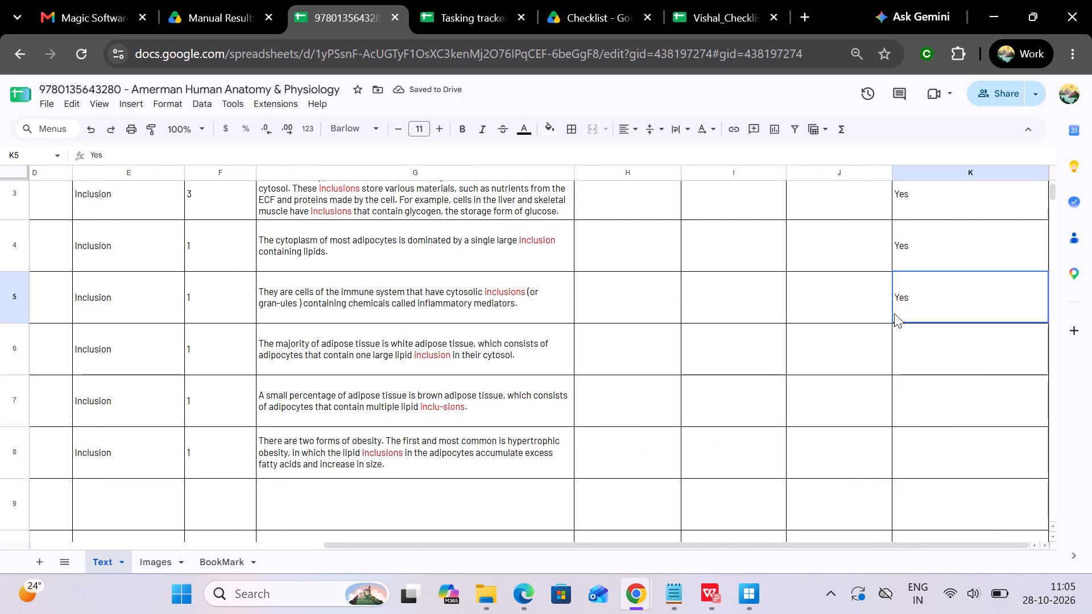
pyautogui.hotkey('ctrl', 'c')
pyautogui.moveTo(925, 333); pyautogui.dragTo(927, 472)
pyautogui.hotkey('ctrl', 'v')
pyautogui.click(812, 492)
# Copy the sentence "a. Fibroblasts store lipids in a large inclusion in their cytoplasm." from the PDF's page 216 search result into cell G9.
pyautogui.hscroll(7, 812, 492)
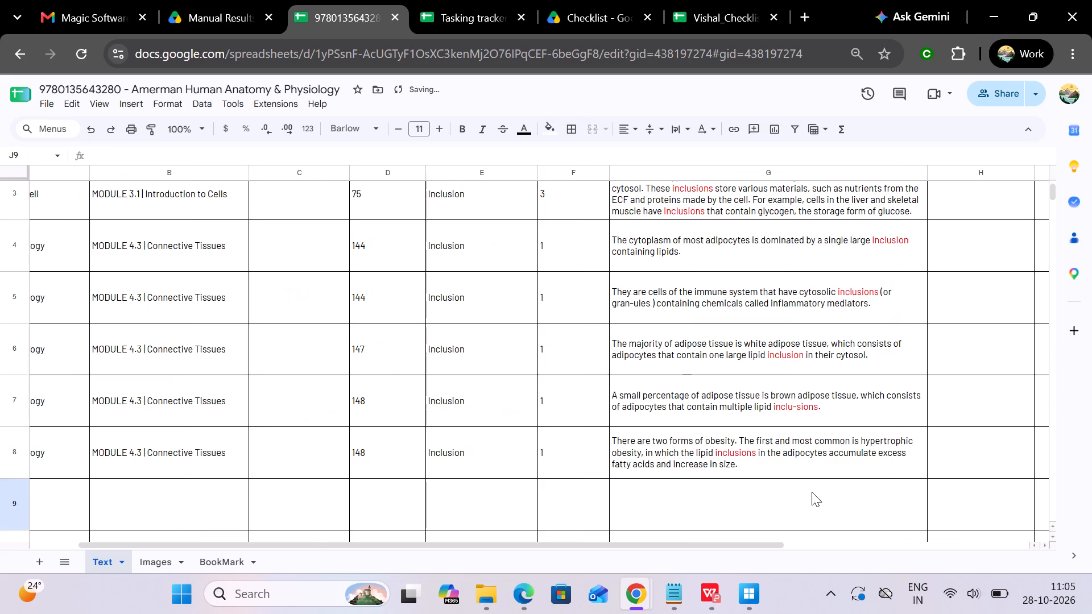
pyautogui.scroll(-1, 552, 454)
pyautogui.hotkey('alt', 'Tab')
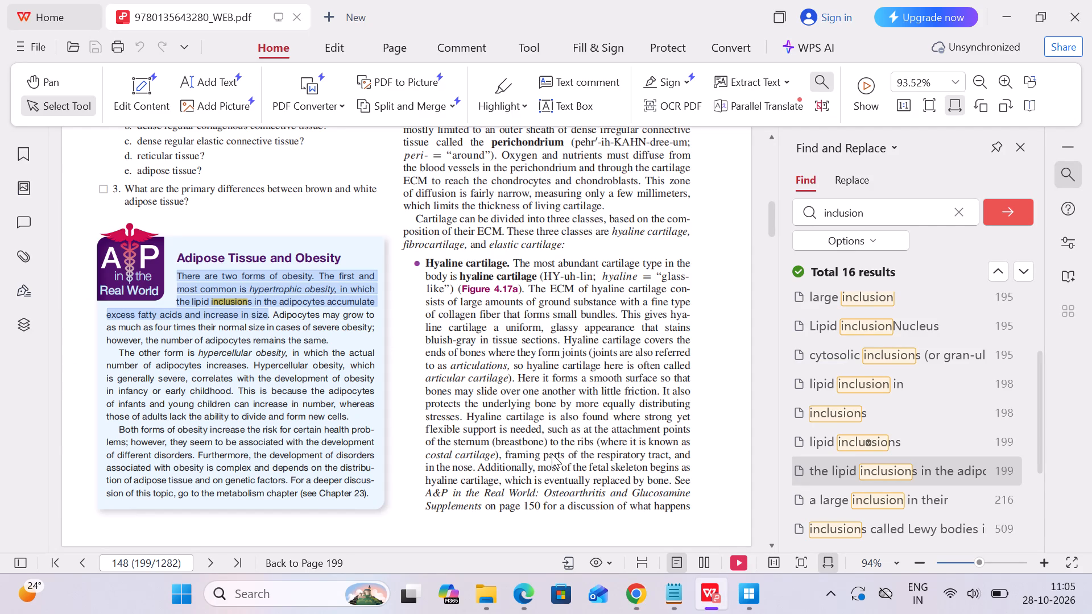
pyautogui.click(370, 391)
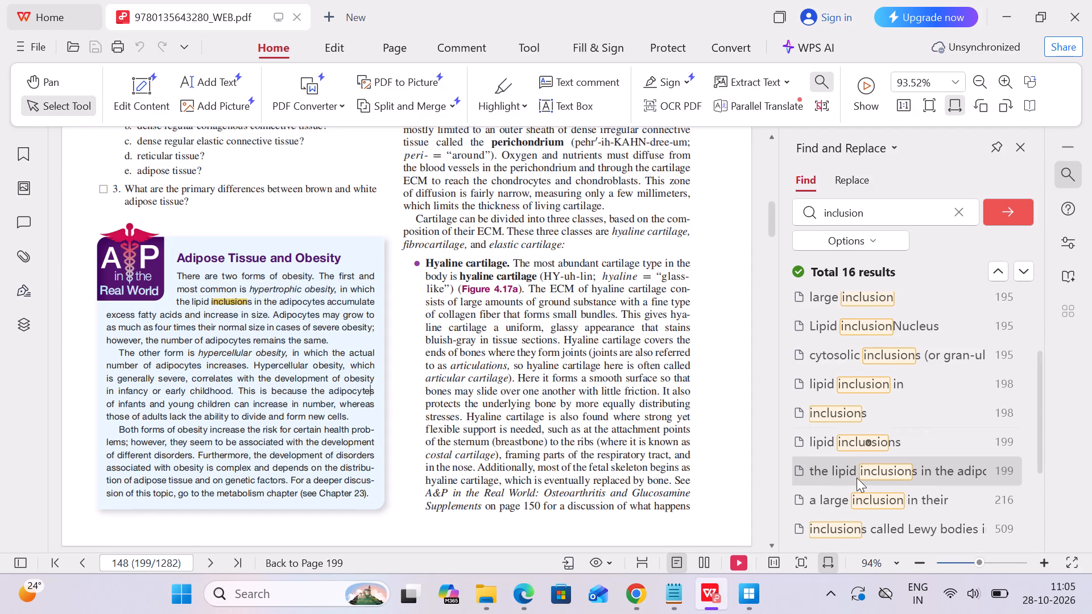
pyautogui.scroll(-1, 875, 509)
pyautogui.click(830, 380)
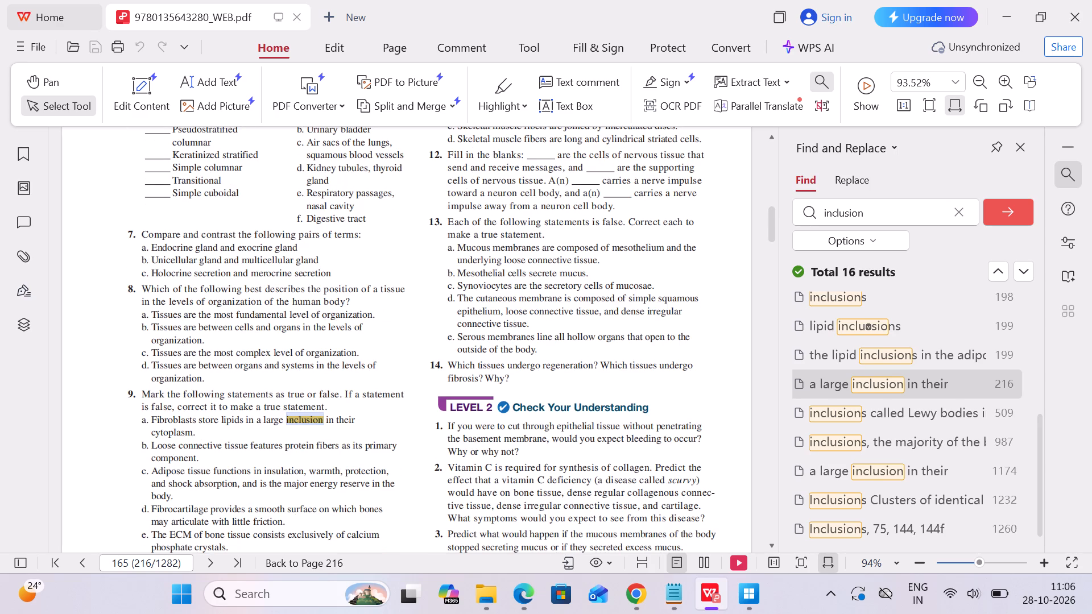
pyautogui.moveTo(142, 417); pyautogui.dragTo(178, 424)
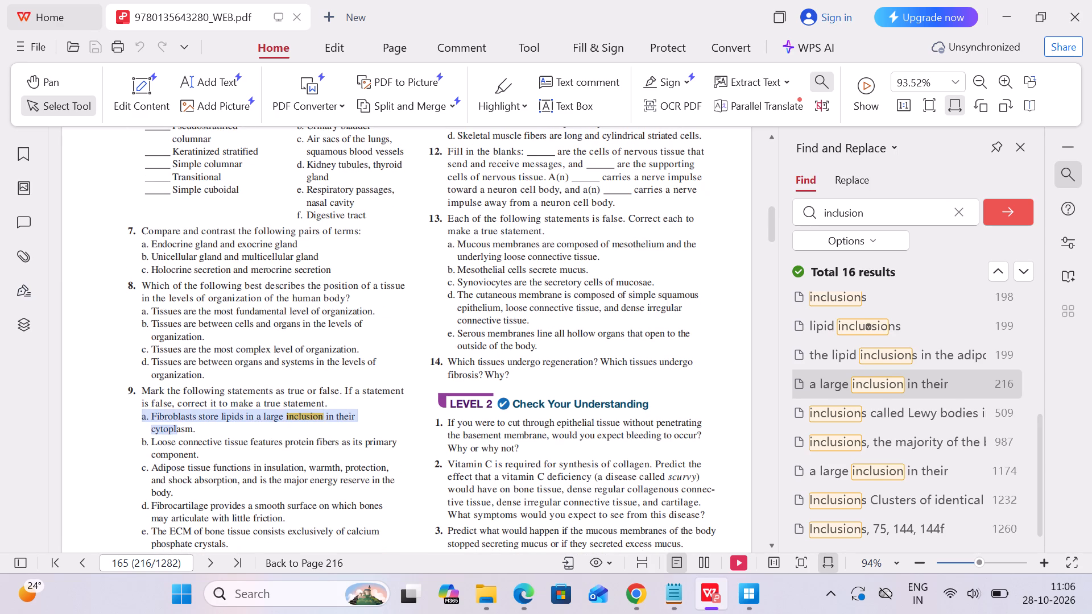
pyautogui.moveTo(178, 424); pyautogui.dragTo(201, 428)
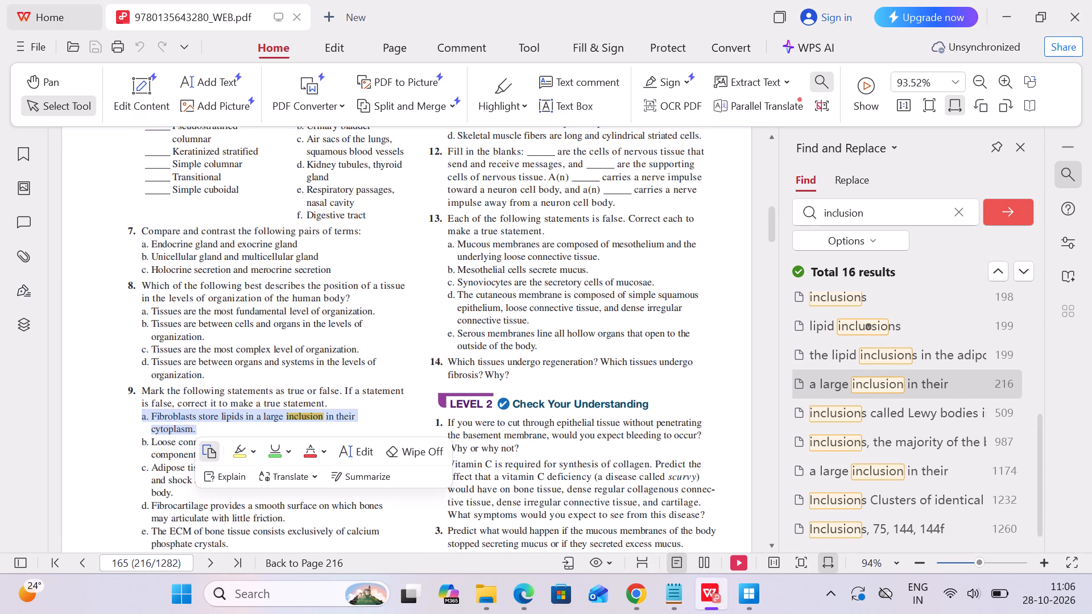
pyautogui.click(216, 453)
pyautogui.hotkey('alt', 'Tab')
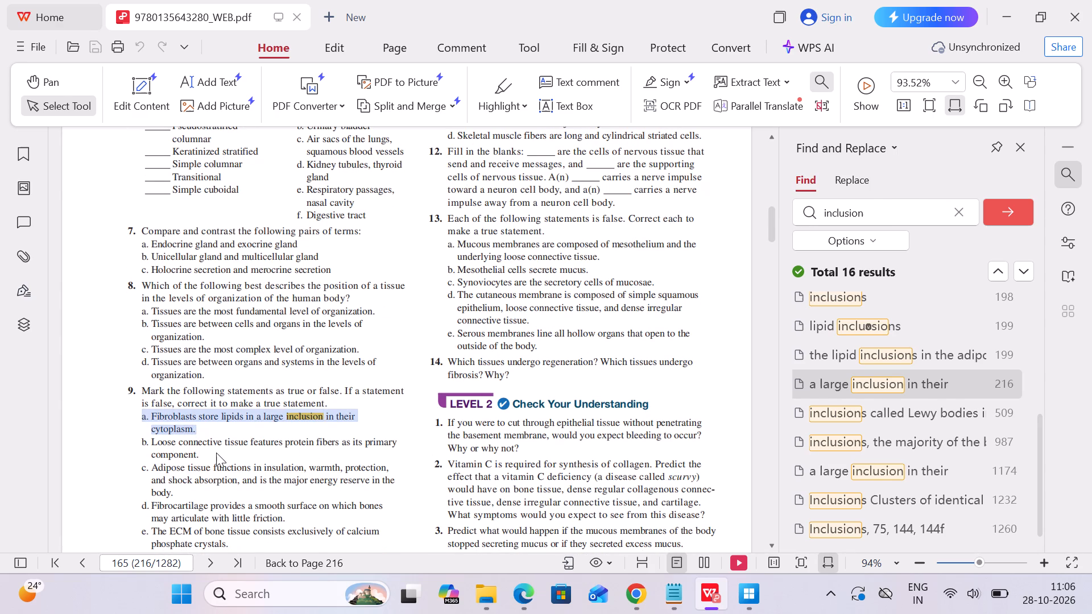
pyautogui.doubleClick(705, 467)
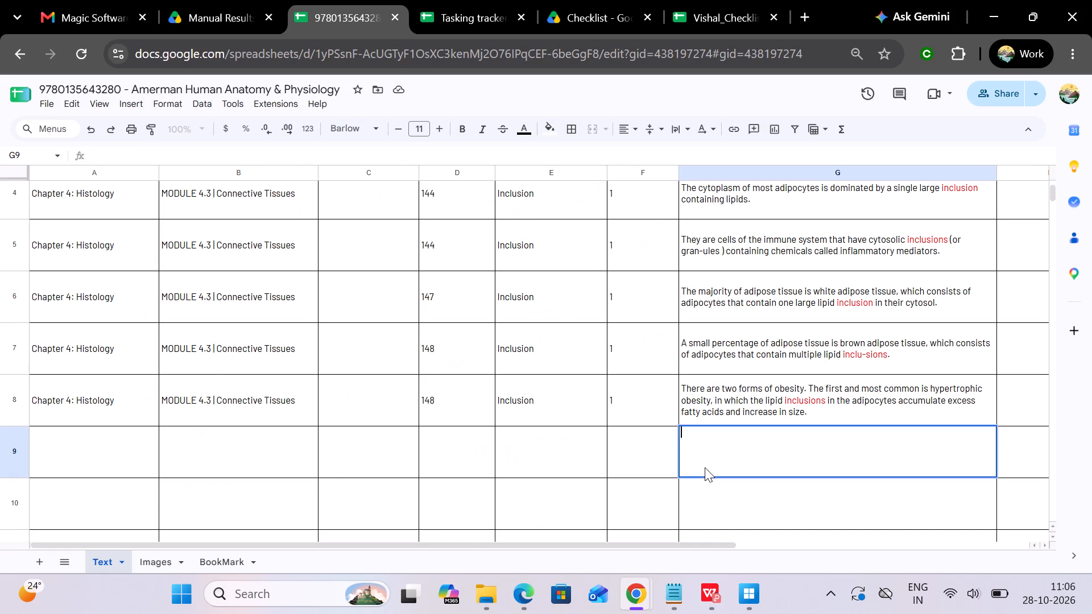
pyautogui.hotkey('ctrl', 'v')
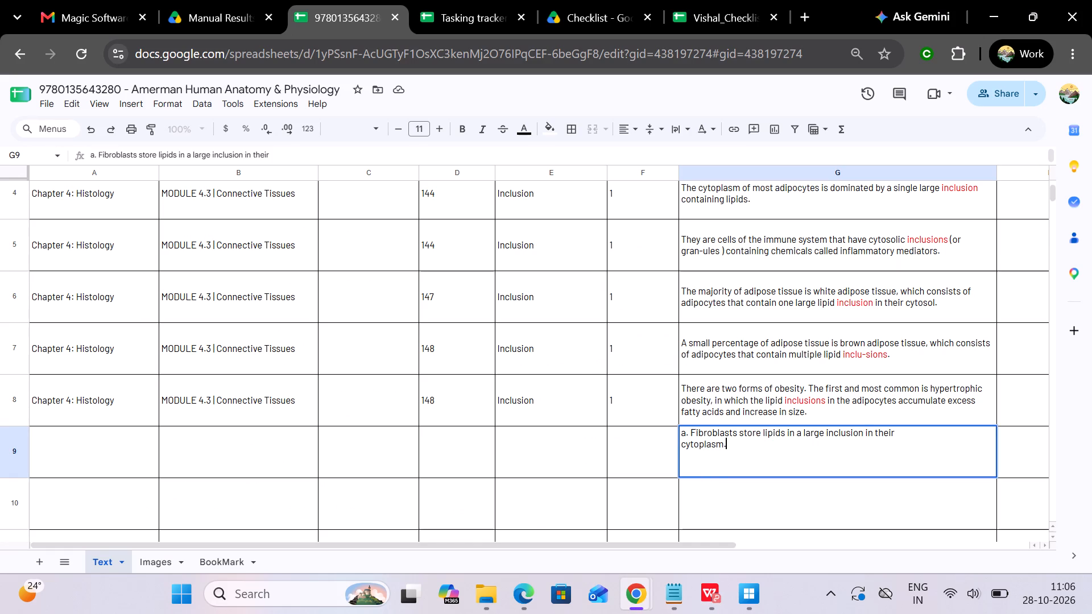
# Colour the word "inclusion" red in cell G9 and remove the line break before "cytoplasm.".
pyautogui.doubleClick(836, 433)
pyautogui.moveTo(527, 132); pyautogui.dragTo(543, 184)
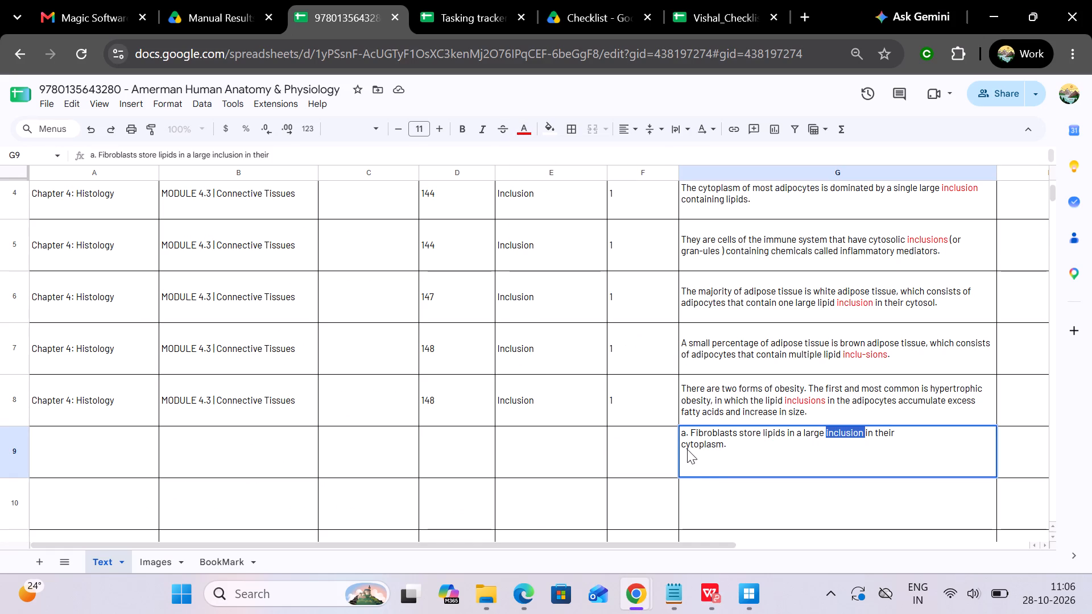
pyautogui.click(684, 446)
pyautogui.press('Left')
pyautogui.press('BackSpace')
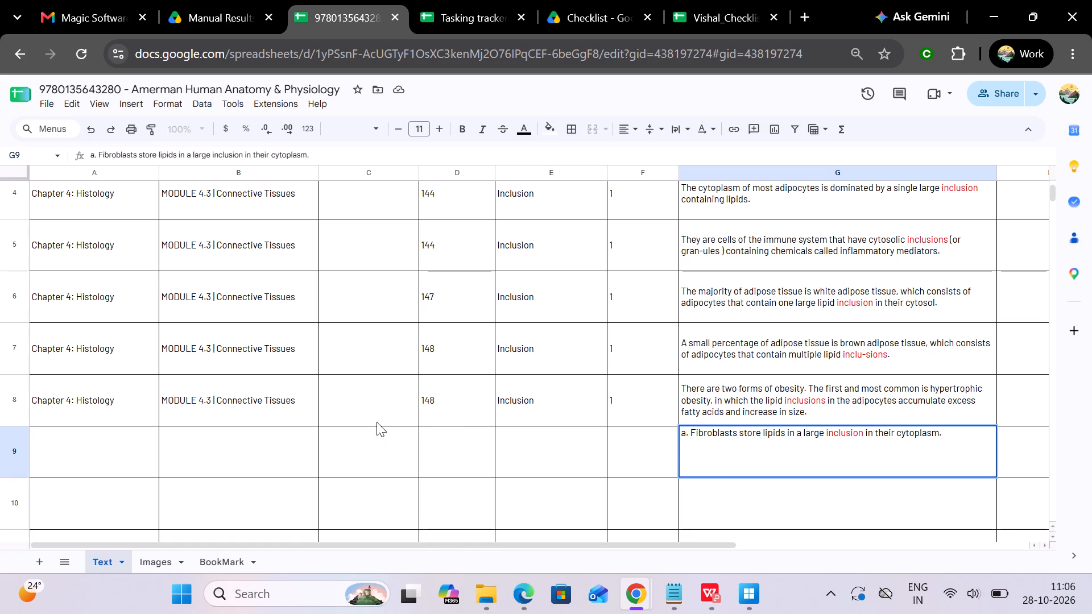
# Copy the keyword "Inclusion" and instance count 1 from E8:F8 into E9:F9.
pyautogui.moveTo(512, 398); pyautogui.dragTo(591, 396)
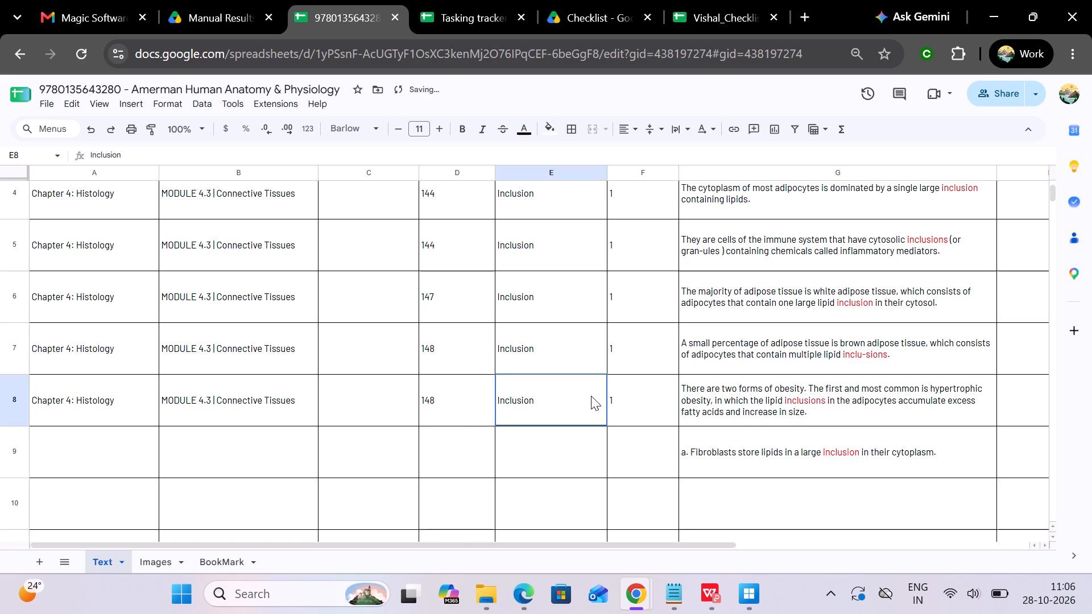
pyautogui.moveTo(591, 396); pyautogui.dragTo(606, 397)
pyautogui.moveTo(621, 397); pyautogui.dragTo(571, 399)
pyautogui.hotkey('ctrl', 'c')
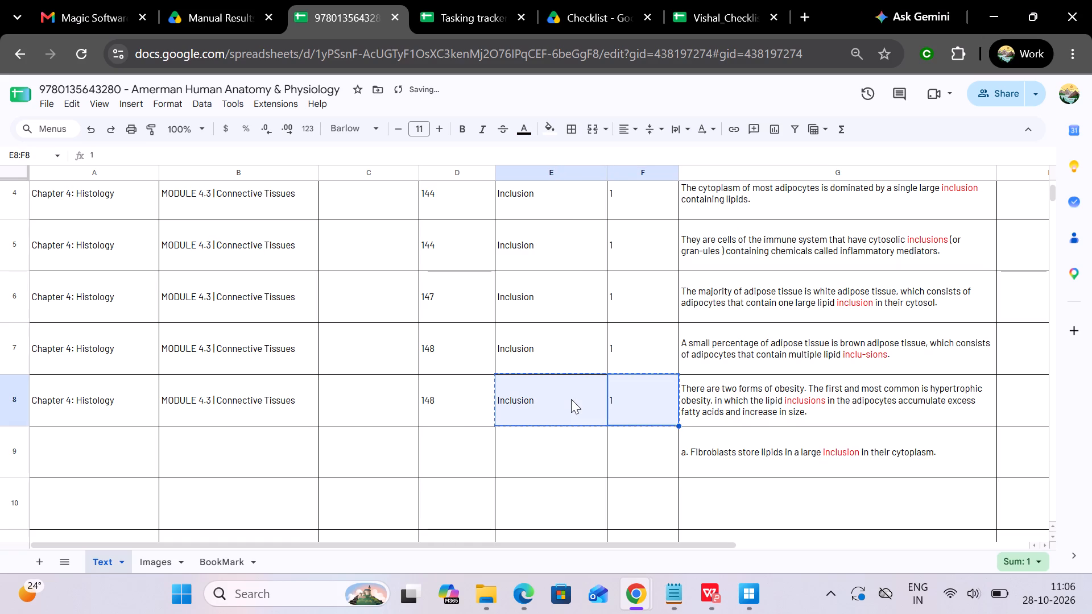
pyautogui.click(543, 437)
pyautogui.hotkey('ctrl', 'v')
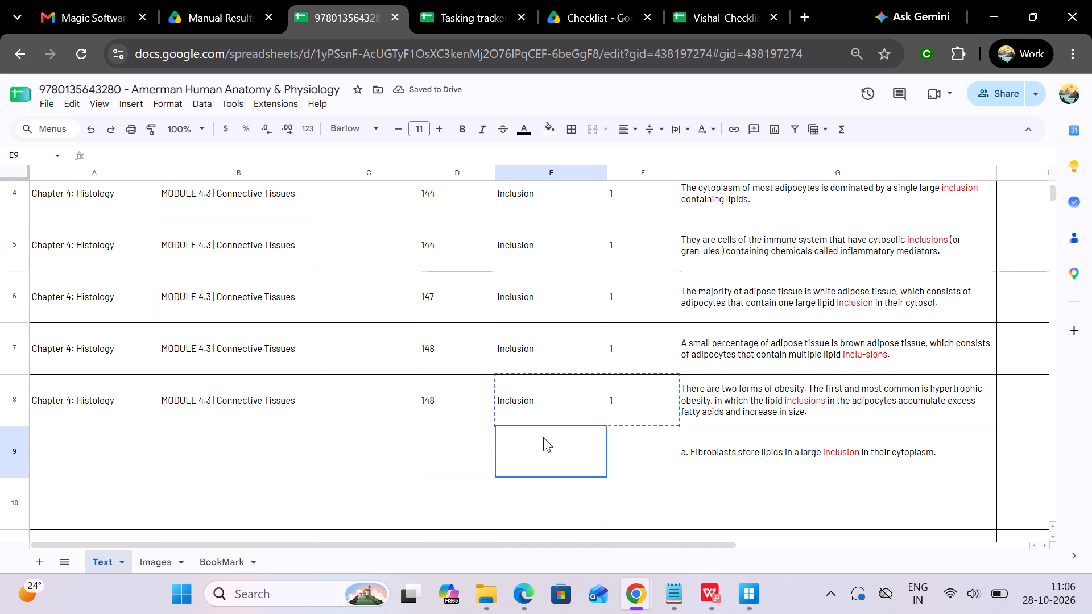
# Copy the page header "Assess What You Learned" from the PDF and enter it as the page title in cell B9.
pyautogui.click(411, 449)
pyautogui.hscroll(7, 411, 449)
pyautogui.hotkey('alt', 'Tab')
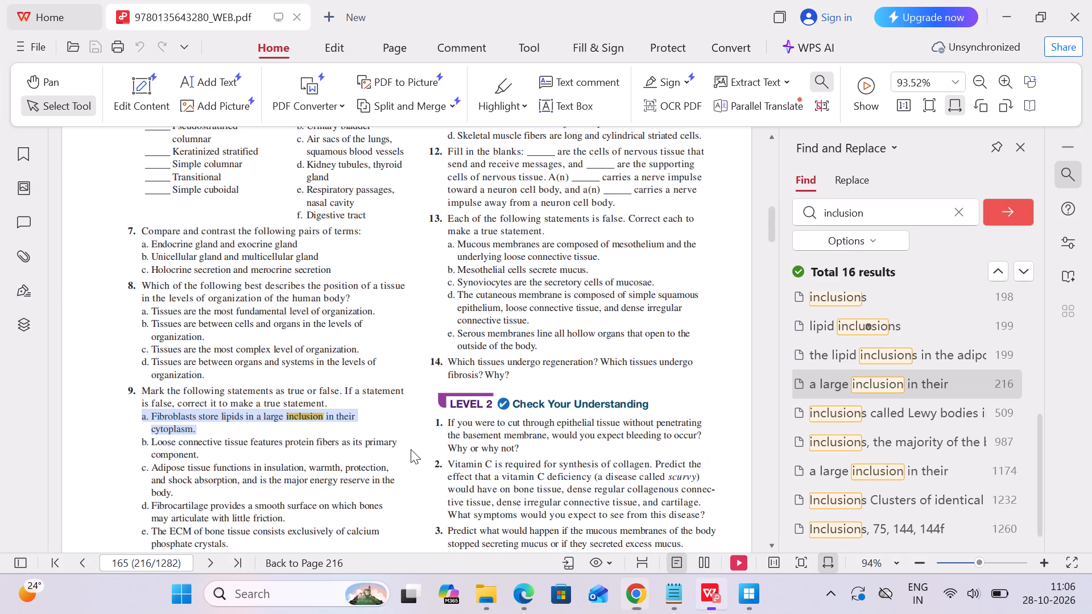
pyautogui.scroll(1, 411, 449)
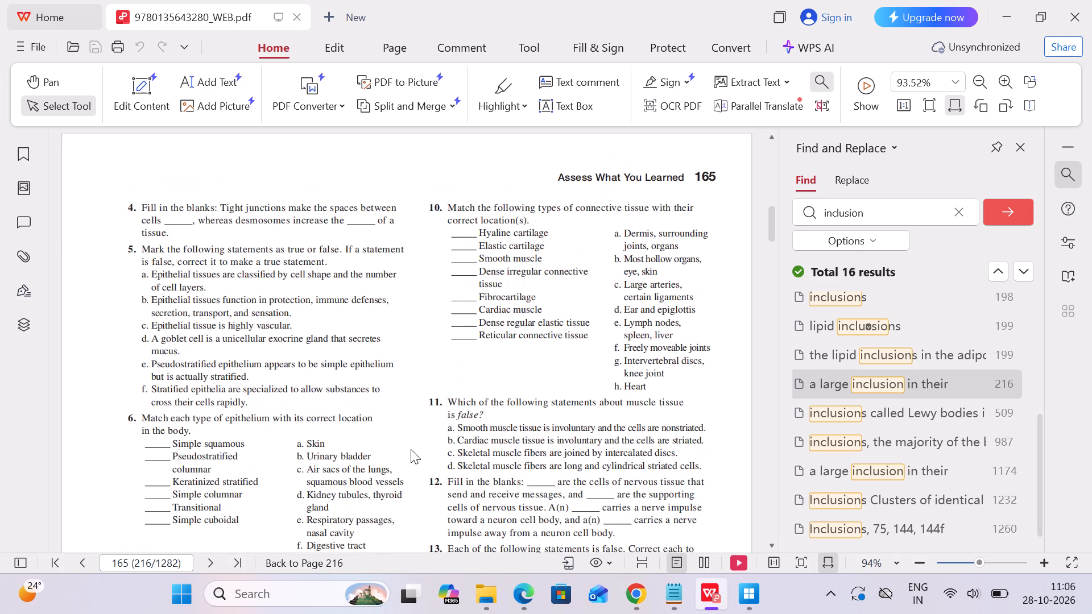
pyautogui.moveTo(560, 180); pyautogui.dragTo(685, 181)
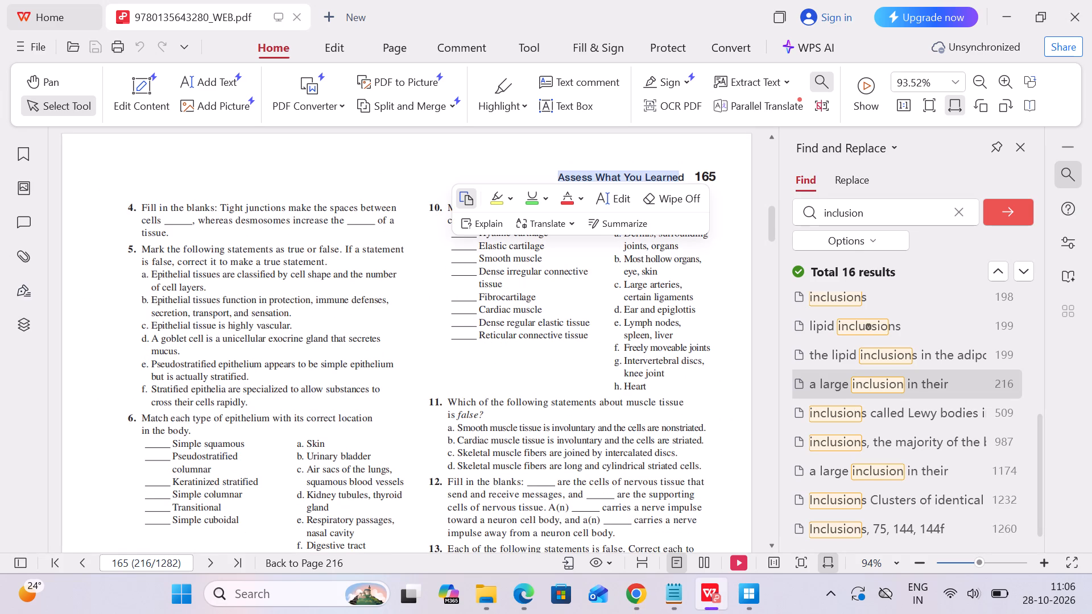
pyautogui.click(468, 198)
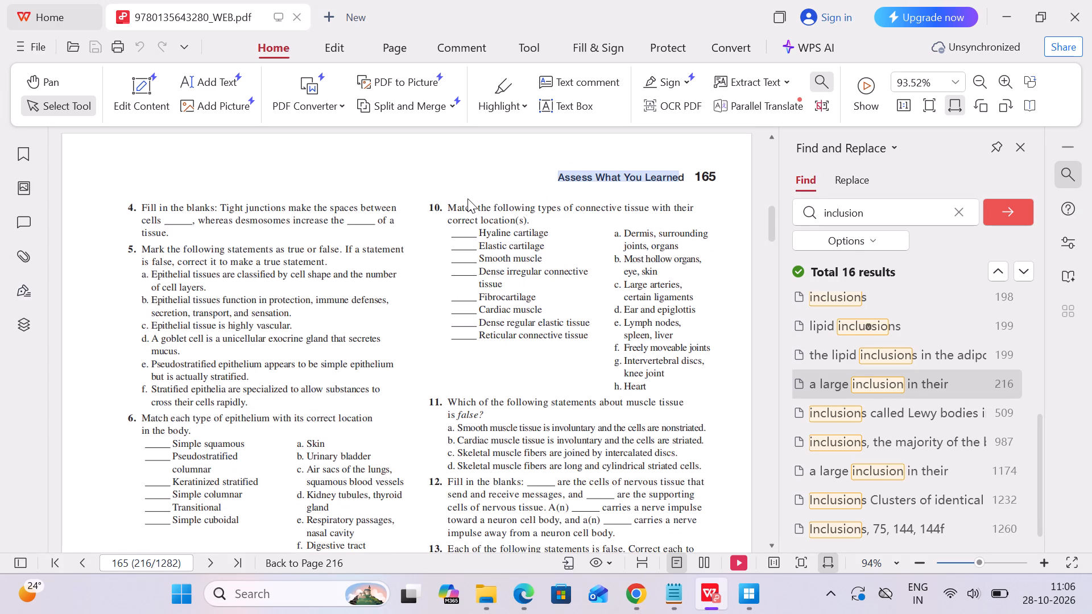
pyautogui.hotkey('alt', 'Tab')
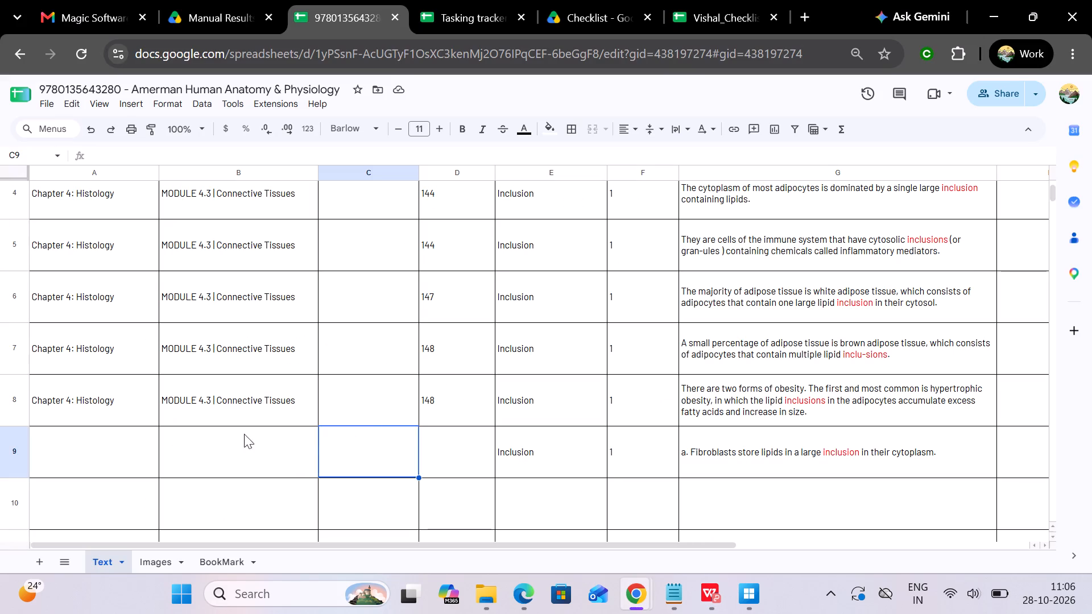
pyautogui.doubleClick(232, 462)
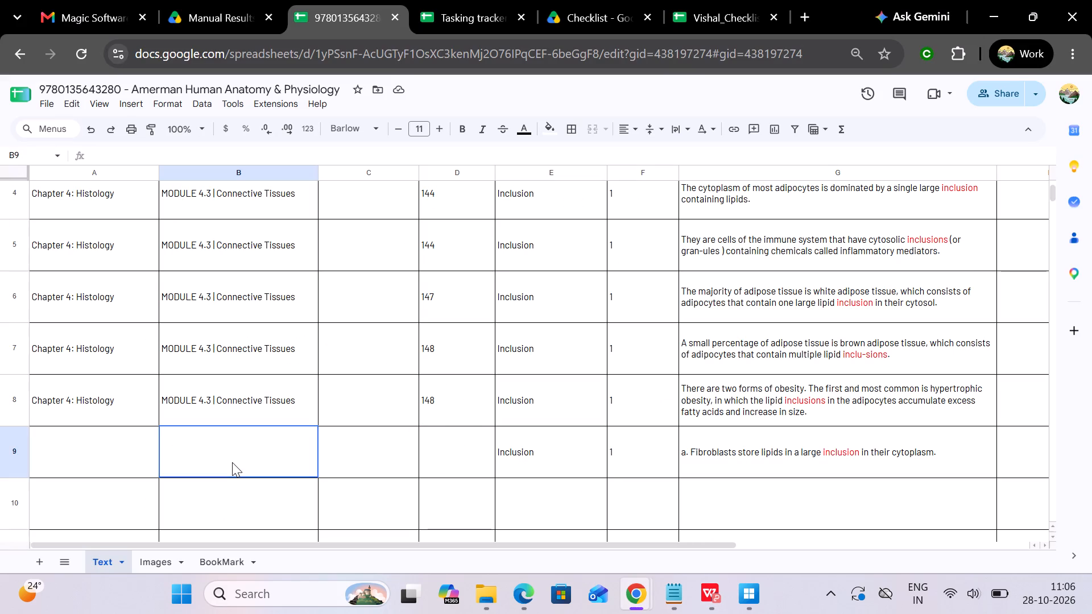
pyautogui.hotkey('ctrl', 'v')
pyautogui.press('d')
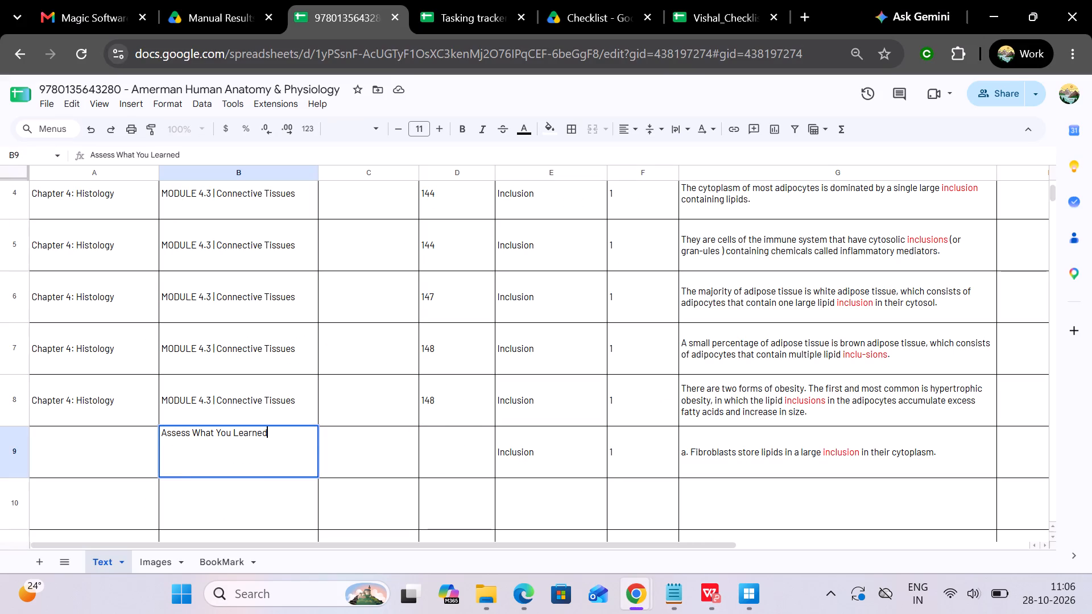
# Enter the print page number 165 in cell D9.
pyautogui.click(462, 449)
pyautogui.write('165')
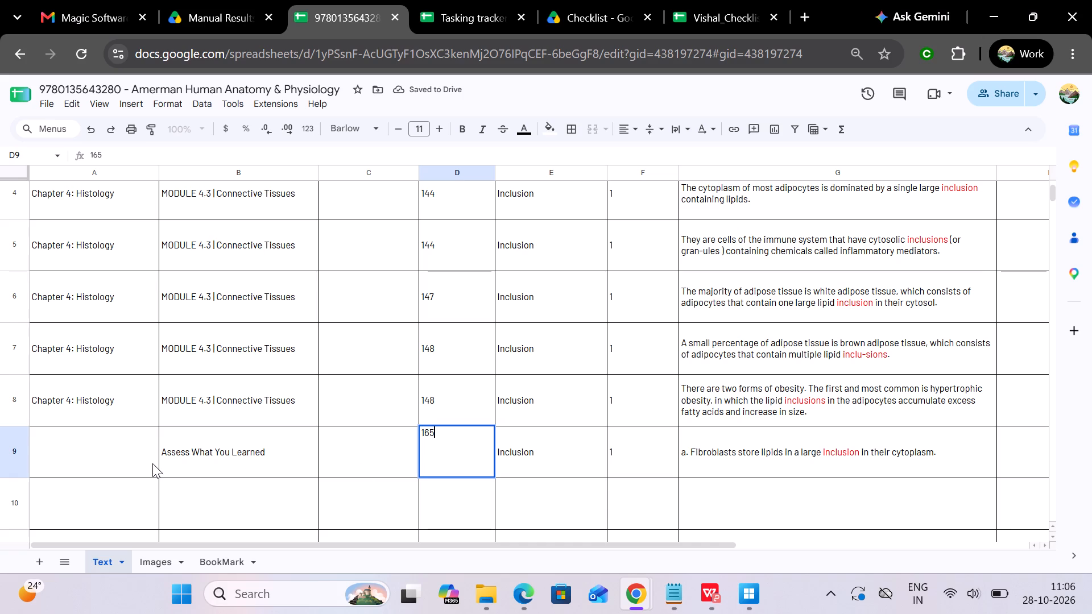
pyautogui.click(152, 463)
# Switch to the textbook PDF and examine print pages 164 to 166 for the chapter and section headings around the question containing "inclusion".
pyautogui.hotkey('alt', 'Tab')
pyautogui.scroll(1, 436, 406)
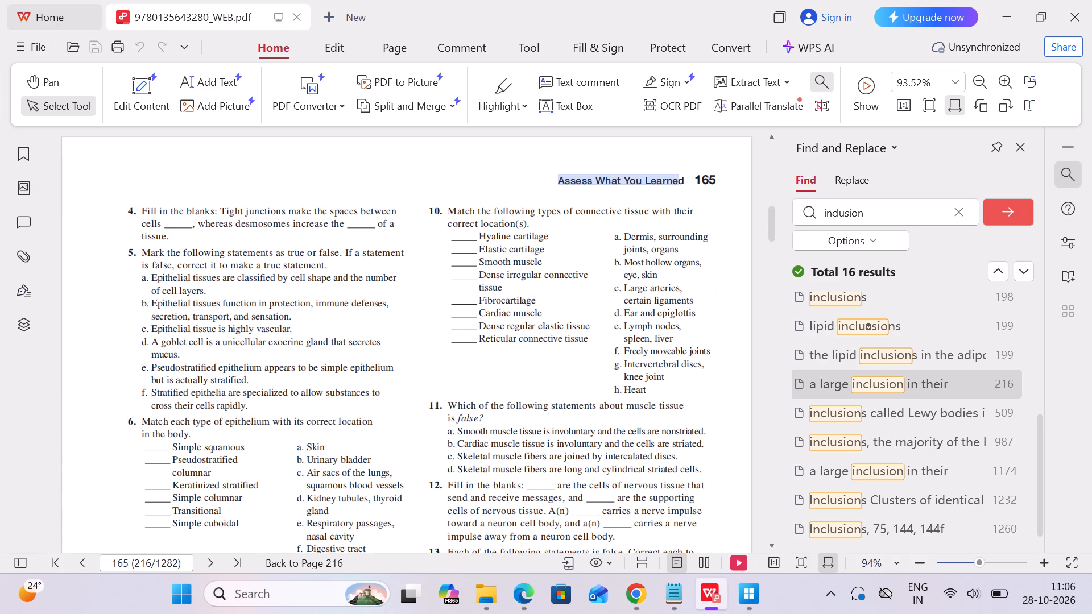
pyautogui.scroll(1, 436, 406)
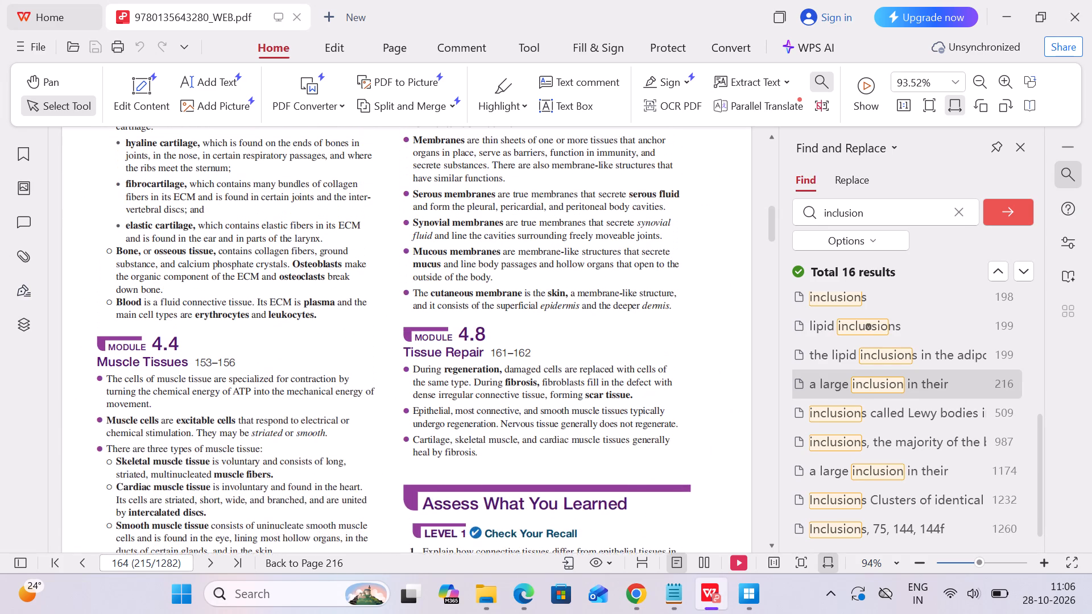
pyautogui.scroll(1, 436, 406)
pyautogui.scroll(-1, 436, 406)
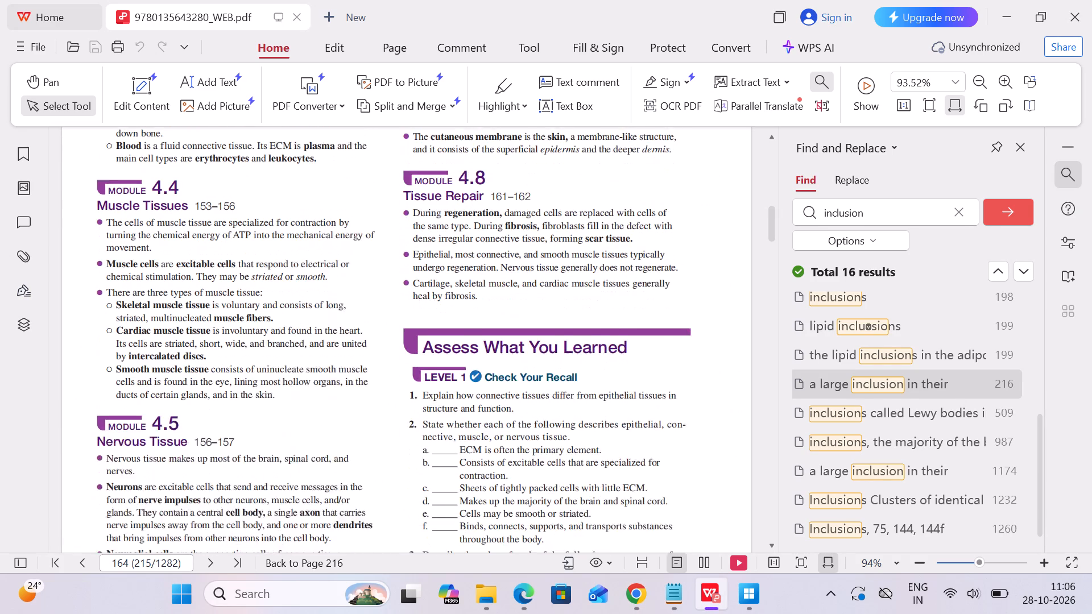
pyautogui.scroll(-2, 436, 406)
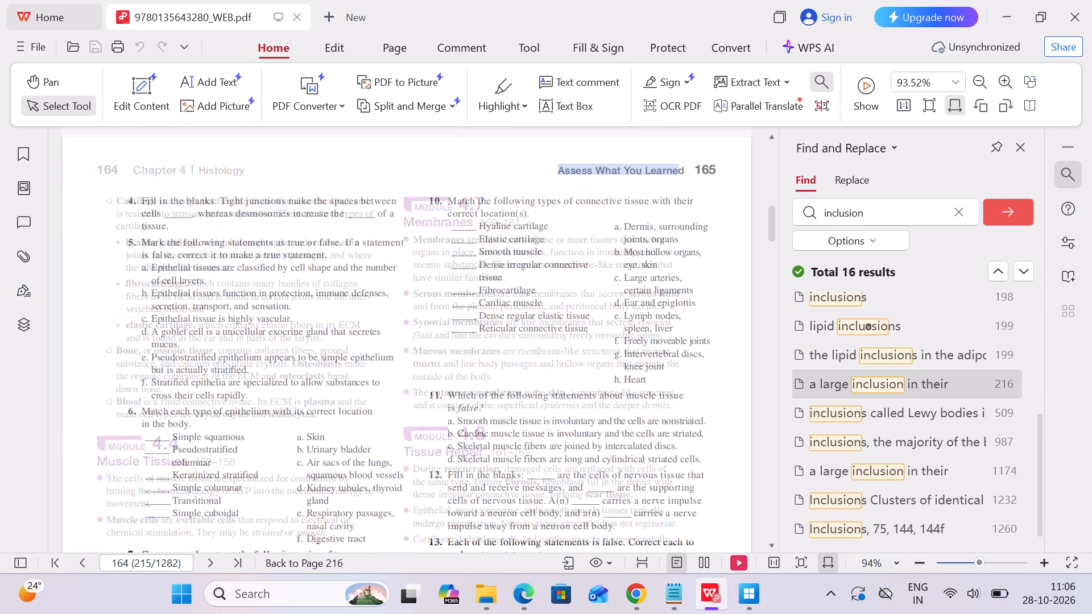
pyautogui.scroll(-3, 436, 406)
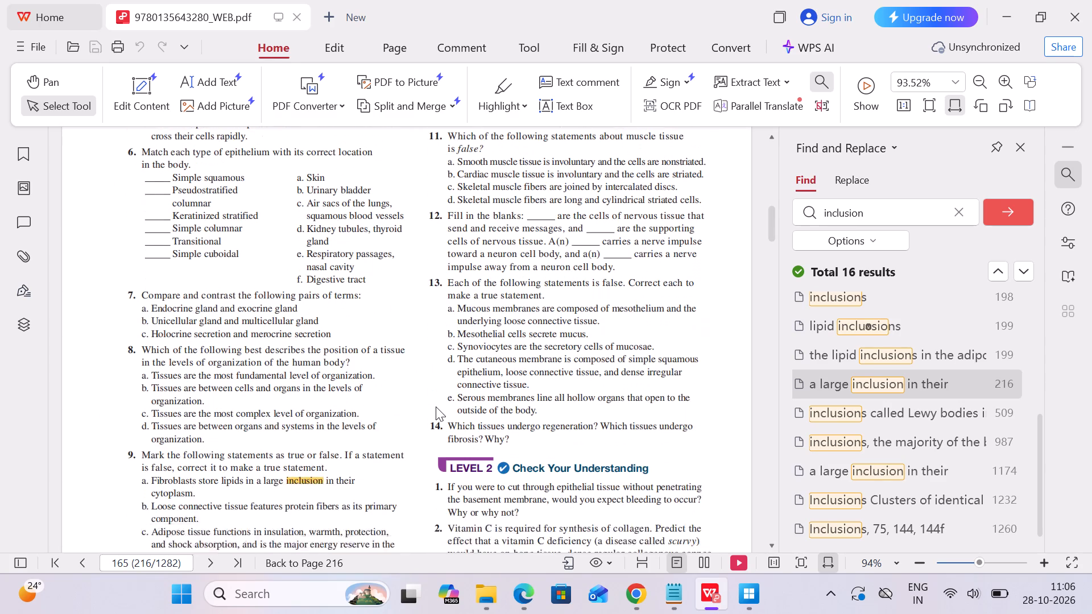
pyautogui.scroll(-1, 436, 406)
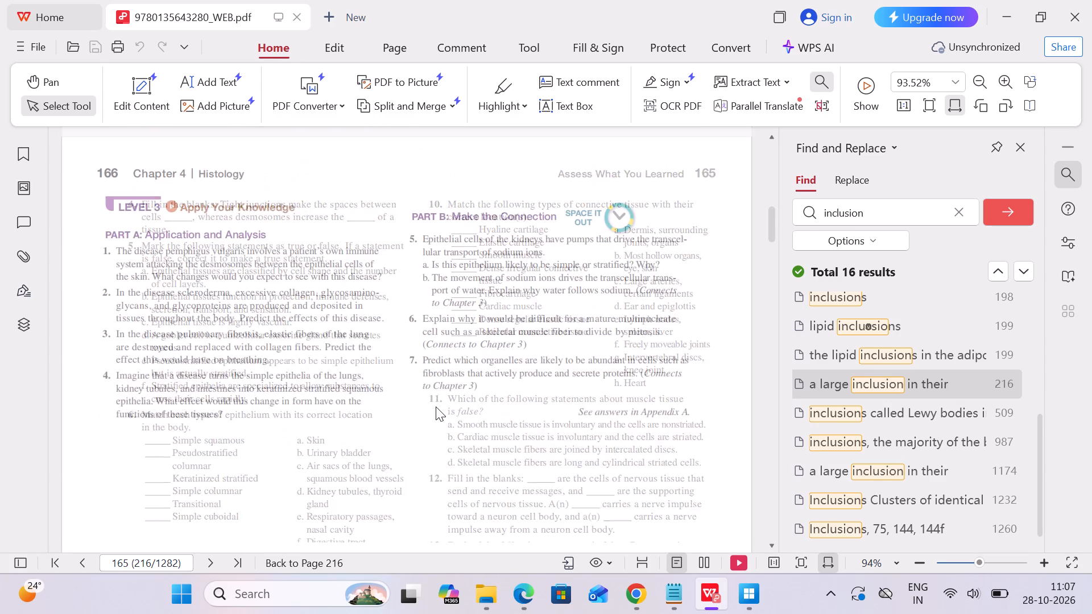
pyautogui.scroll(1, 436, 406)
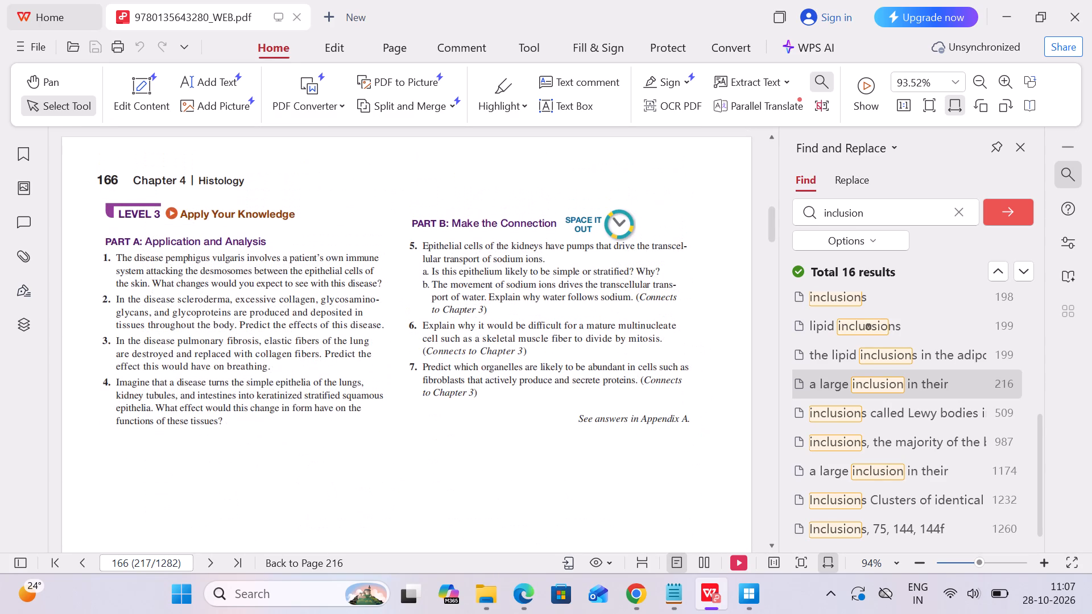
pyautogui.scroll(-1, 436, 406)
pyautogui.scroll(1, 436, 406)
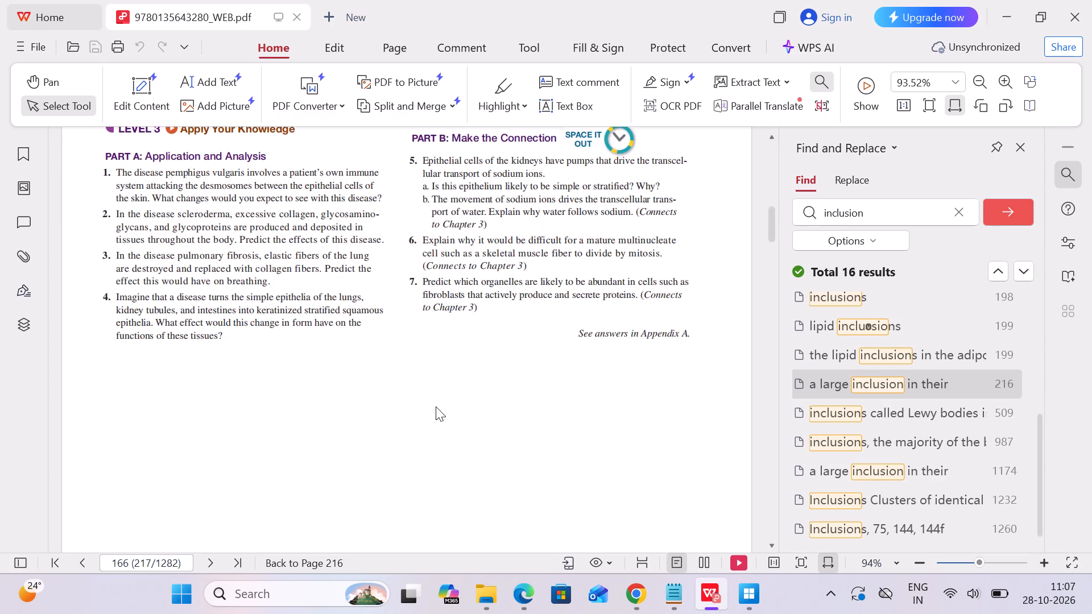
pyautogui.scroll(1, 436, 406)
pyautogui.scroll(-1, 436, 406)
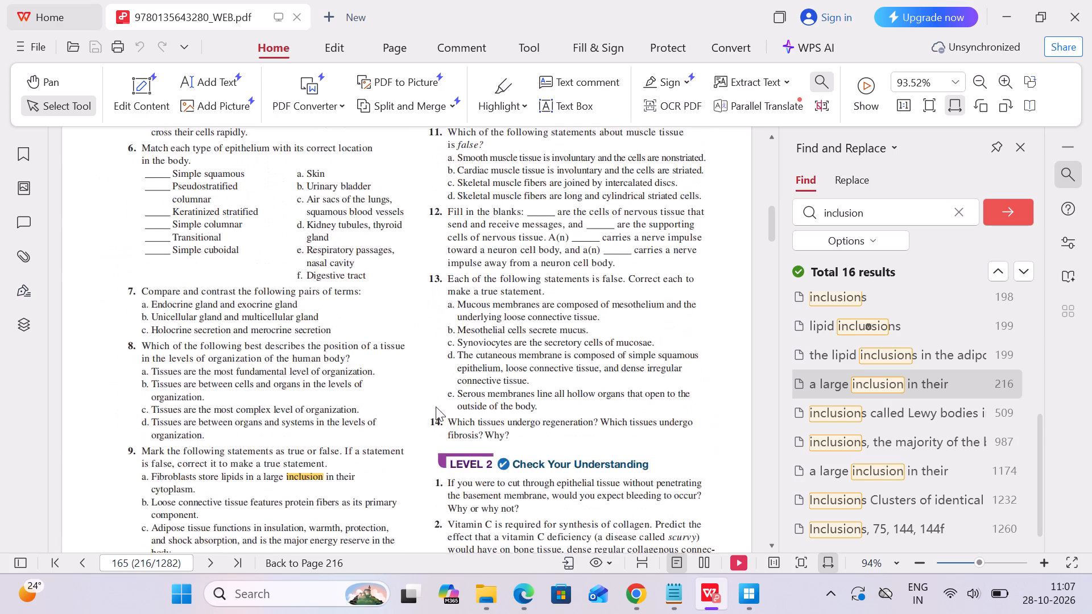
pyautogui.scroll(-2, 436, 406)
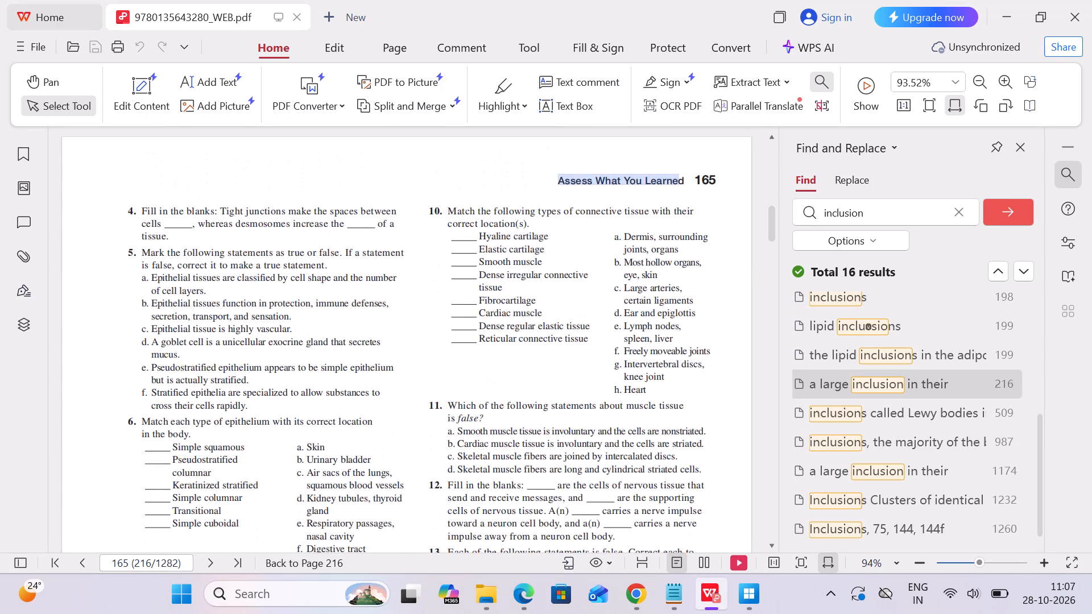
pyautogui.scroll(-2, 436, 406)
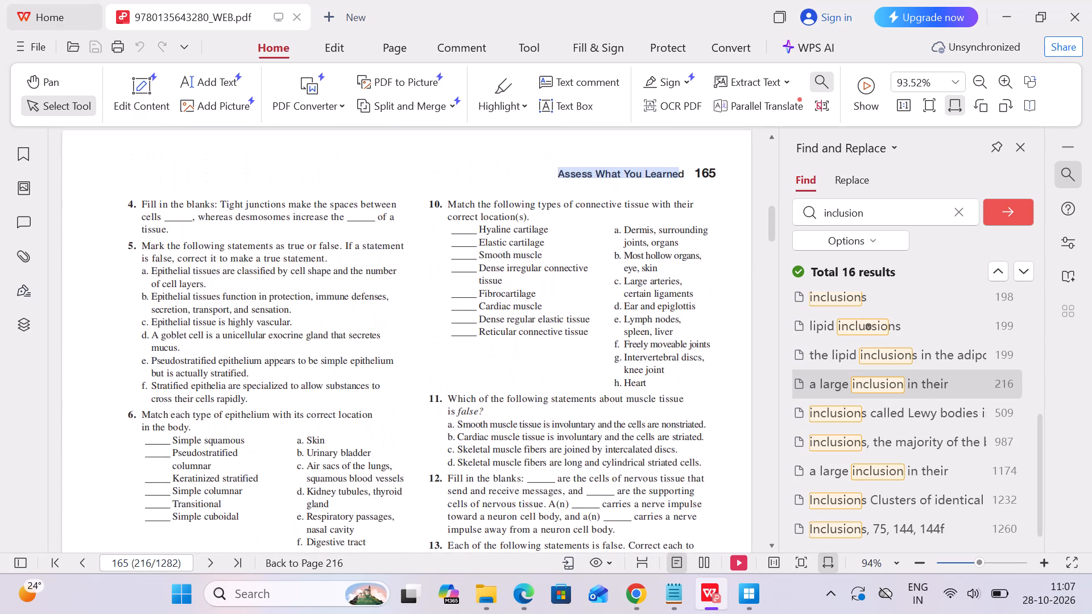
pyautogui.scroll(-1, 436, 406)
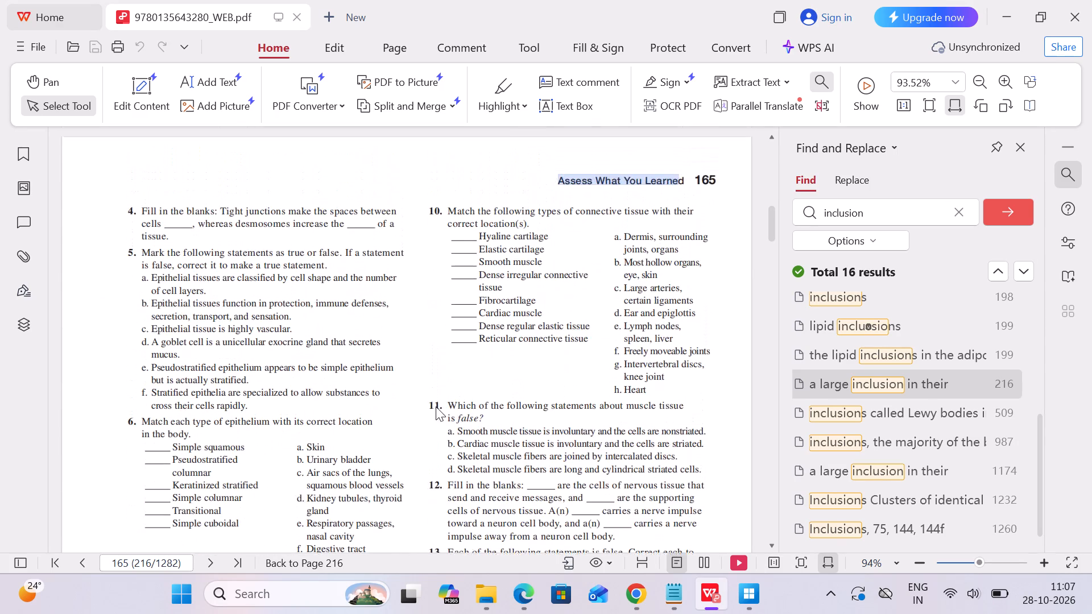
pyautogui.scroll(-1, 436, 406)
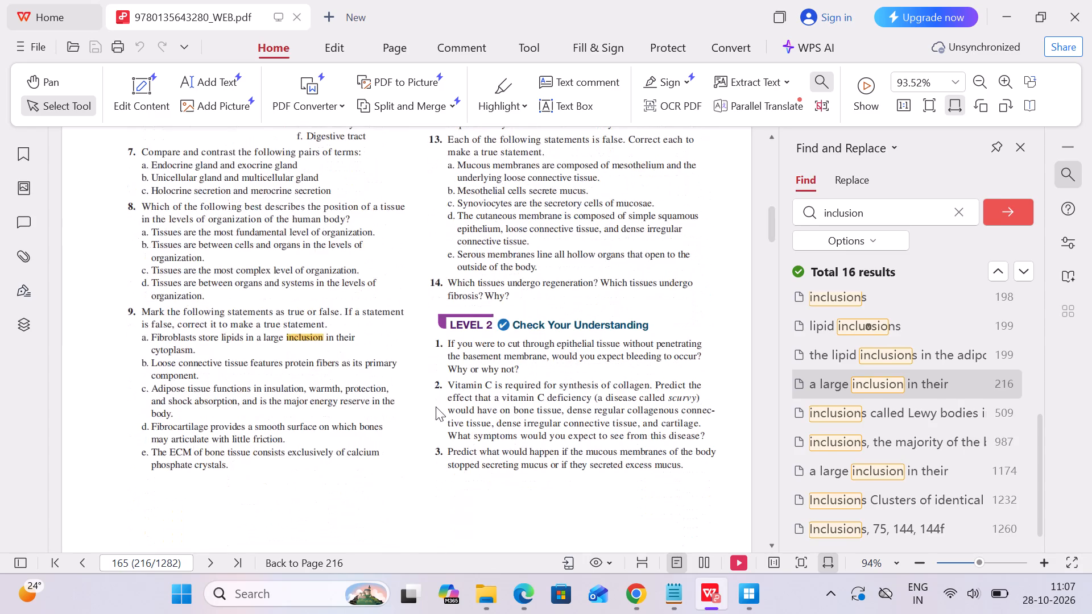
# Switch to the spreadsheet and copy the chapter name "Chapter 4: Histology" from A8 into A9.
pyautogui.hotkey('alt', 'Tab')
pyautogui.click(98, 403)
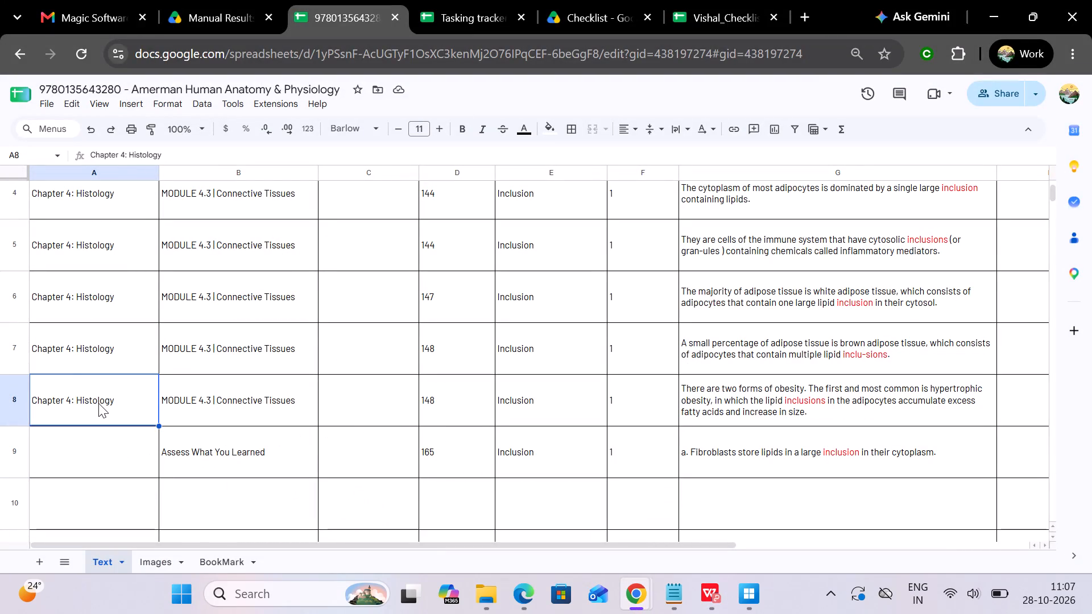
pyautogui.hotkey('ctrl', 'c')
pyautogui.click(67, 437)
pyautogui.hotkey('ctrl', 'v')
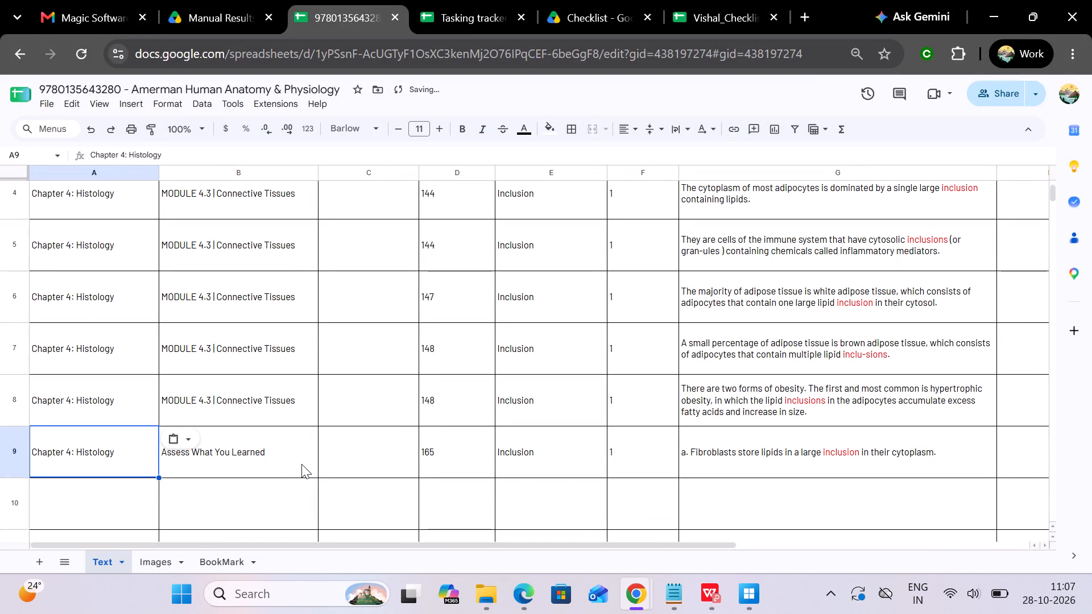
# Copy the "Yes" entry from K8 into K9 for the "Assess What You Learned" row.
pyautogui.click(301, 464)
pyautogui.hscroll(-2, 301, 464)
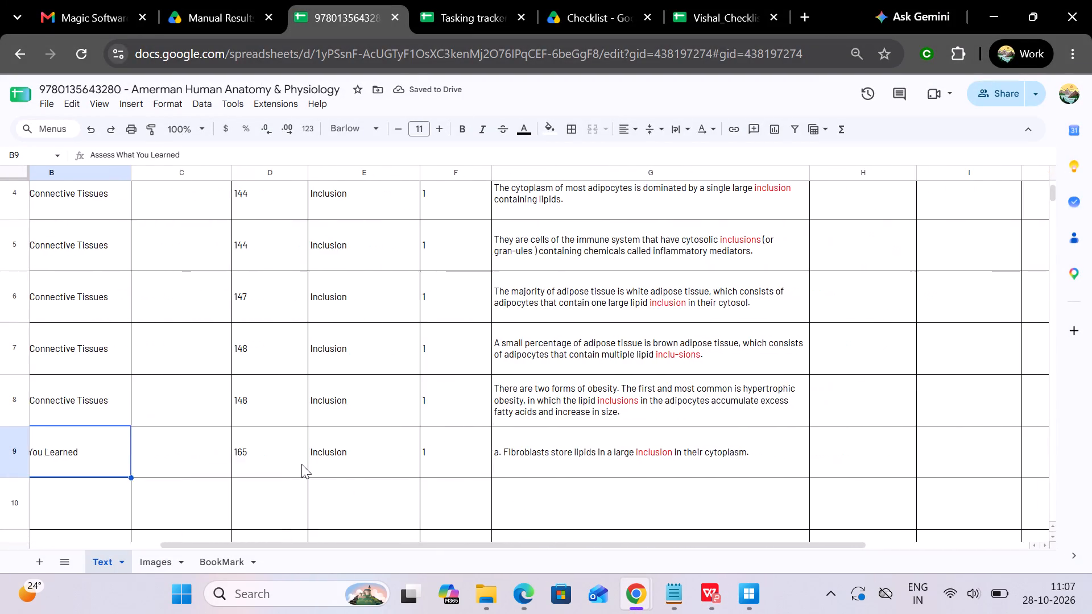
pyautogui.hscroll(-2, 301, 464)
pyautogui.click(928, 395)
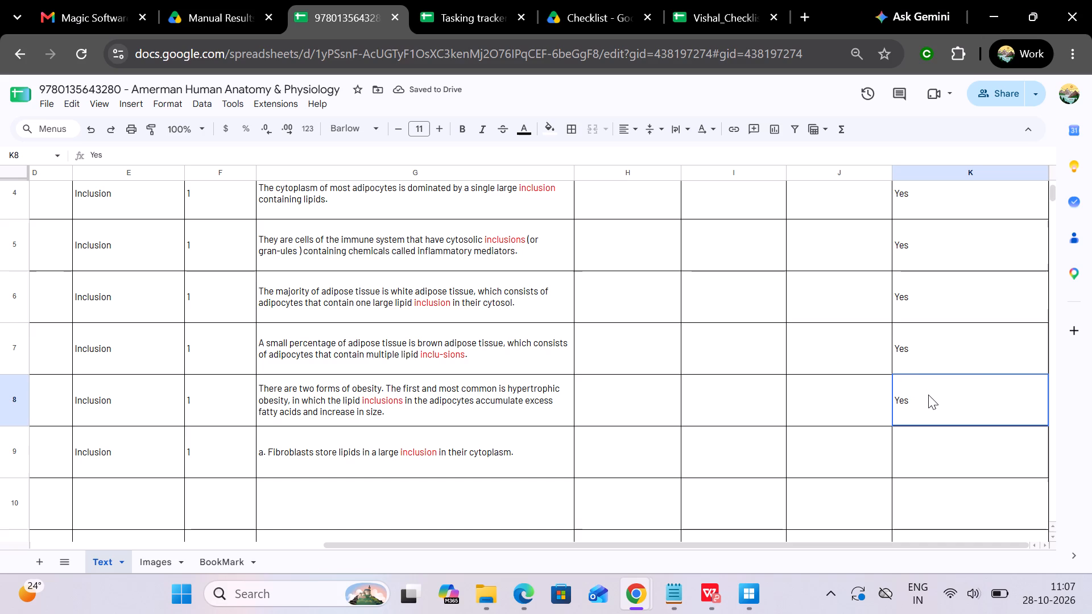
pyautogui.hotkey('ctrl', 'c')
pyautogui.click(928, 439)
pyautogui.hotkey('ctrl', 'v')
pyautogui.click(757, 468)
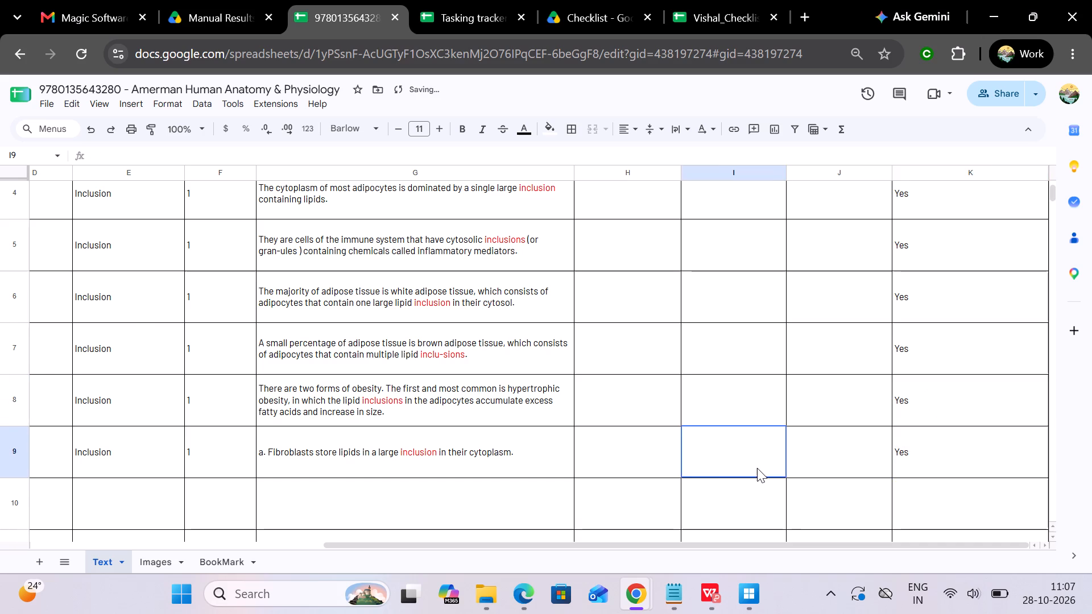
# Check the total of the instance counts in F3:F9 on the Text sheet.
pyautogui.hscroll(6, 757, 468)
pyautogui.scroll(1, 757, 468)
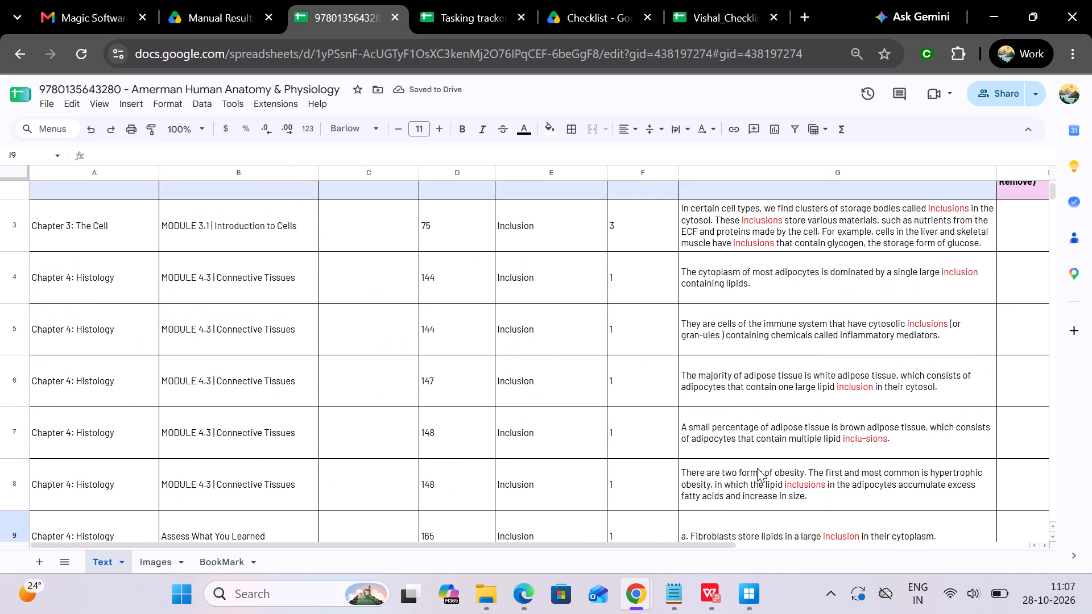
pyautogui.moveTo(626, 231); pyautogui.dragTo(620, 538)
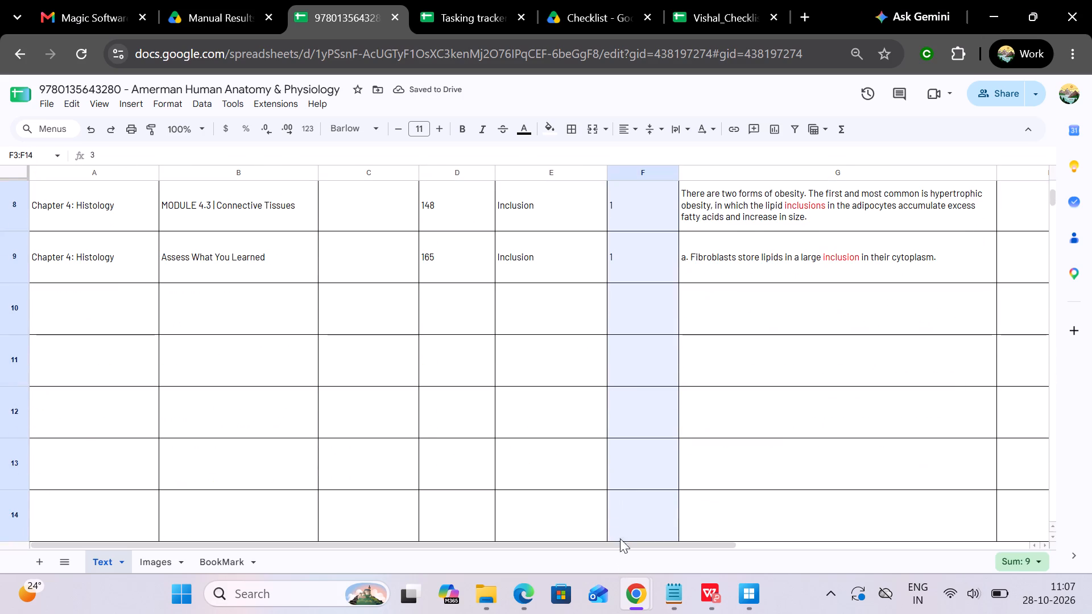
pyautogui.moveTo(620, 538); pyautogui.dragTo(623, 255)
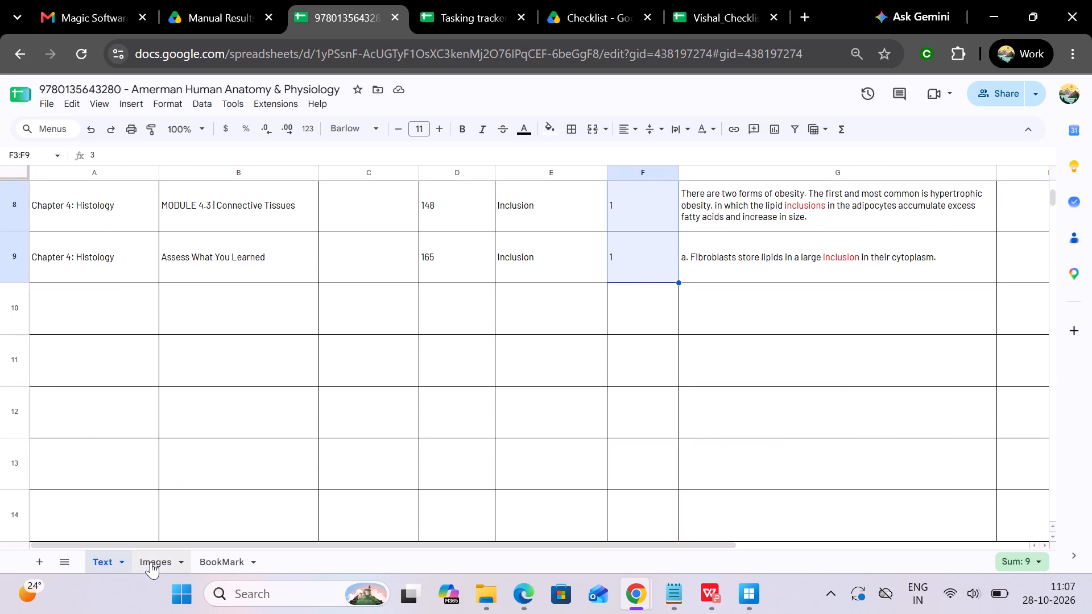
pyautogui.click(364, 392)
# Copy the Lewy body dementia sentence containing "inclusions" from print page 458 of the textbook PDF into G10 of the Text sheet.
pyautogui.hotkey('alt', 'Tab')
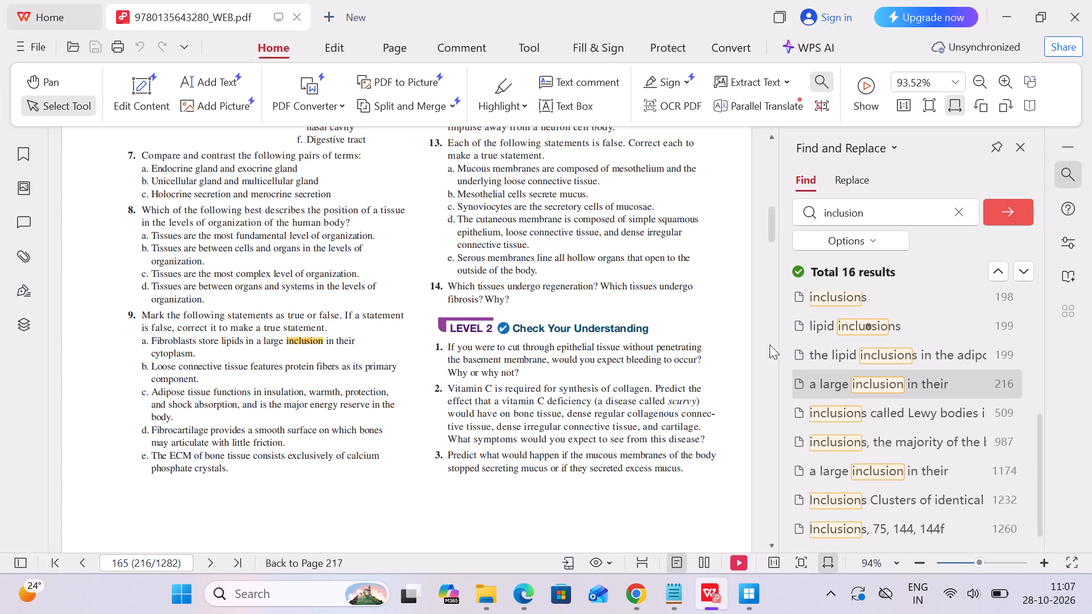
pyautogui.click(839, 408)
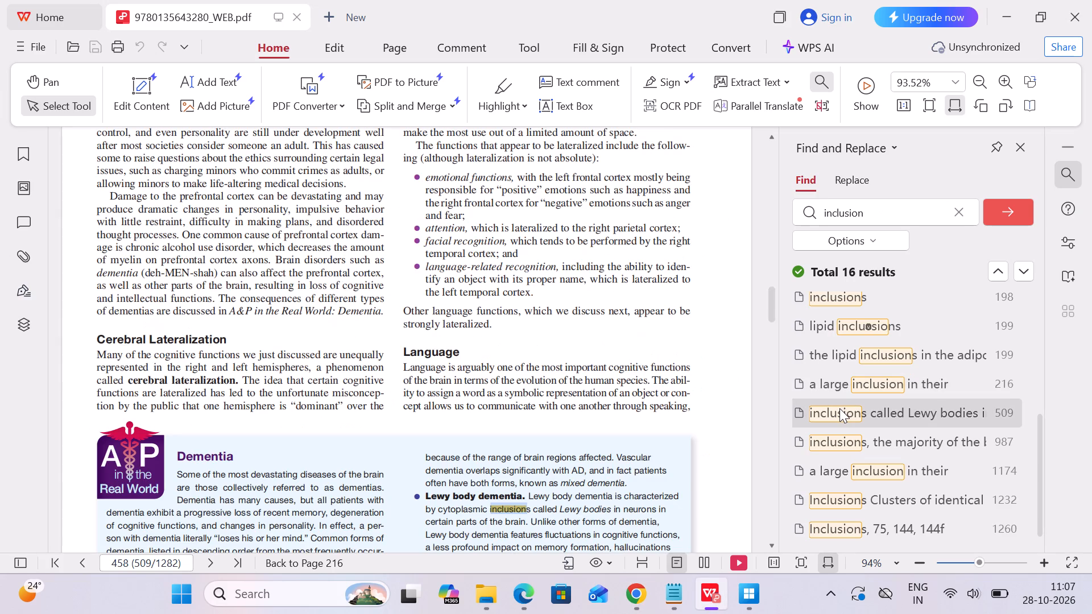
pyautogui.scroll(-1, 566, 454)
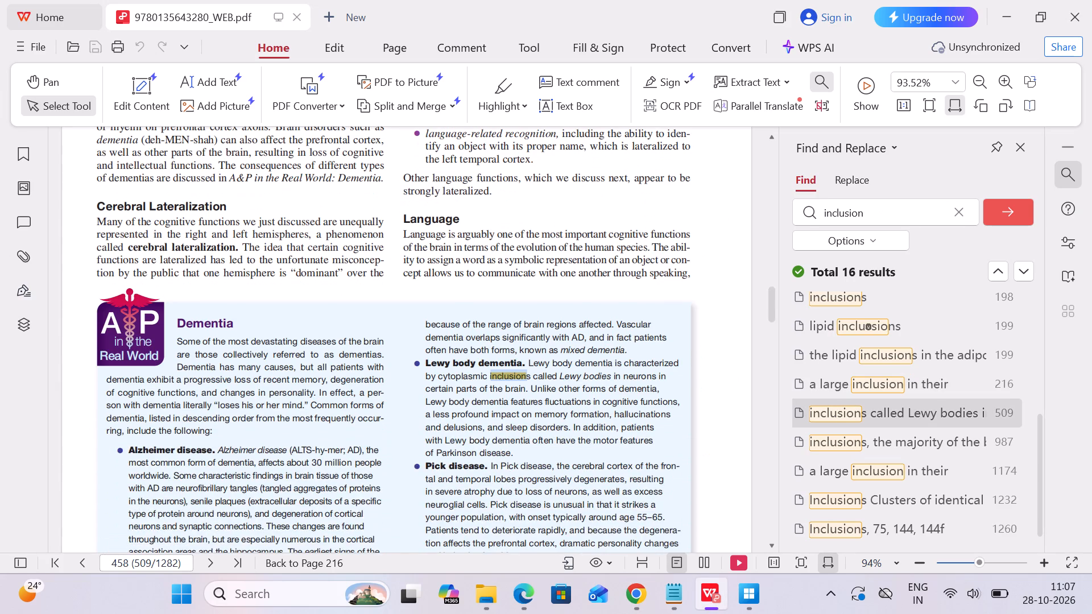
pyautogui.scroll(-1, 566, 454)
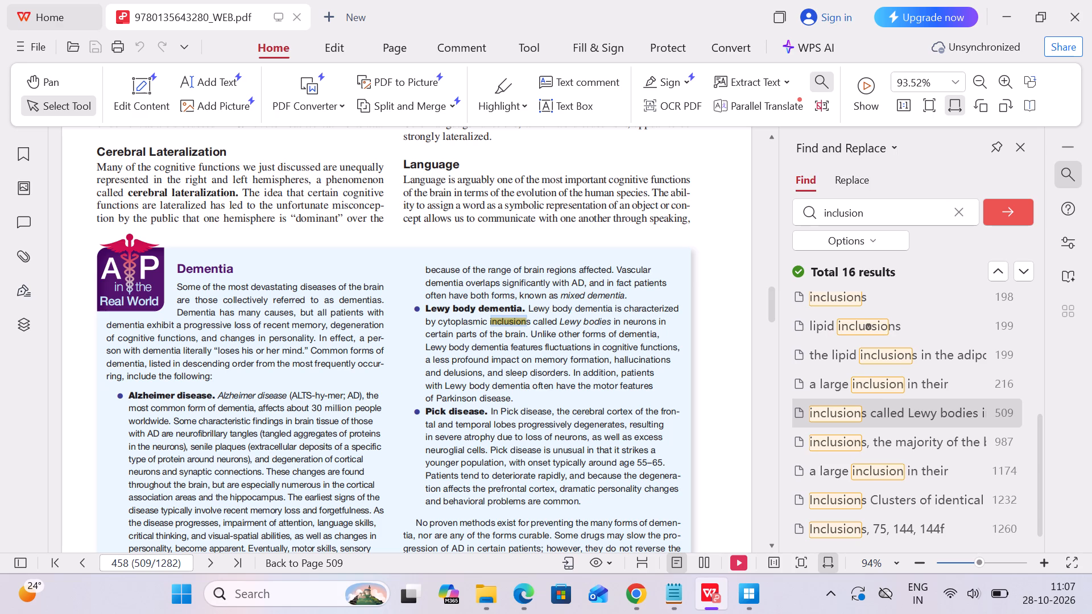
pyautogui.moveTo(425, 313); pyautogui.dragTo(519, 334)
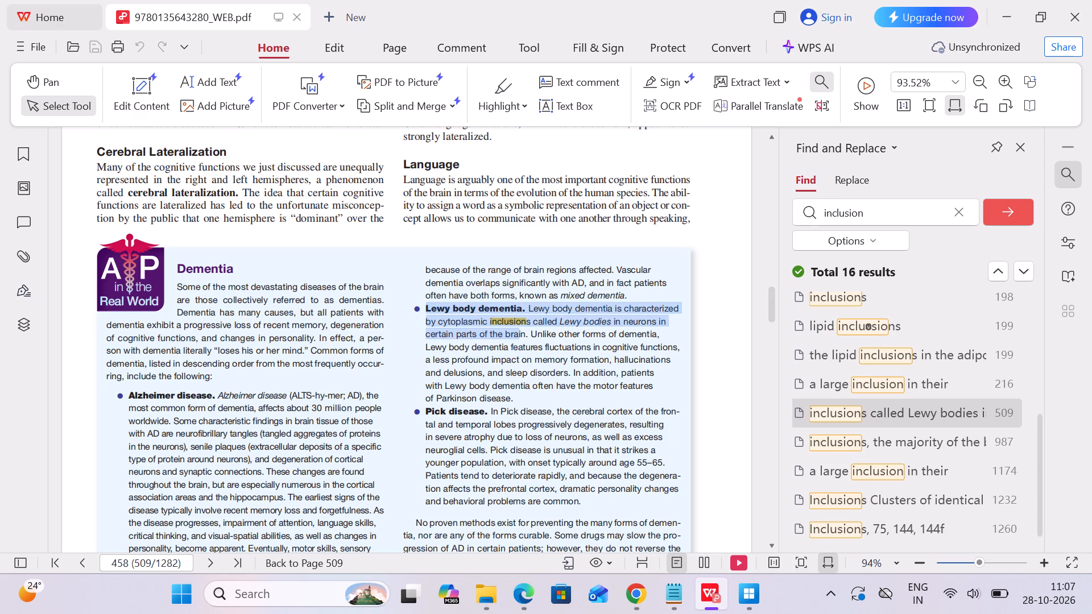
pyautogui.moveTo(519, 334); pyautogui.dragTo(530, 339)
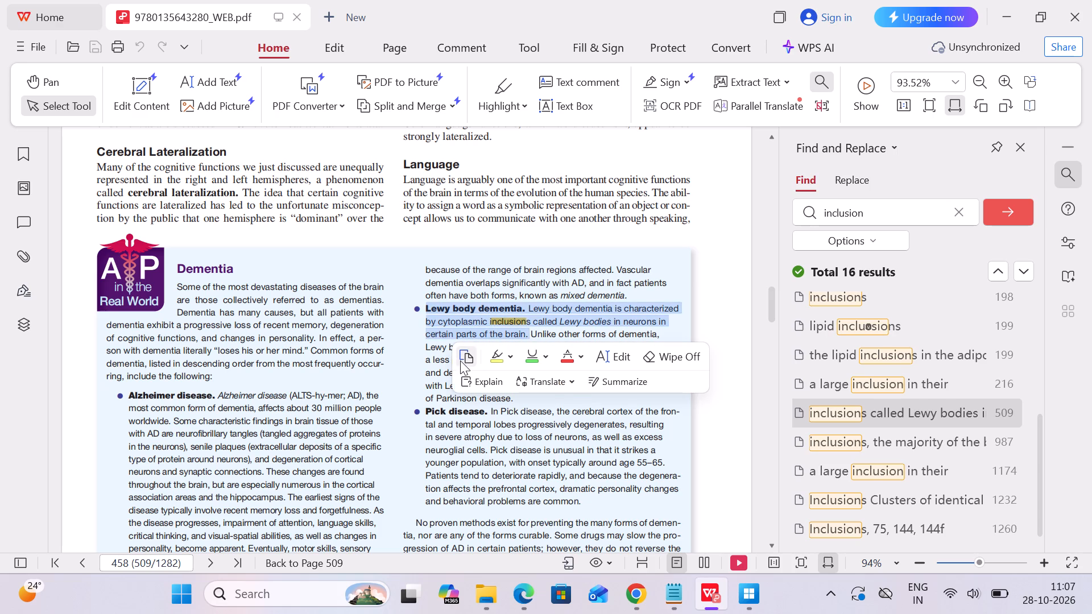
pyautogui.click(460, 360)
pyautogui.hotkey('alt', 'Tab')
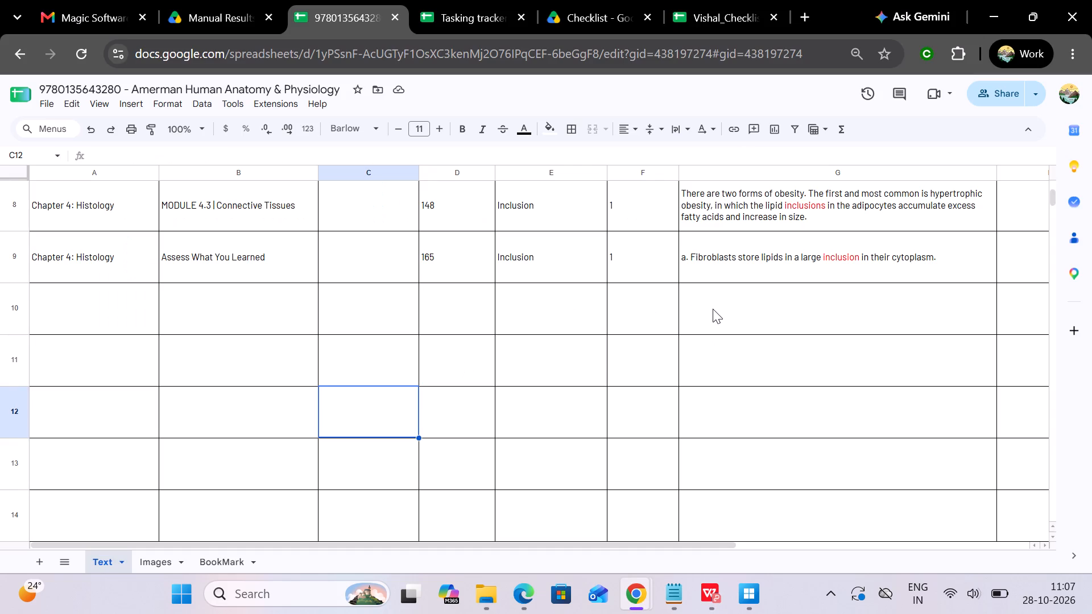
pyautogui.doubleClick(713, 309)
pyautogui.hotkey('ctrl', 'v')
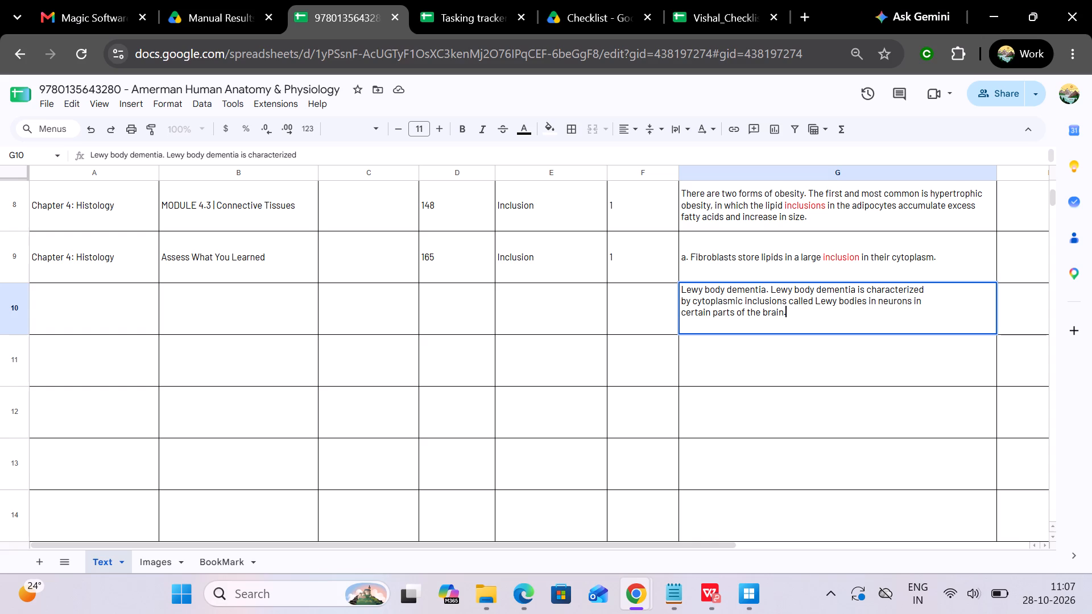
# Color the word "inclusions" red in the Lewy body dementia text in G10.
pyautogui.hotkey('alt', 'Tab')
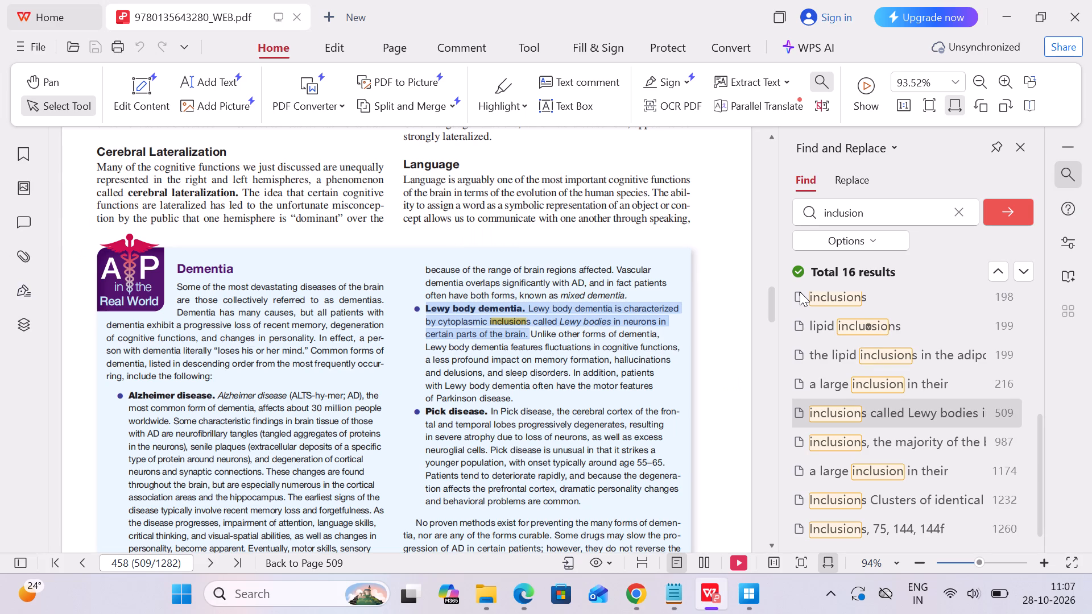
pyautogui.hotkey('alt', 'Tab')
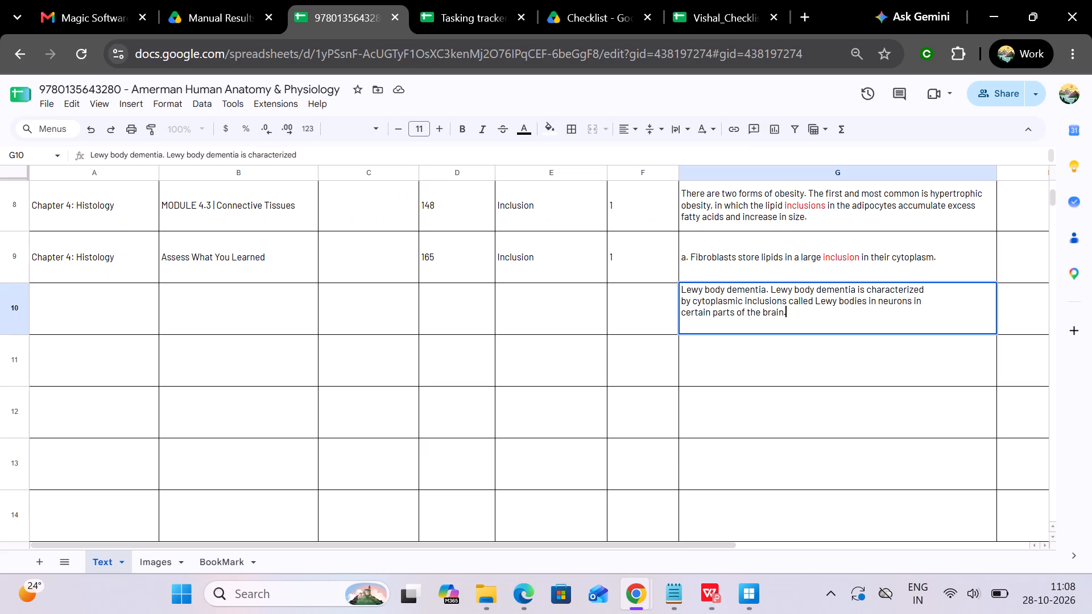
pyautogui.doubleClick(754, 300)
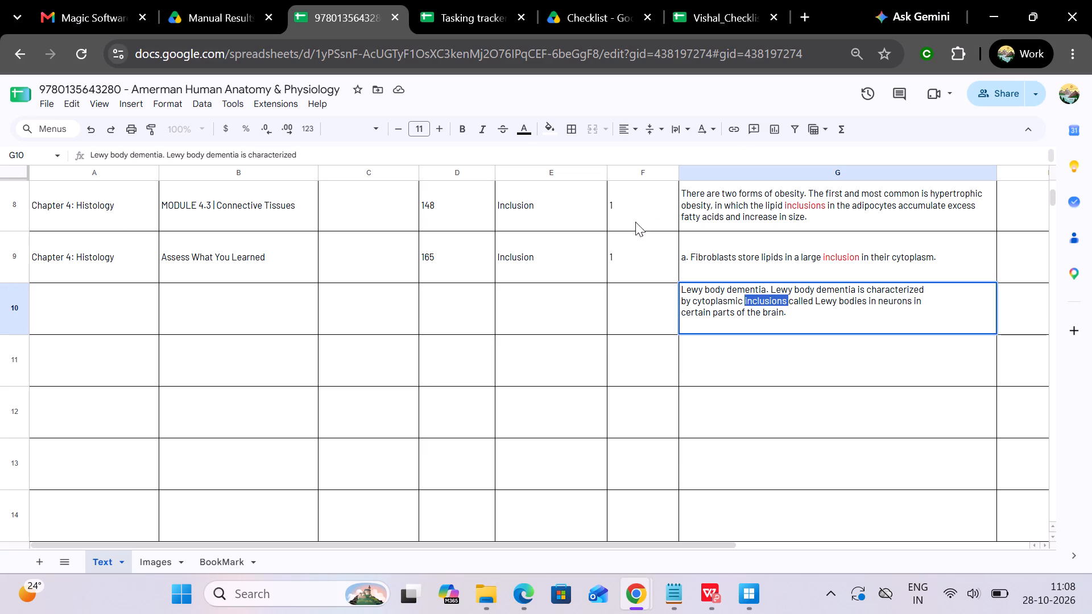
pyautogui.click(527, 133)
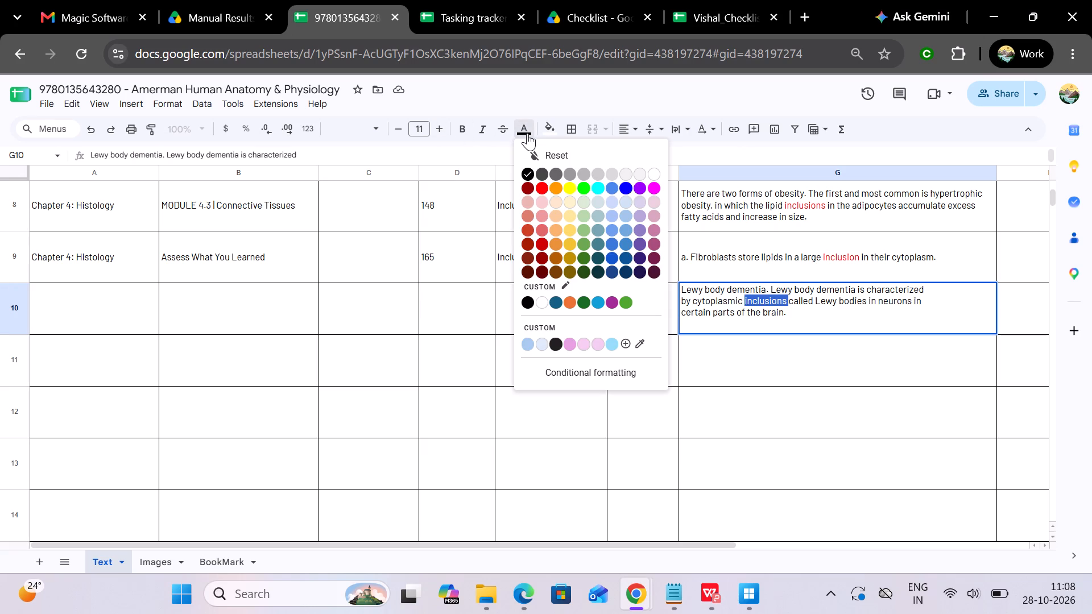
pyautogui.click(541, 184)
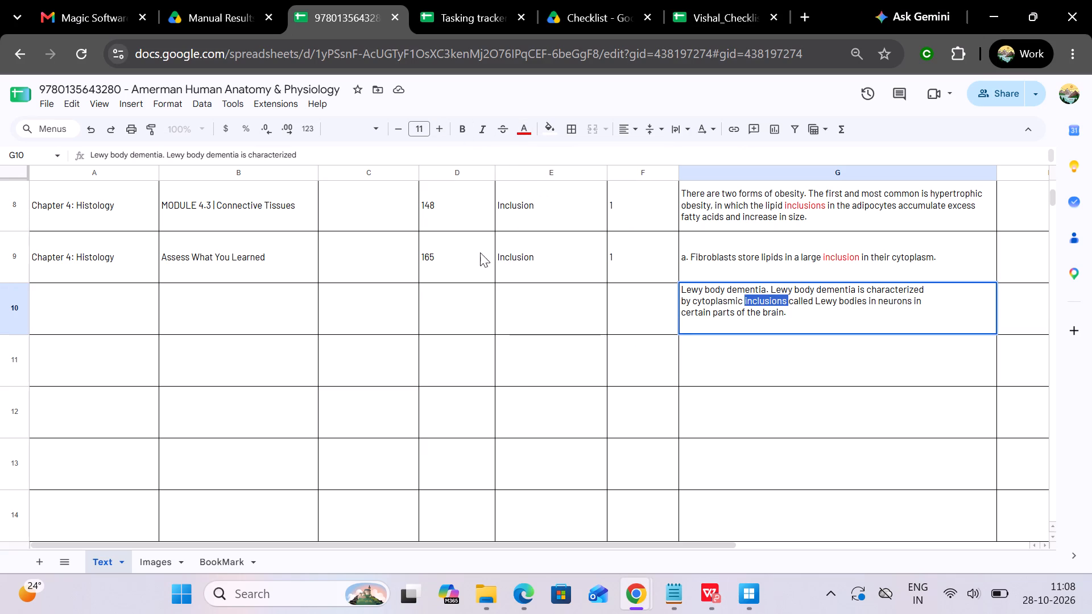
# Copy the keyword "Inclusion" and instance count 1 from E9:F9 into E10:F10.
pyautogui.moveTo(521, 259); pyautogui.dragTo(623, 268)
pyautogui.hotkey('ctrl', 'c')
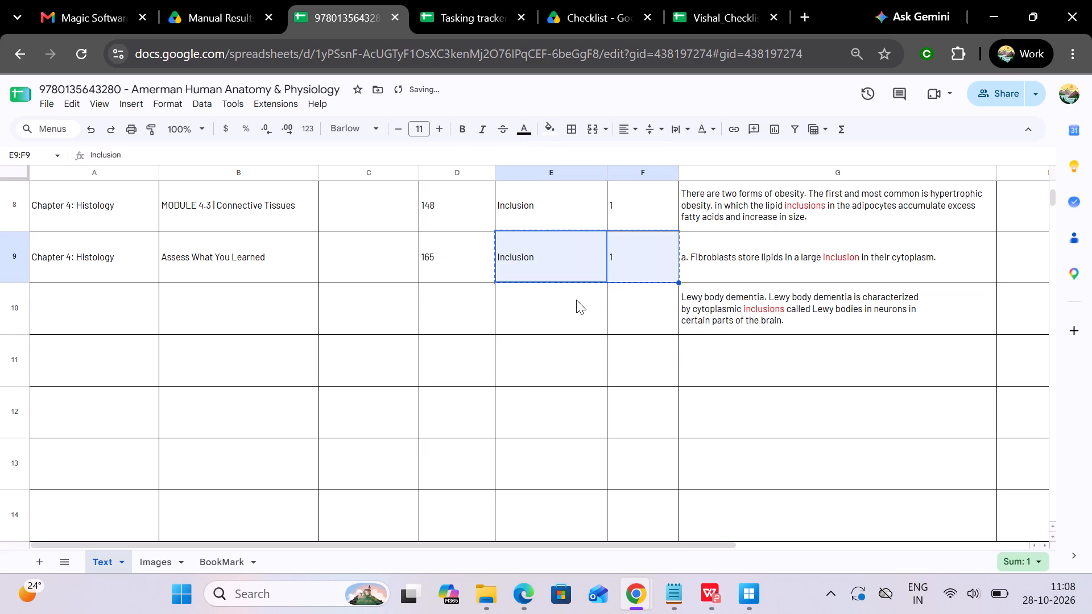
pyautogui.click(576, 300)
pyautogui.hotkey('ctrl', 'v')
# Remove the two line breaks from the Lewy body dementia text in G10 so it runs as continuous text.
pyautogui.doubleClick(746, 293)
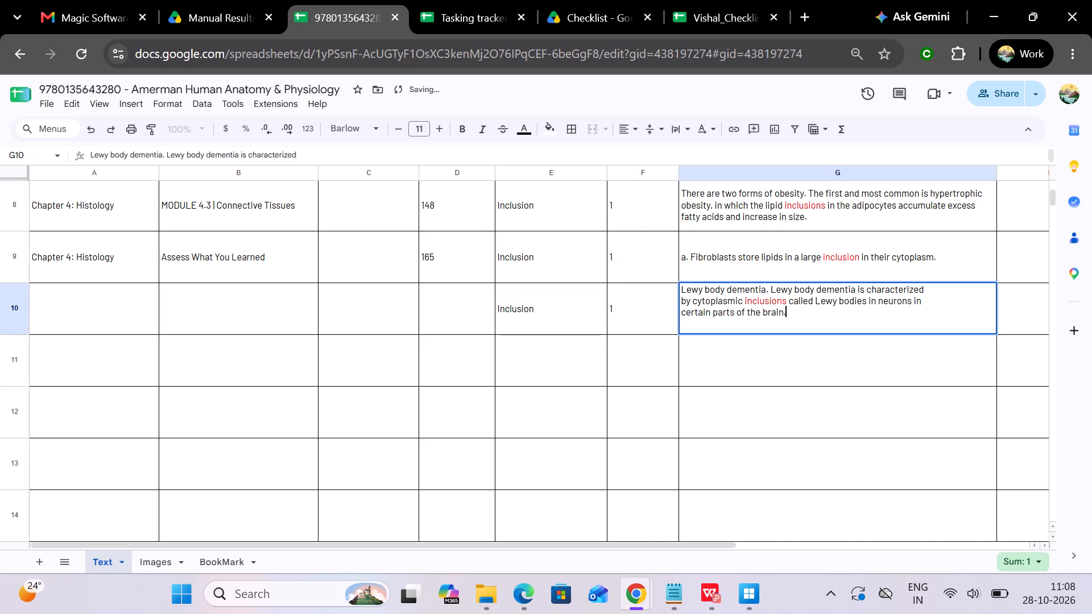
pyautogui.click(682, 300)
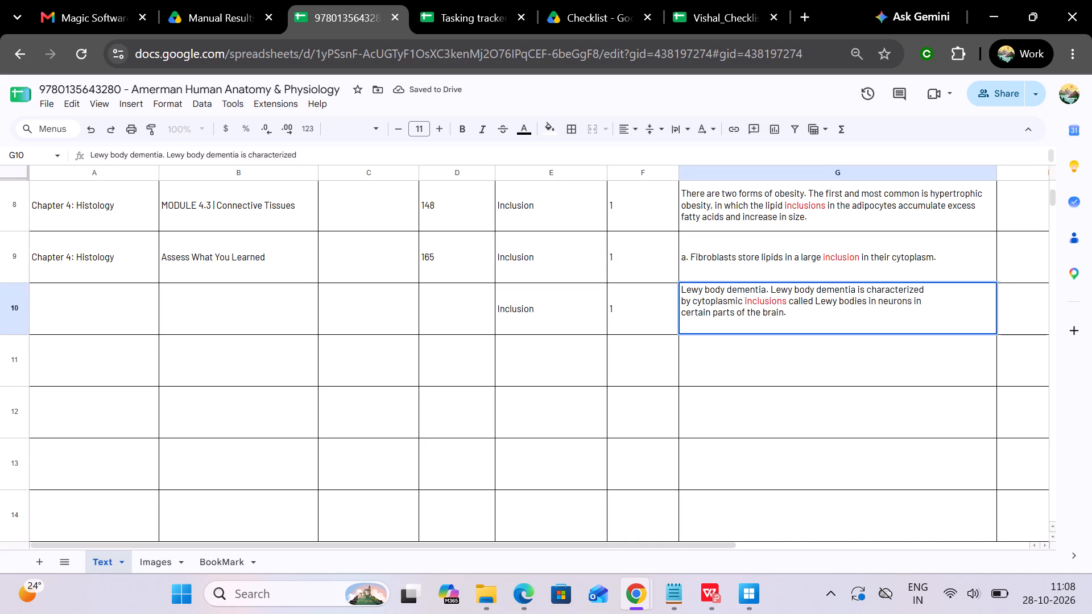
pyautogui.press('BackSpace')
pyautogui.click(682, 312)
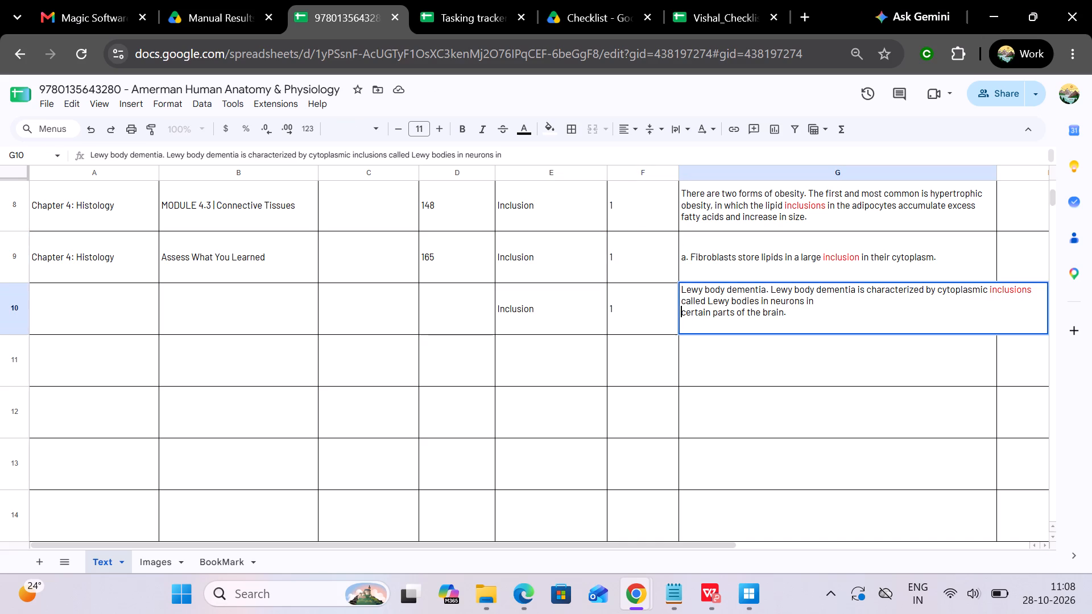
pyautogui.press('\\')
pyautogui.press('BackSpace')
pyautogui.press('BackSpace')
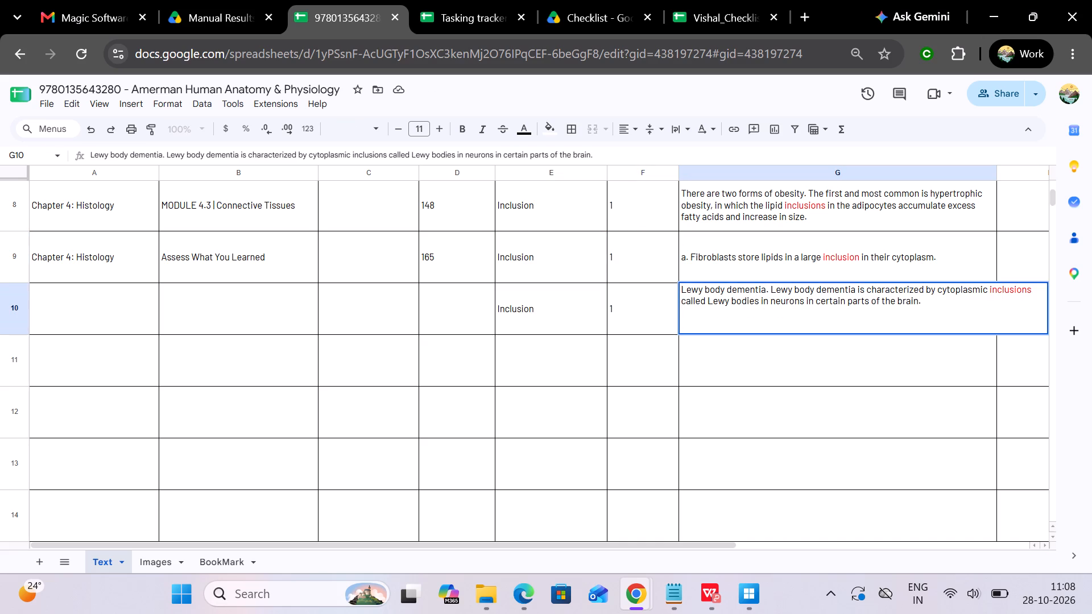
pyautogui.click(635, 333)
pyautogui.hscroll(-2, 635, 333)
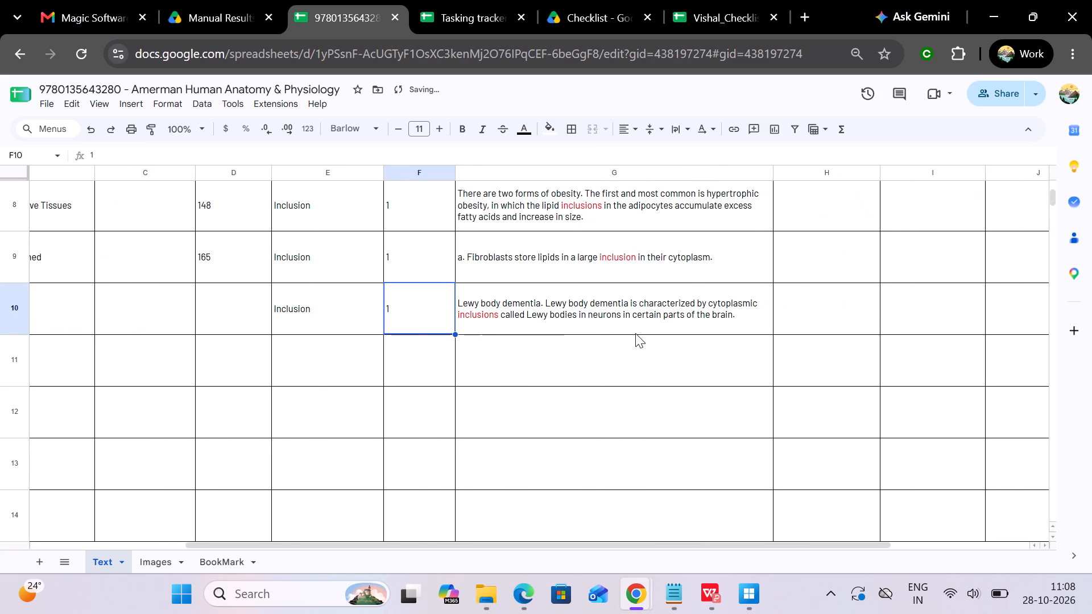
pyautogui.doubleClick(585, 305)
pyautogui.click(336, 378)
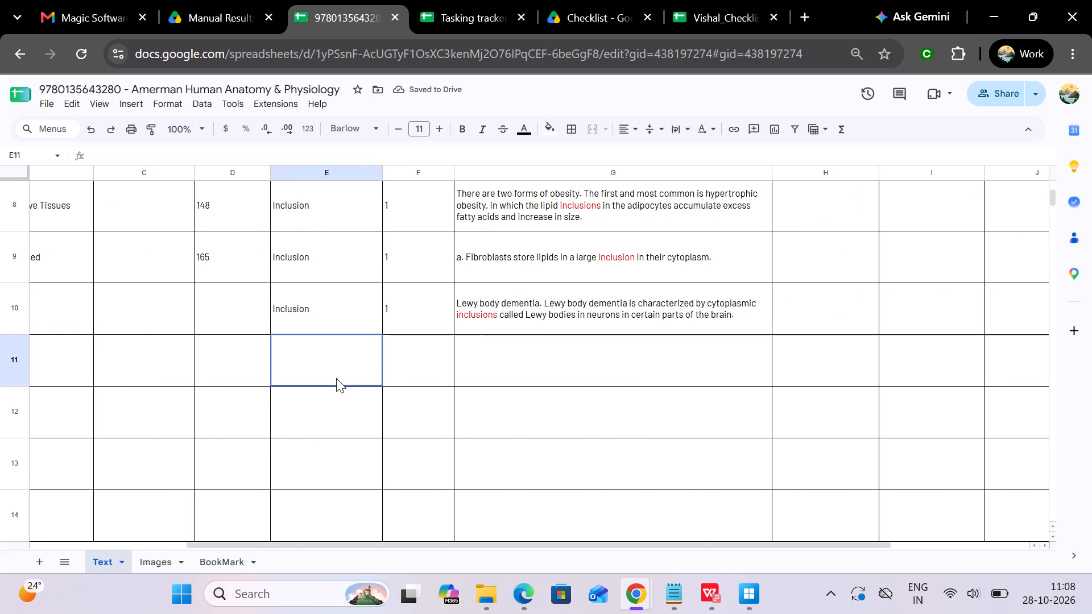
pyautogui.hscroll(4, 336, 378)
# Copy the page header "Chapter 12 | The Central Nervous System" from print page 458 of the PDF and return to the spreadsheet.
pyautogui.hotkey('alt', 'Tab')
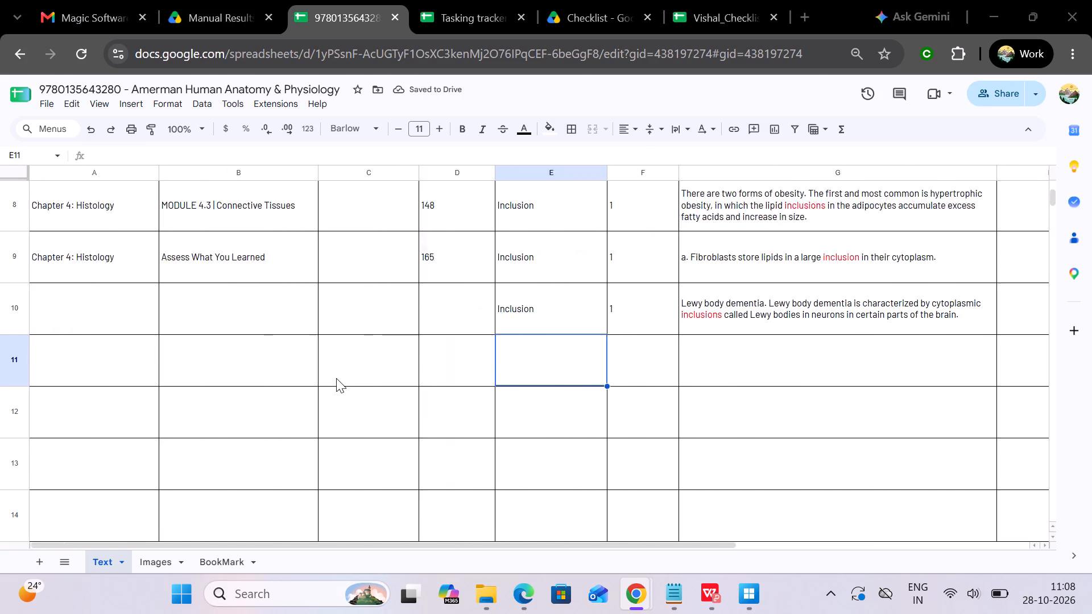
pyautogui.scroll(2, 336, 378)
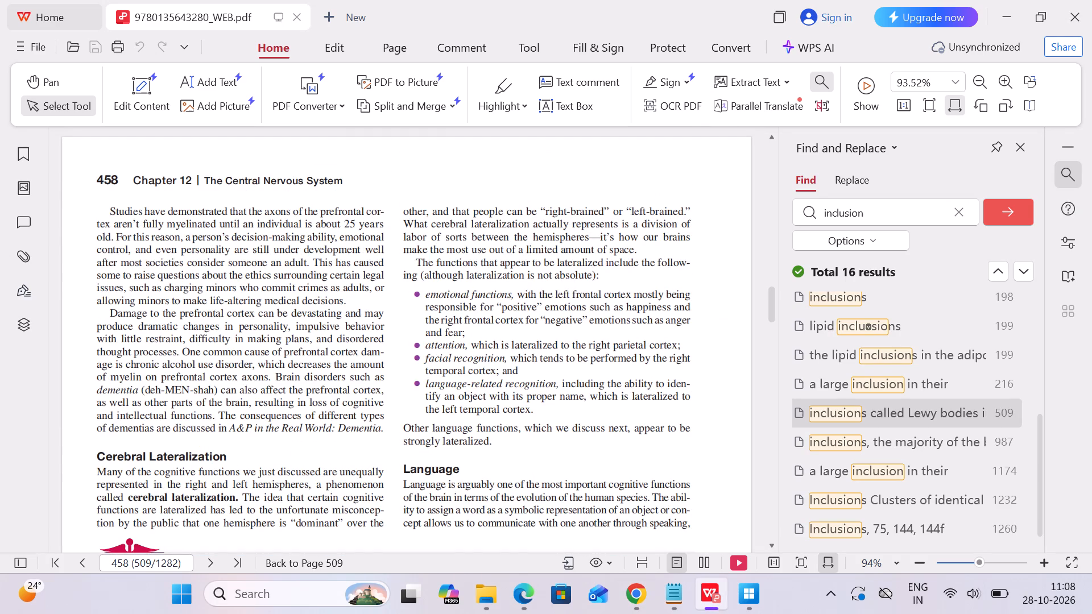
pyautogui.scroll(1, 336, 378)
pyautogui.moveTo(135, 183); pyautogui.dragTo(355, 193)
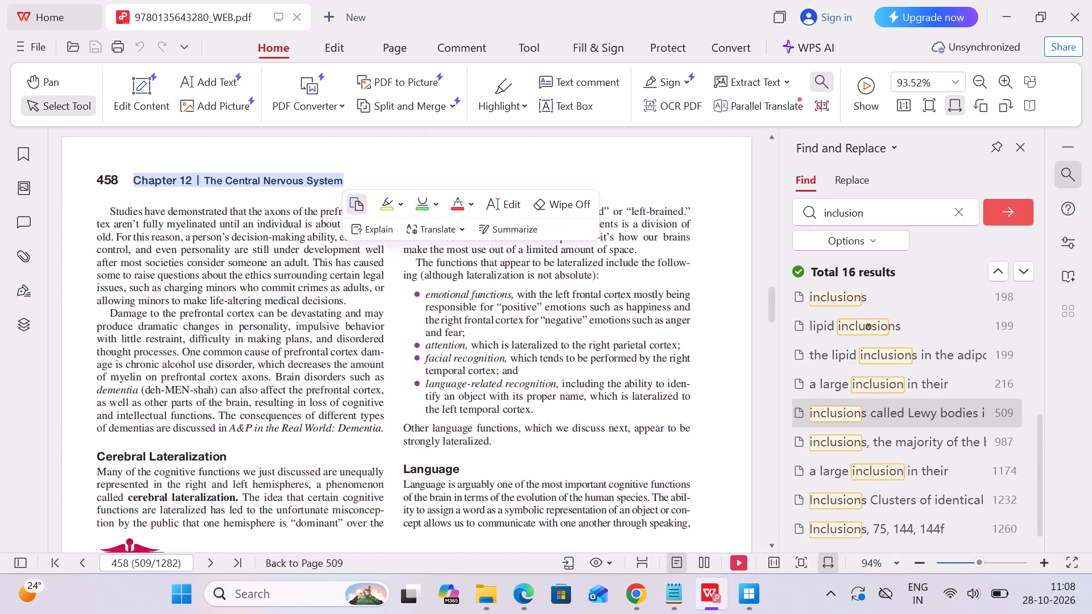
pyautogui.click(357, 212)
pyautogui.hotkey('alt', 'Tab')
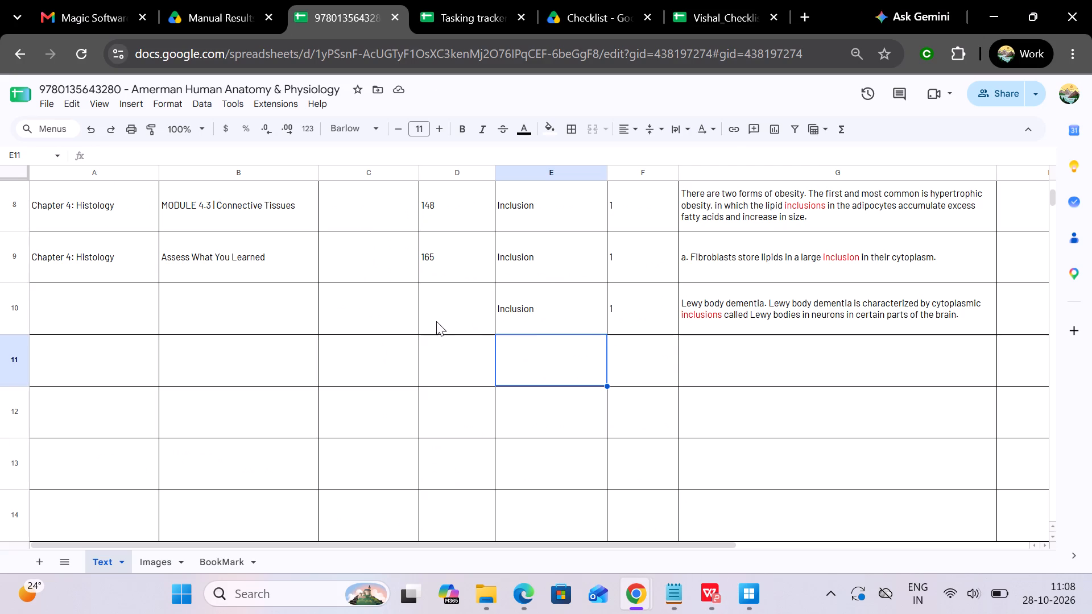
# Enter the print page number 458 in cell D10.
pyautogui.click(437, 328)
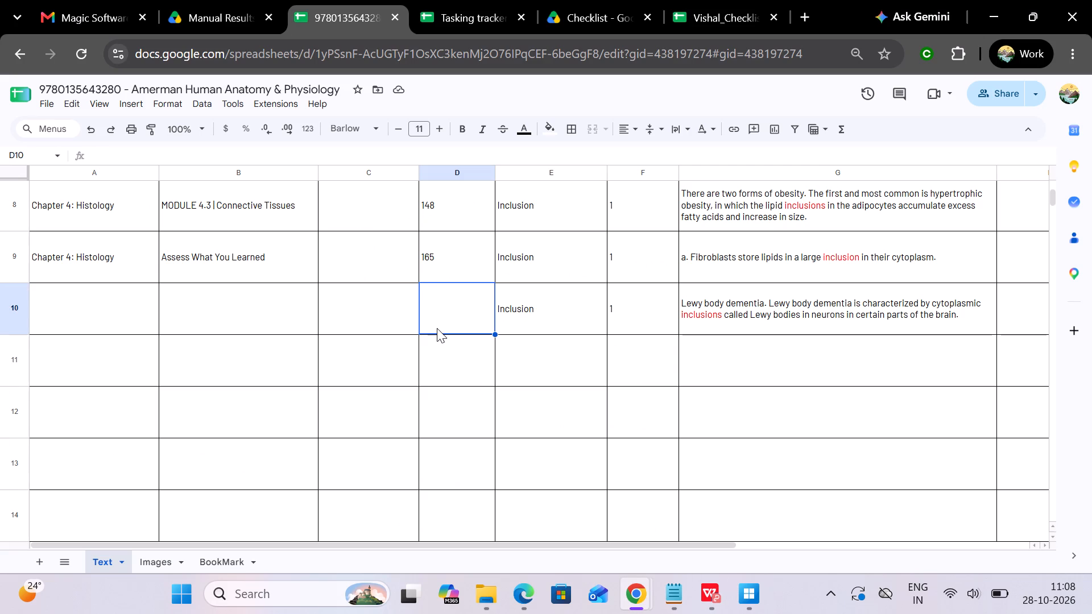
pyautogui.write('458')
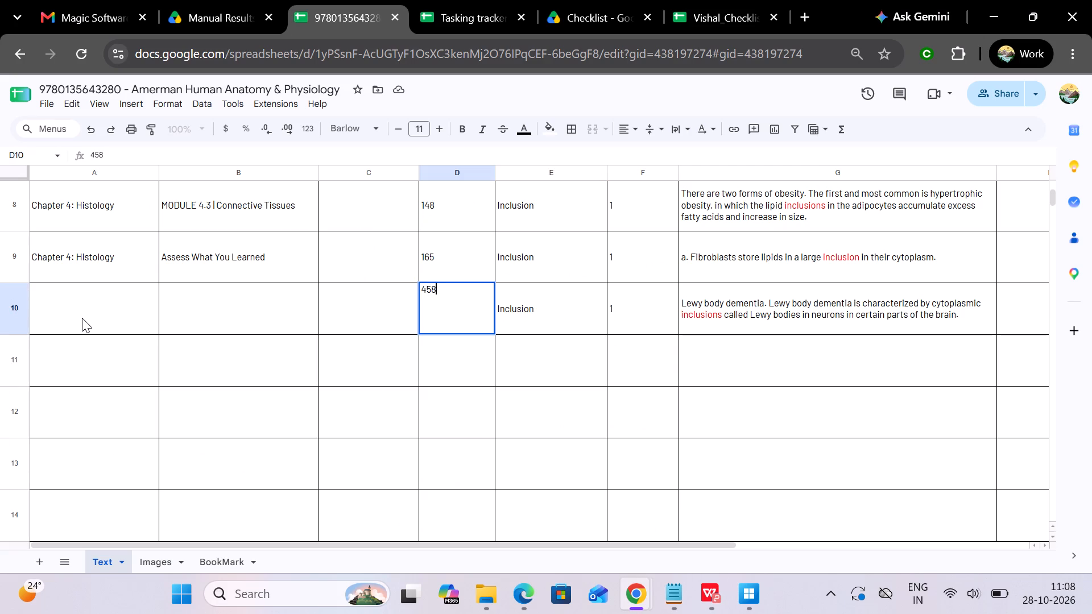
# Enter the chapter title in A10 as "Chapter 12: The Central Nervous System", replacing the copied header's vertical bar with a colon.
pyautogui.click(83, 318)
pyautogui.click(83, 318)
pyautogui.hotkey('ctrl', 'v')
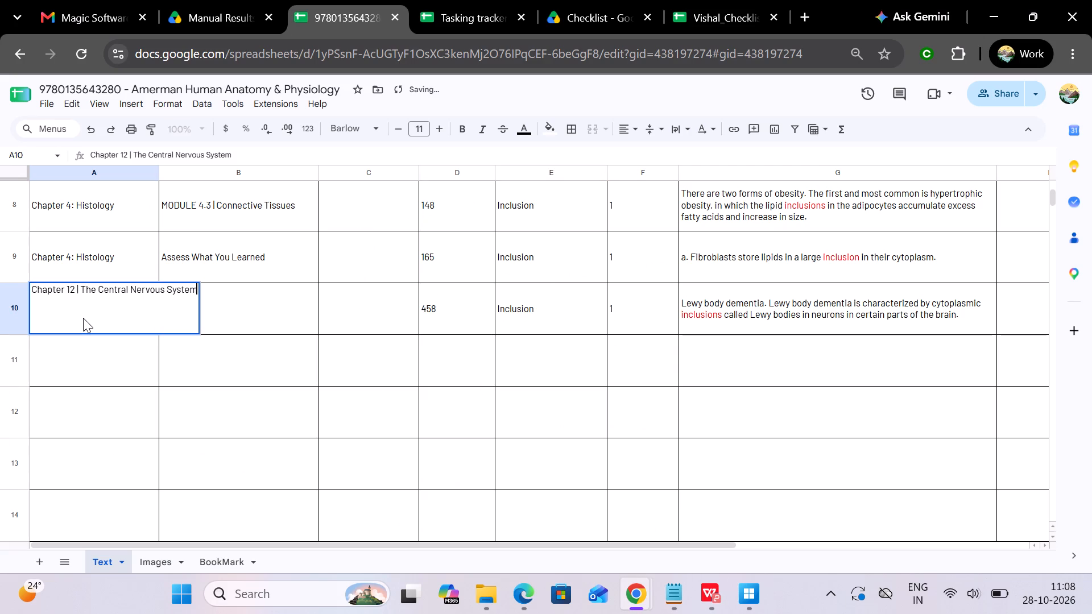
pyautogui.click(80, 287)
pyautogui.press('BackSpace')
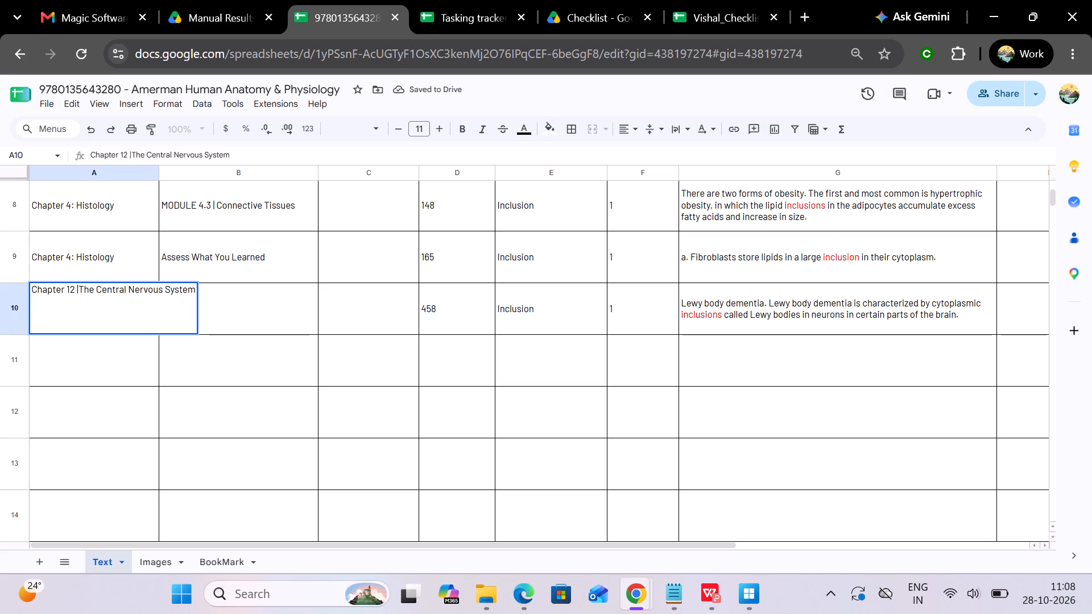
pyautogui.press('BackSpace')
pyautogui.write(':')
pyautogui.press('space')
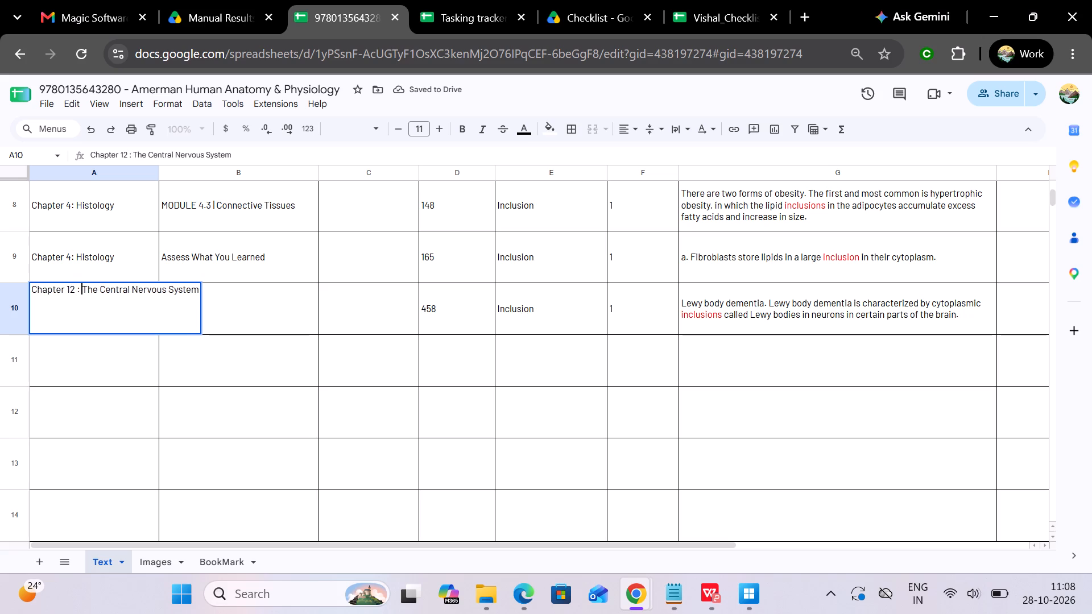
pyautogui.press('BackSpace')
pyautogui.press('BackSpace')
pyautogui.press('BackSpace')
pyautogui.write(':')
pyautogui.press('space')
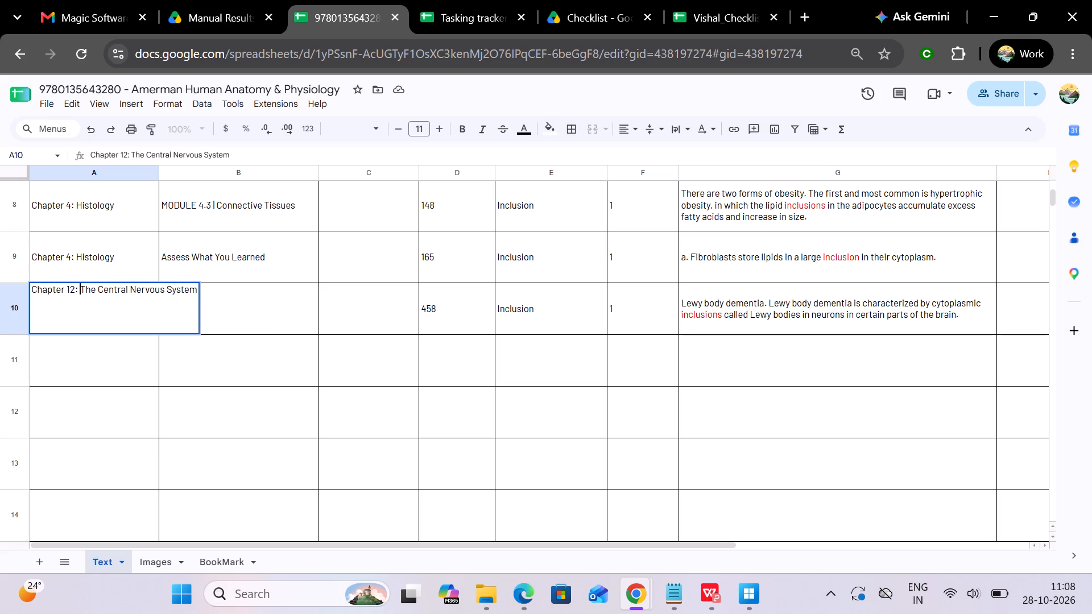
pyautogui.click(268, 318)
# Copy the page header "MODULE 12.4 | Higher Mental Functions" from print page 457 of the PDF into cell B10.
pyautogui.hotkey('alt', 'Tab')
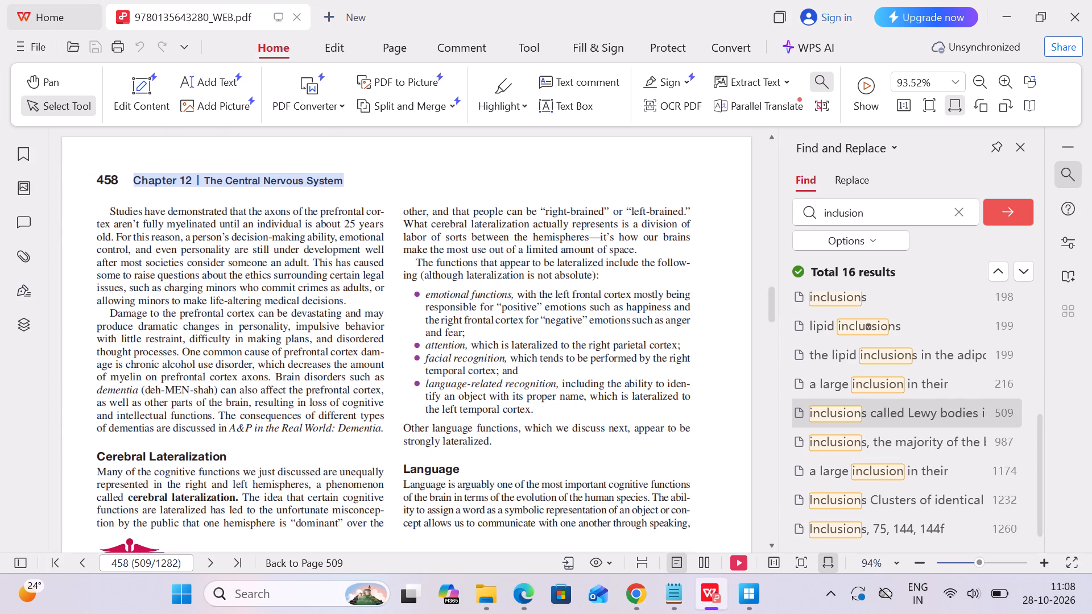
pyautogui.scroll(2, 308, 268)
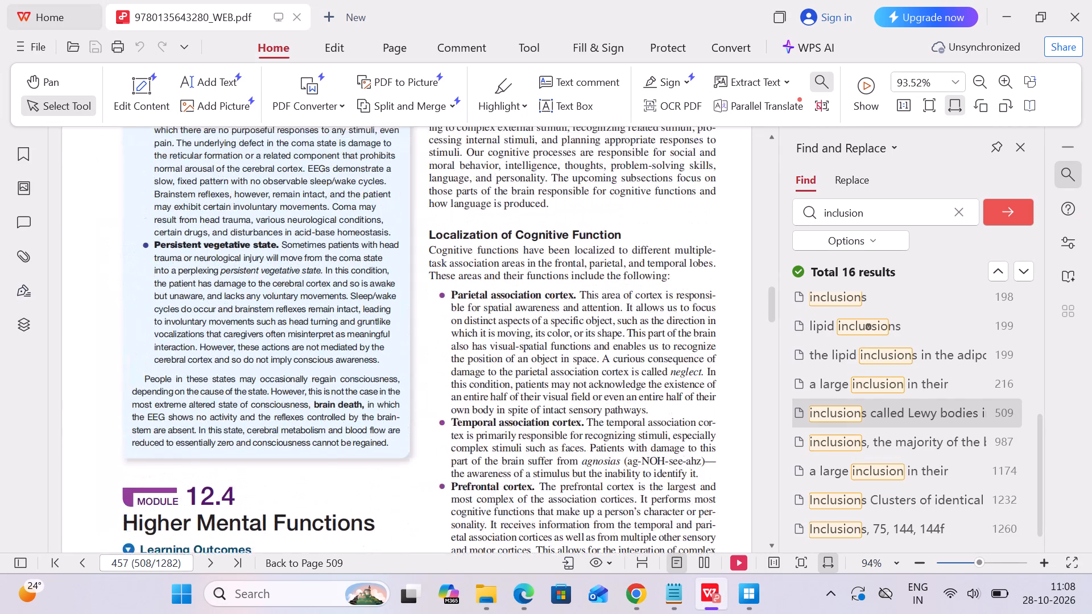
pyautogui.scroll(1, 308, 268)
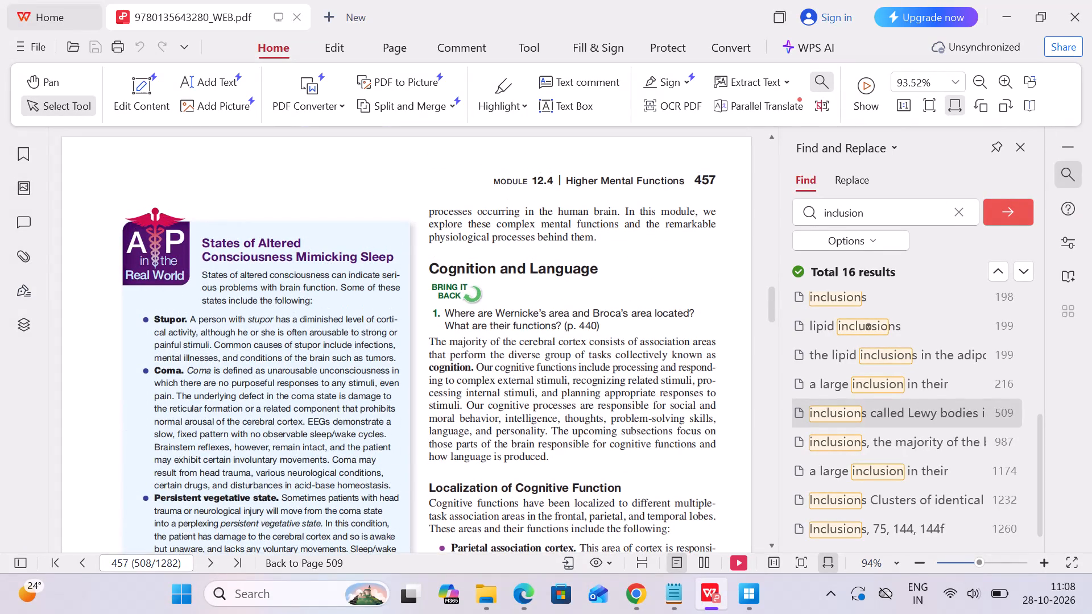
pyautogui.scroll(1, 308, 268)
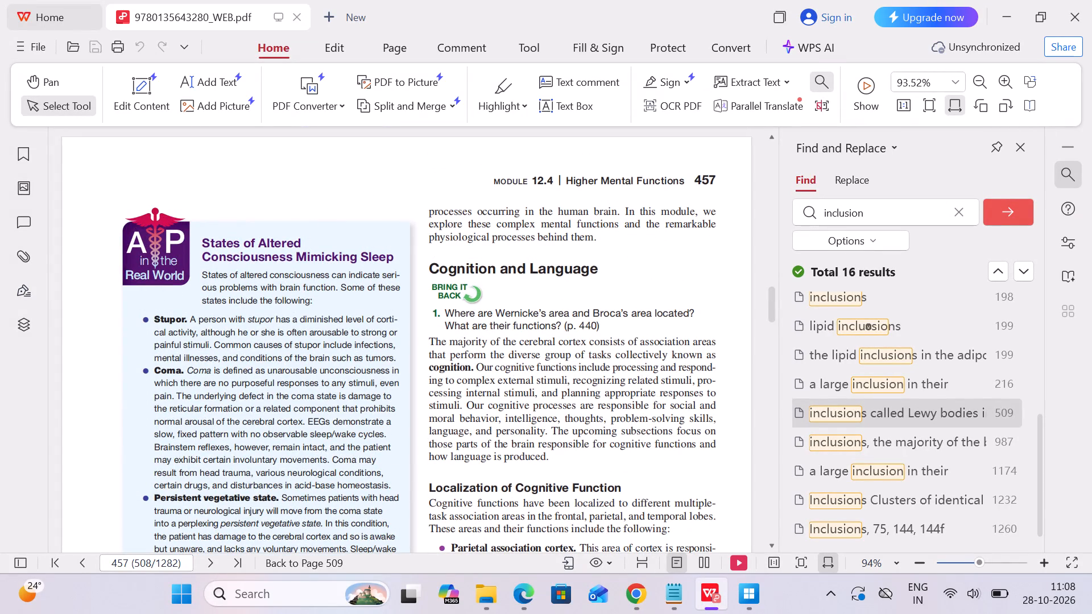
pyautogui.doubleClick(498, 185)
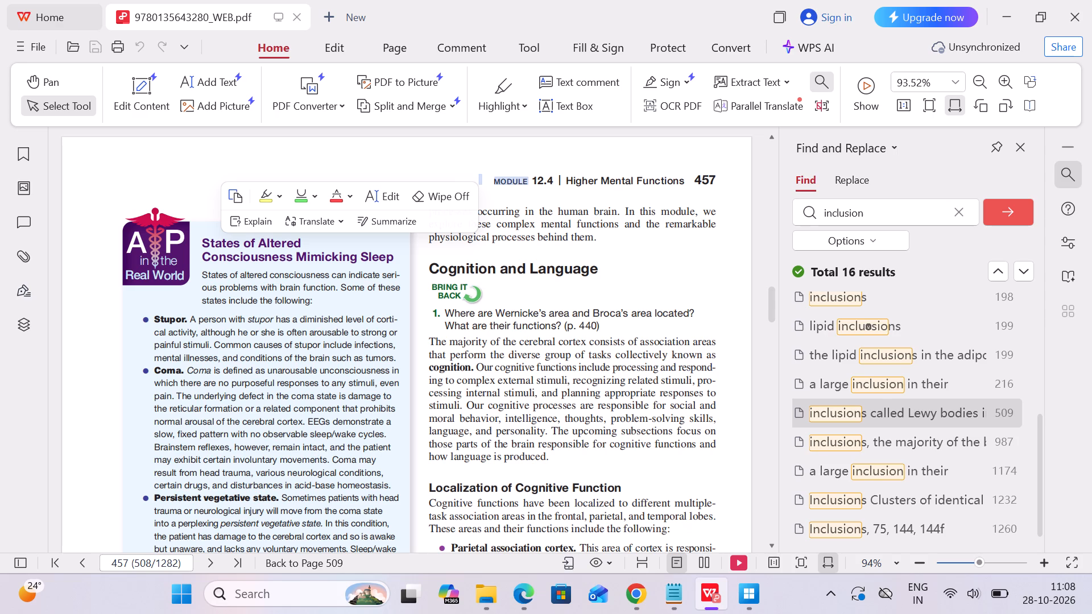
pyautogui.click(496, 186)
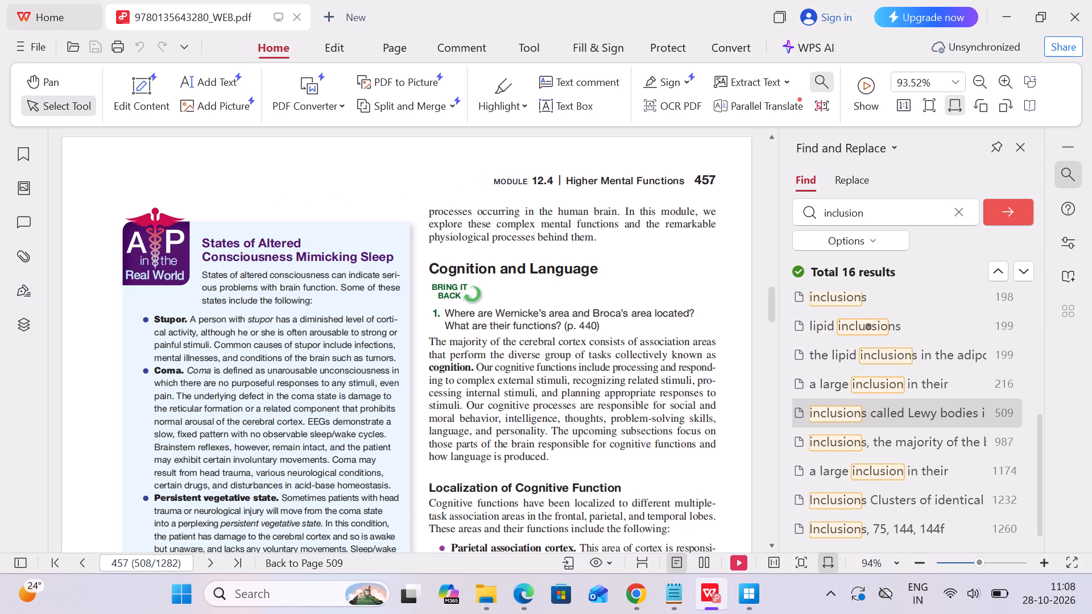
pyautogui.moveTo(496, 186); pyautogui.dragTo(688, 196)
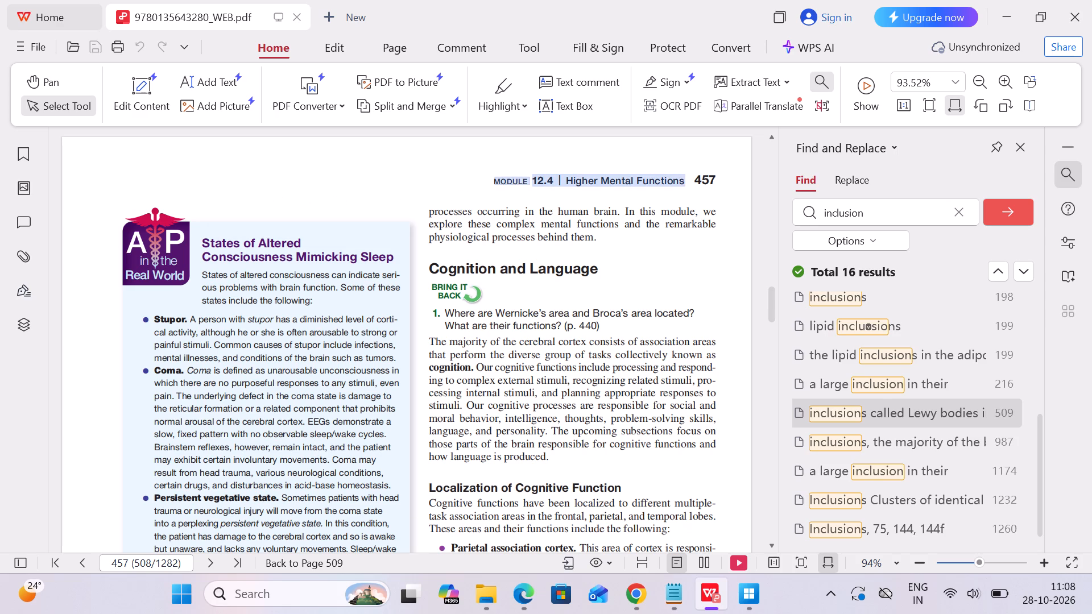
pyautogui.click(466, 211)
pyautogui.hotkey('alt', 'Tab')
pyautogui.doubleClick(222, 321)
pyautogui.hotkey('ctrl', 'v')
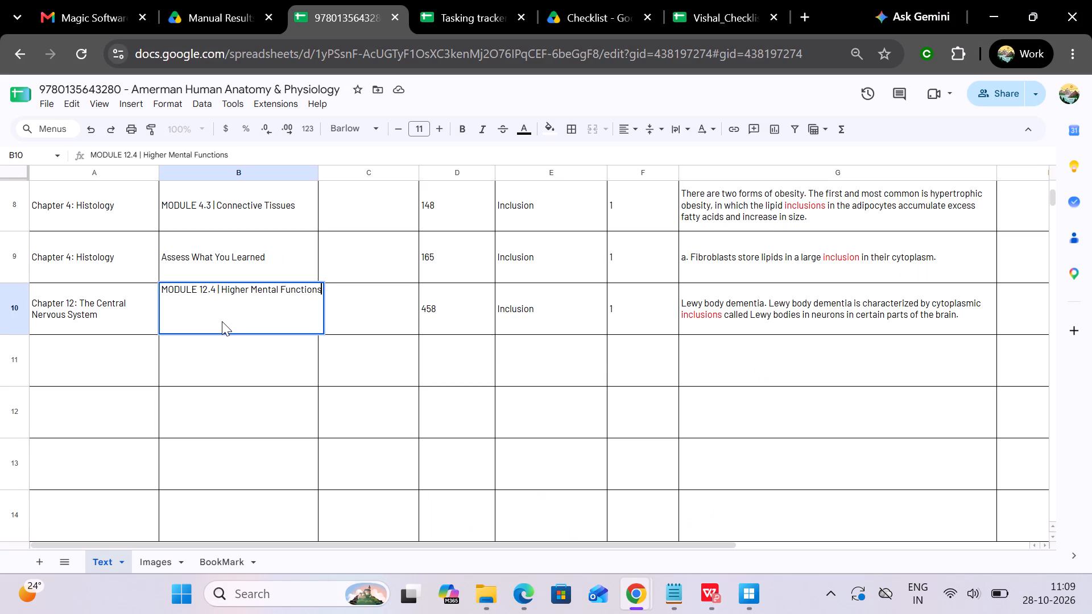
pyautogui.click(209, 414)
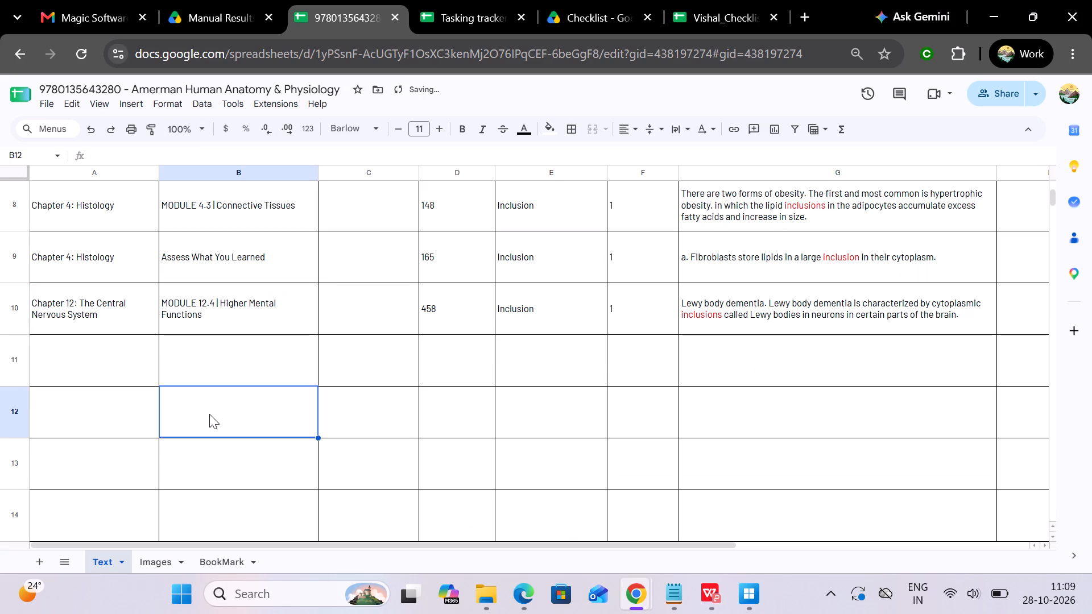
# Copy the keyword "Inclusion" from E10 into E11:E12.
pyautogui.click(518, 322)
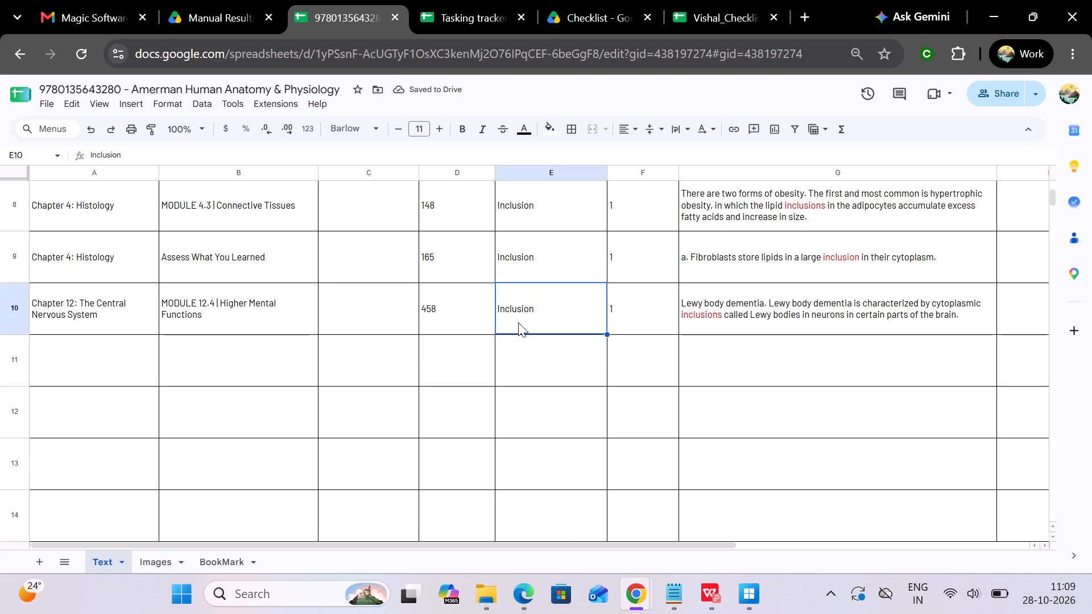
pyautogui.hotkey('ctrl', 'v')
pyautogui.hotkey('ctrl', 'z')
pyautogui.hotkey('ctrl', 'c')
pyautogui.moveTo(515, 366); pyautogui.dragTo(516, 372)
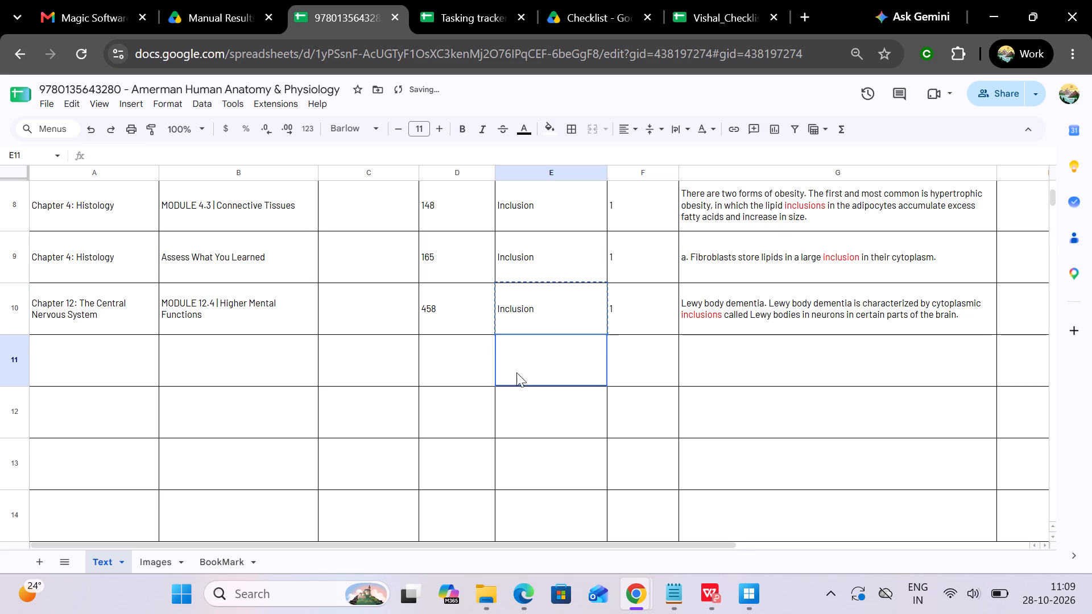
pyautogui.moveTo(516, 372); pyautogui.dragTo(520, 409)
pyautogui.hotkey('ctrl', 'v')
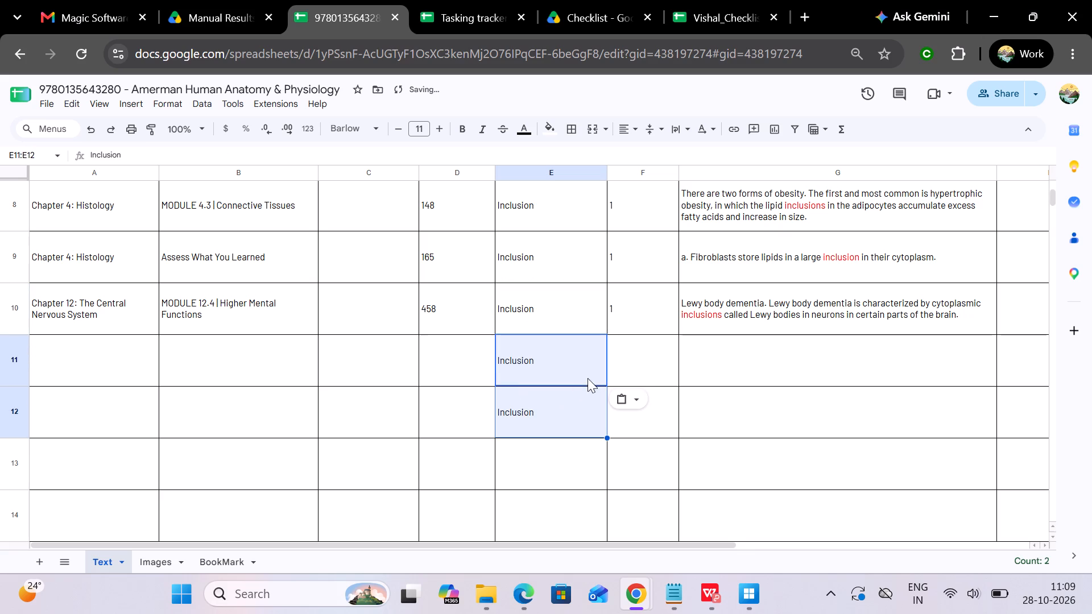
# Move the instance count 1 from F10 to F11 and enter 1 in F12.
pyautogui.keyDown('ctrl'); pyautogui.click(621, 317); pyautogui.keyUp('ctrl')
pyautogui.hotkey('ctrl', 'c')
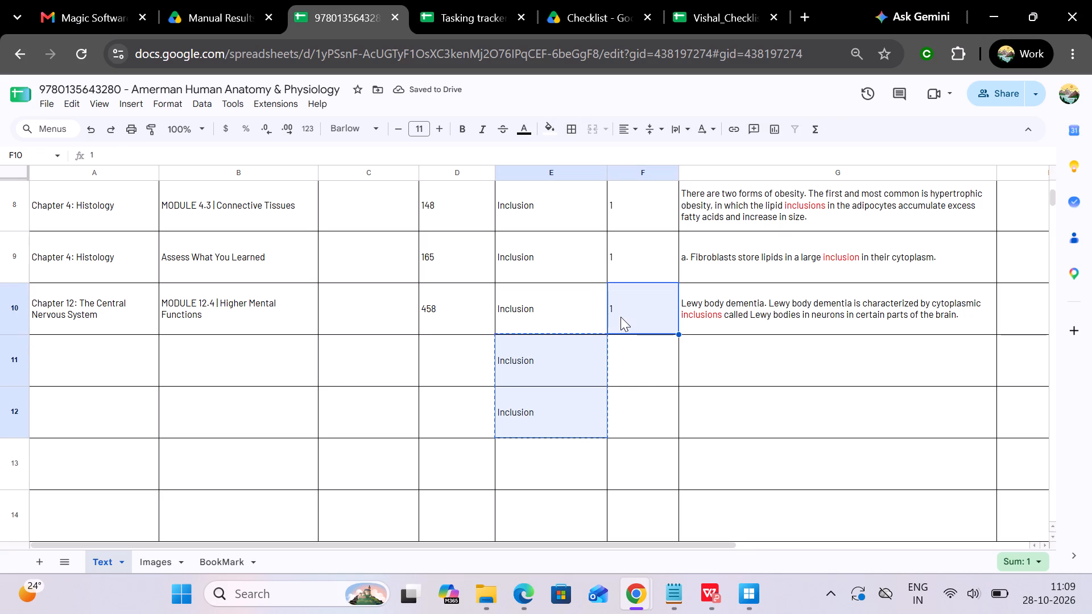
pyautogui.click(624, 321)
pyautogui.hotkey('ctrl', 'x')
pyautogui.hotkey('ctrl', 'c')
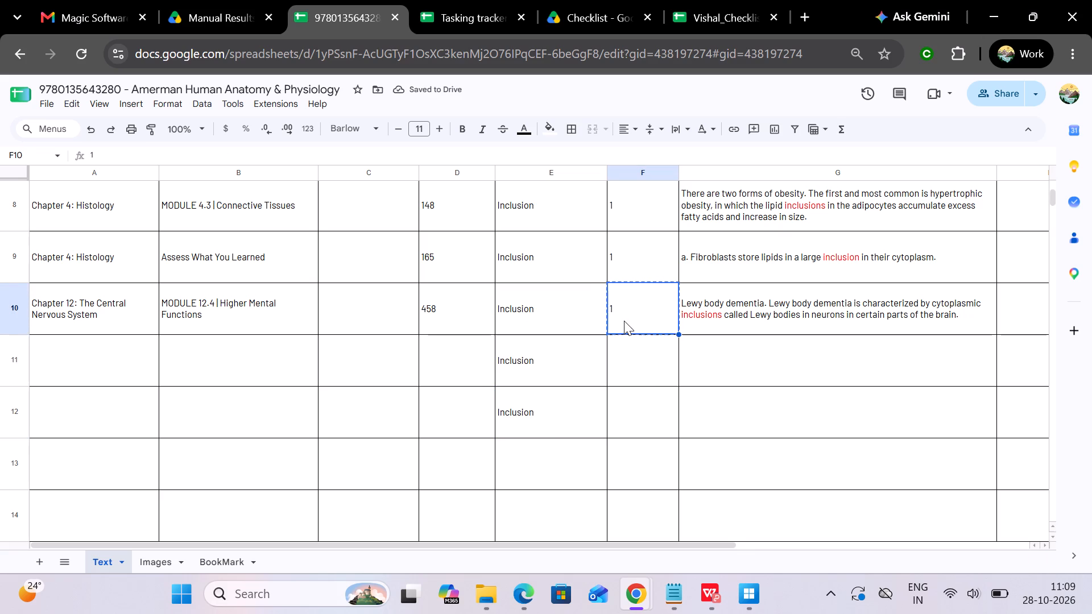
pyautogui.moveTo(622, 351); pyautogui.dragTo(624, 399)
pyautogui.hotkey('ctrl', 'v')
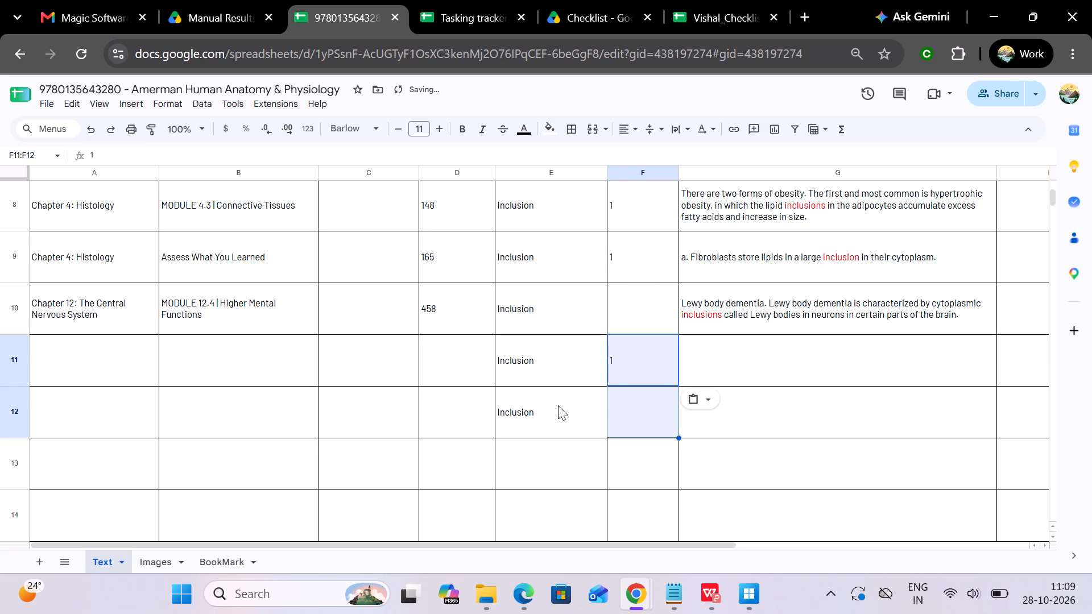
pyautogui.click(630, 413)
pyautogui.press('1')
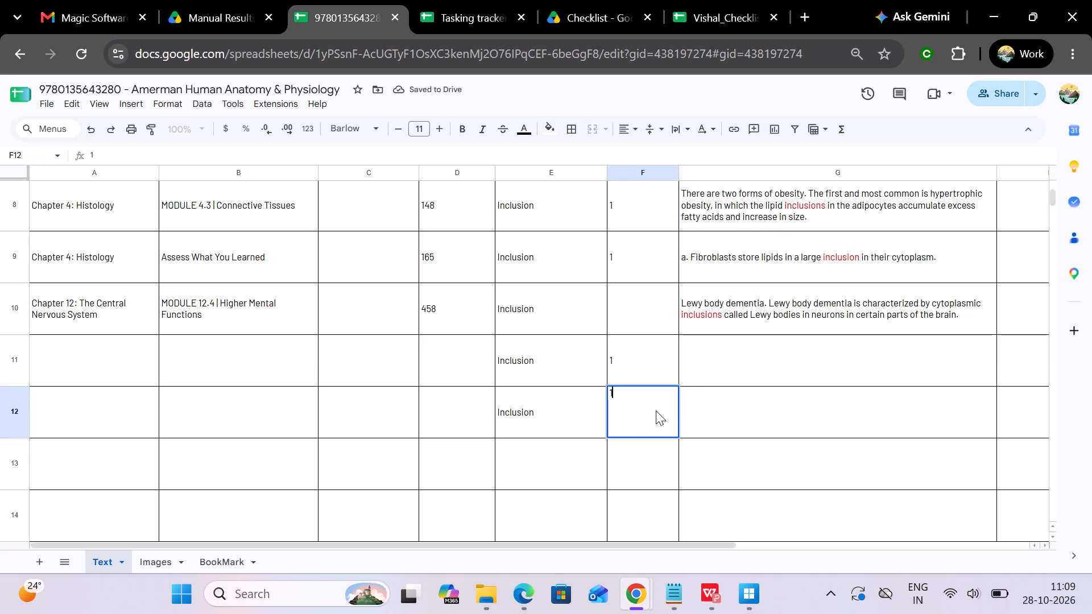
pyautogui.click(738, 403)
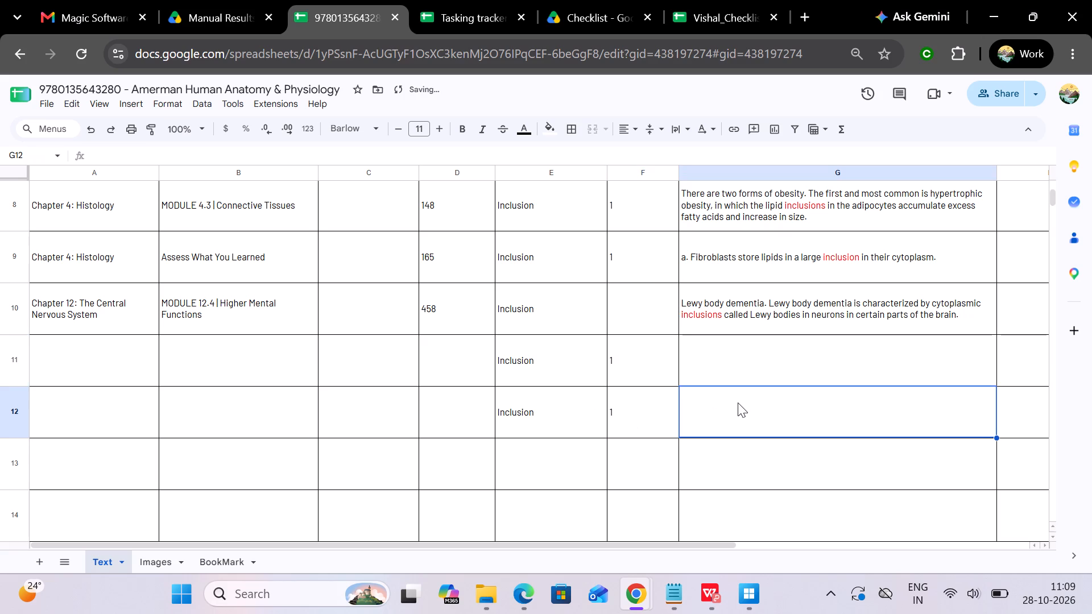
# Copy the sentence "Although nearly all cells… skeletal muscle tissue." containing "inclusions" from print page 936 of the PDF into cell G11.
pyautogui.hotkey('alt', 'Tab')
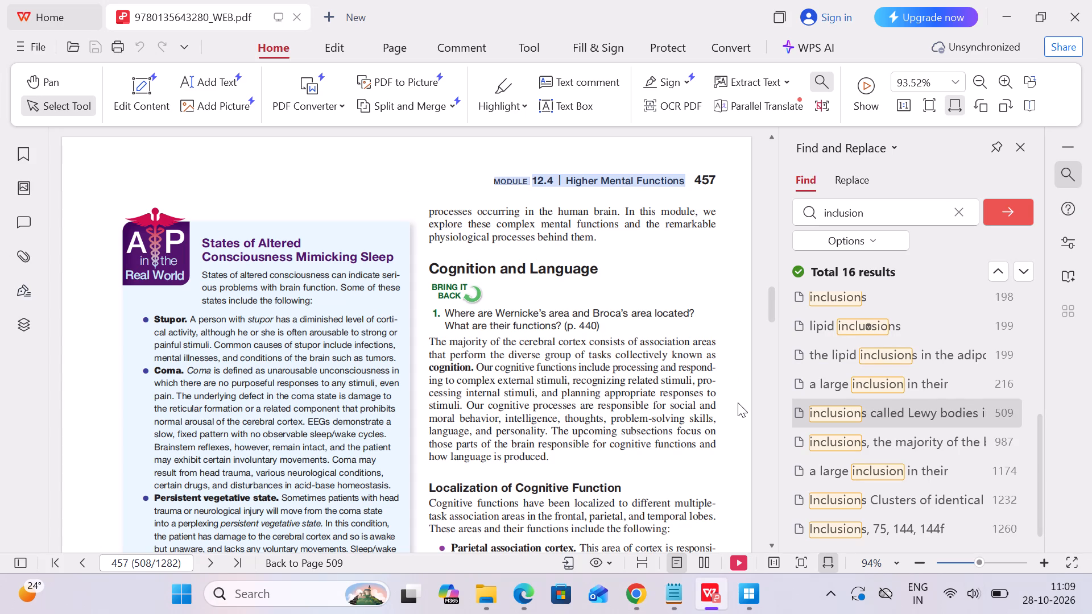
pyautogui.click(864, 439)
pyautogui.hotkey('alt', 'Tab')
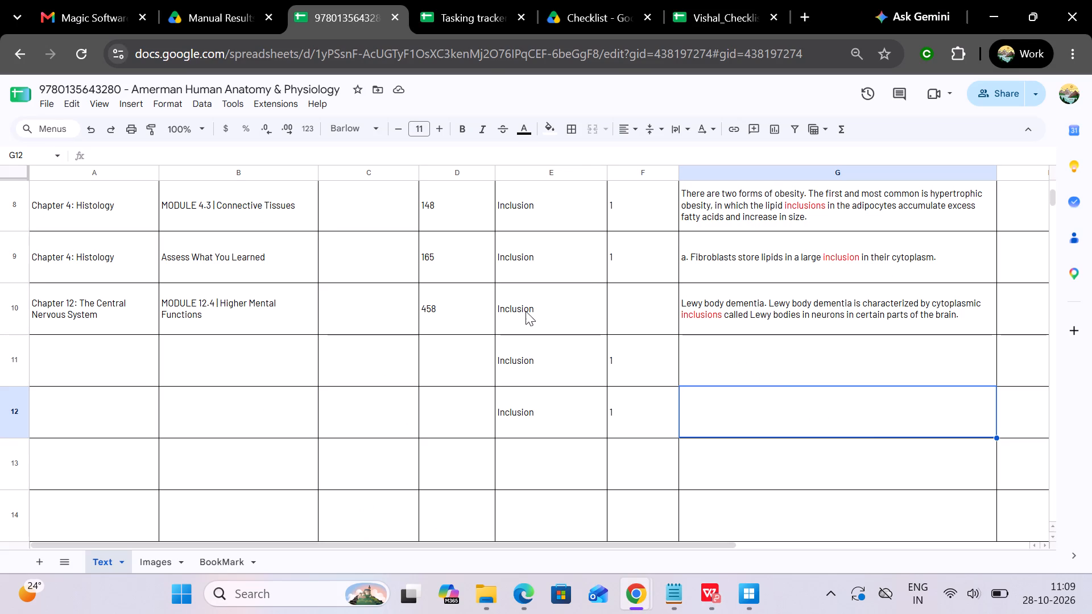
pyautogui.click(473, 311)
pyautogui.hotkey('alt', 'Tab')
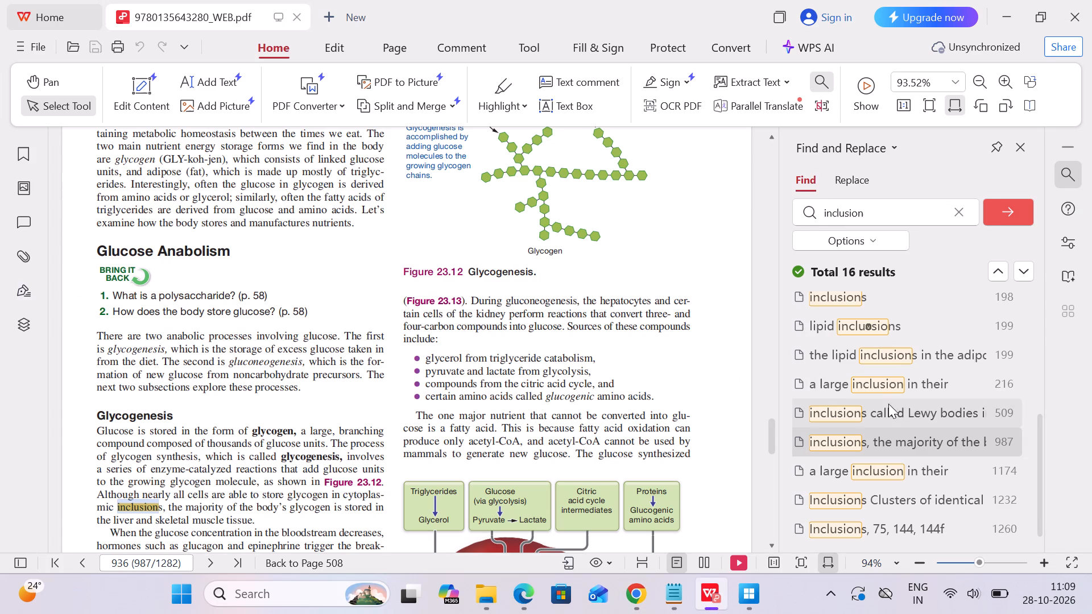
pyautogui.click(903, 415)
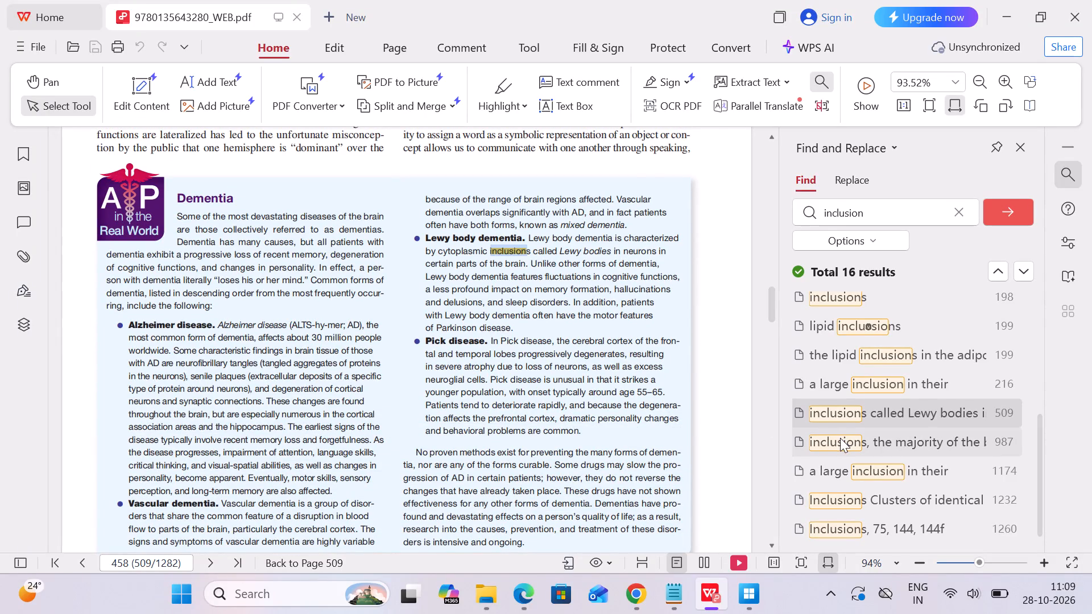
pyautogui.click(840, 438)
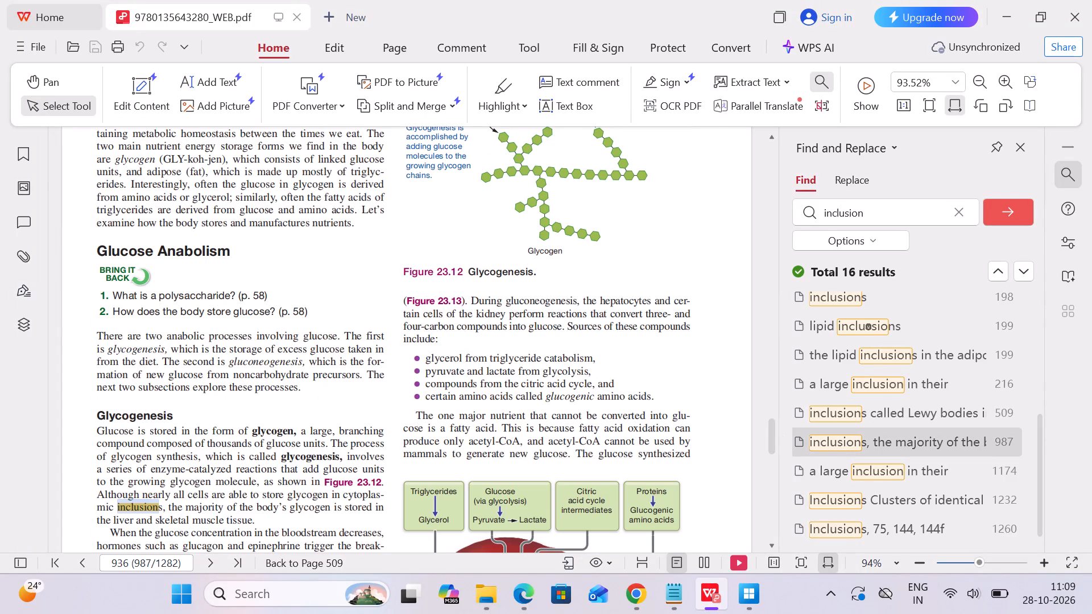
pyautogui.scroll(-1, 280, 422)
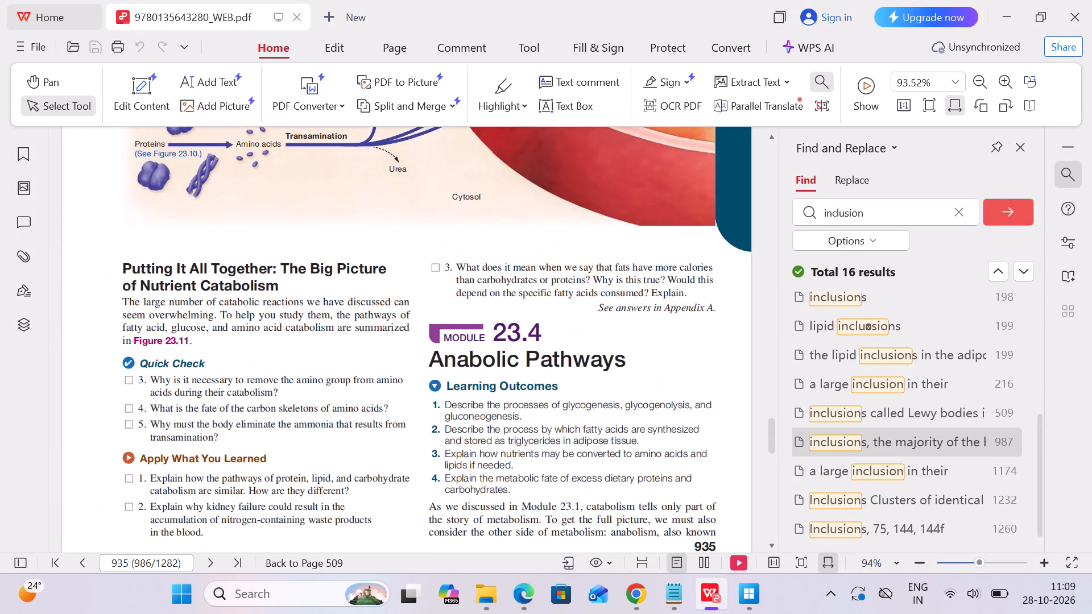
pyautogui.scroll(-1, 280, 422)
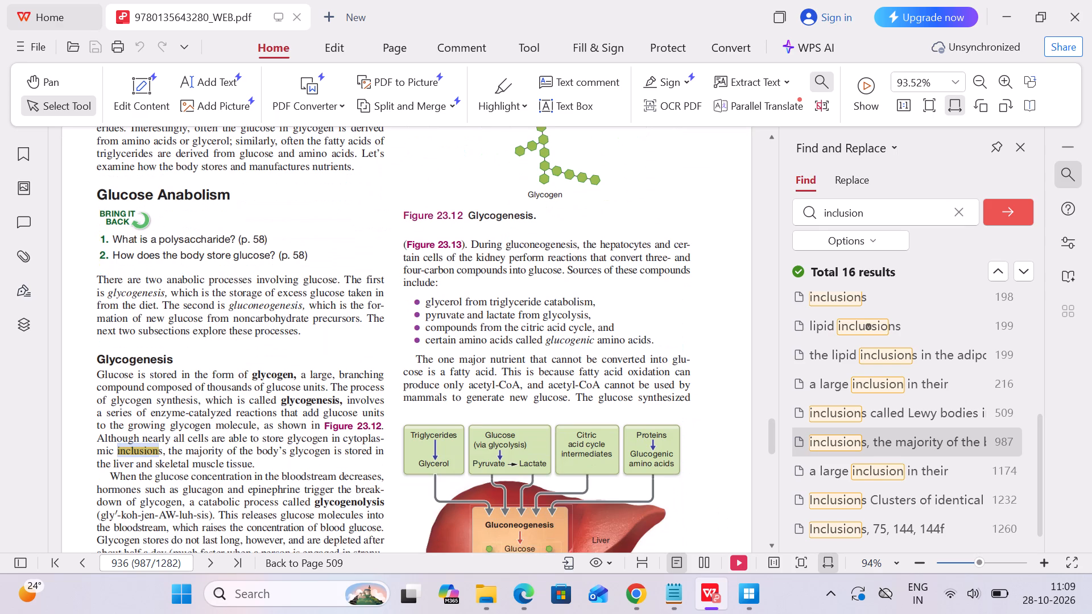
pyautogui.scroll(-1, 241, 435)
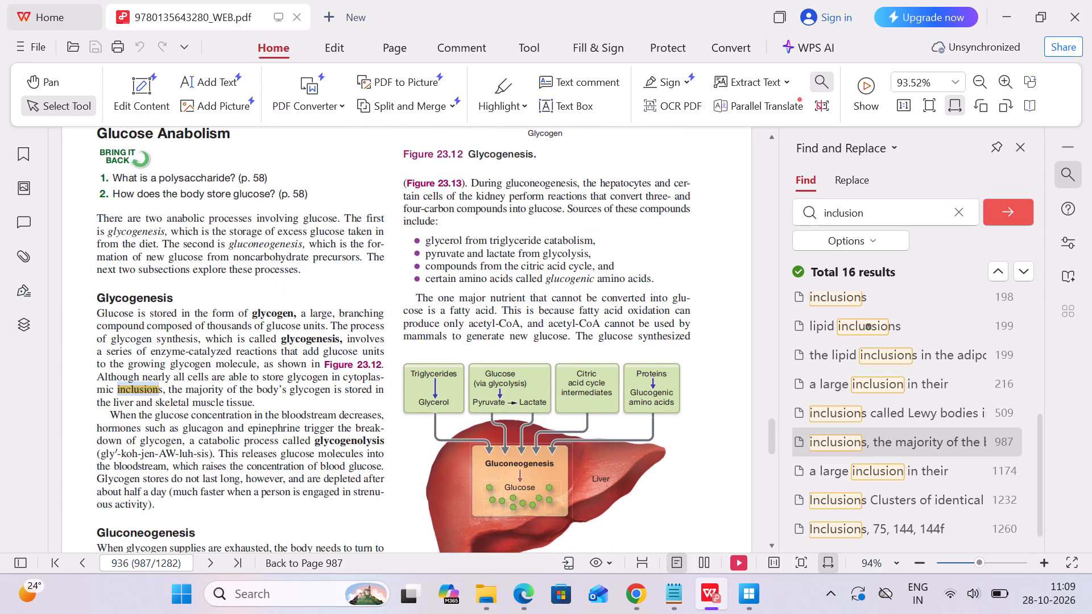
pyautogui.moveTo(97, 381); pyautogui.dragTo(228, 400)
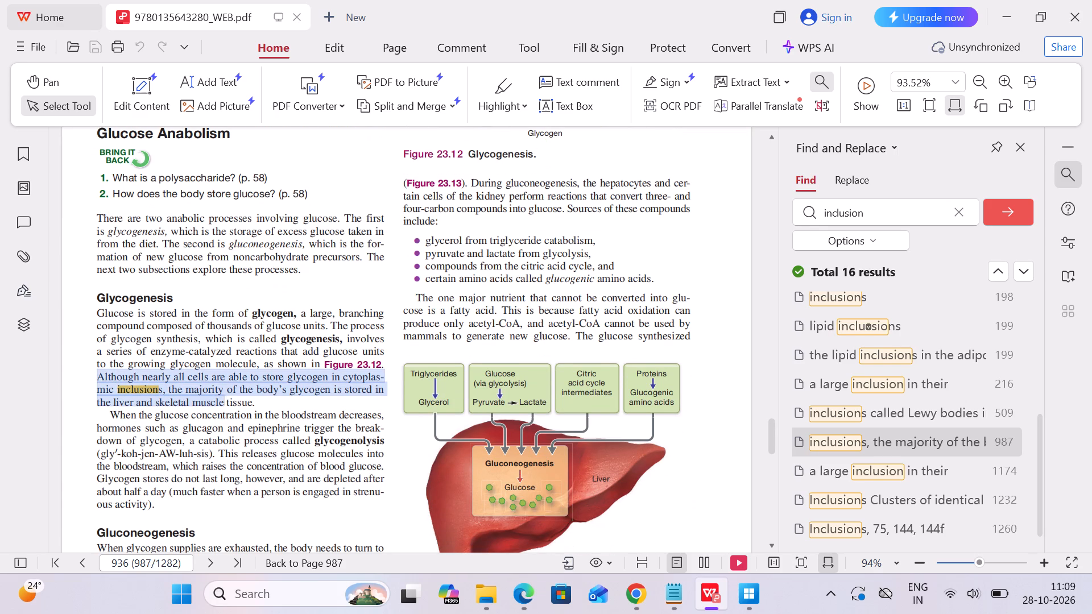
pyautogui.moveTo(228, 400); pyautogui.dragTo(256, 405)
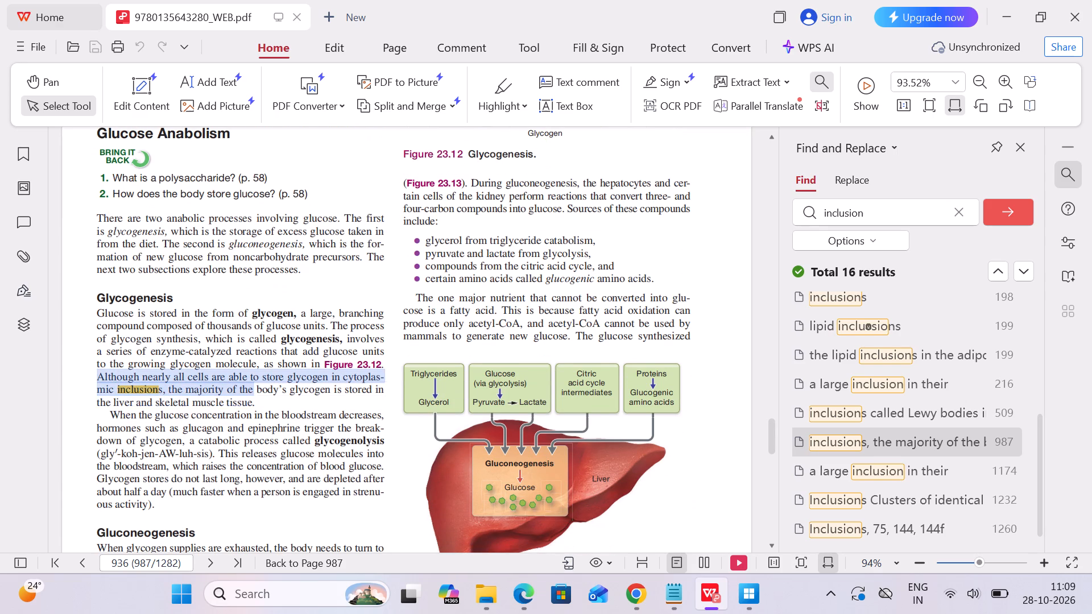
pyautogui.moveTo(256, 405); pyautogui.dragTo(254, 406)
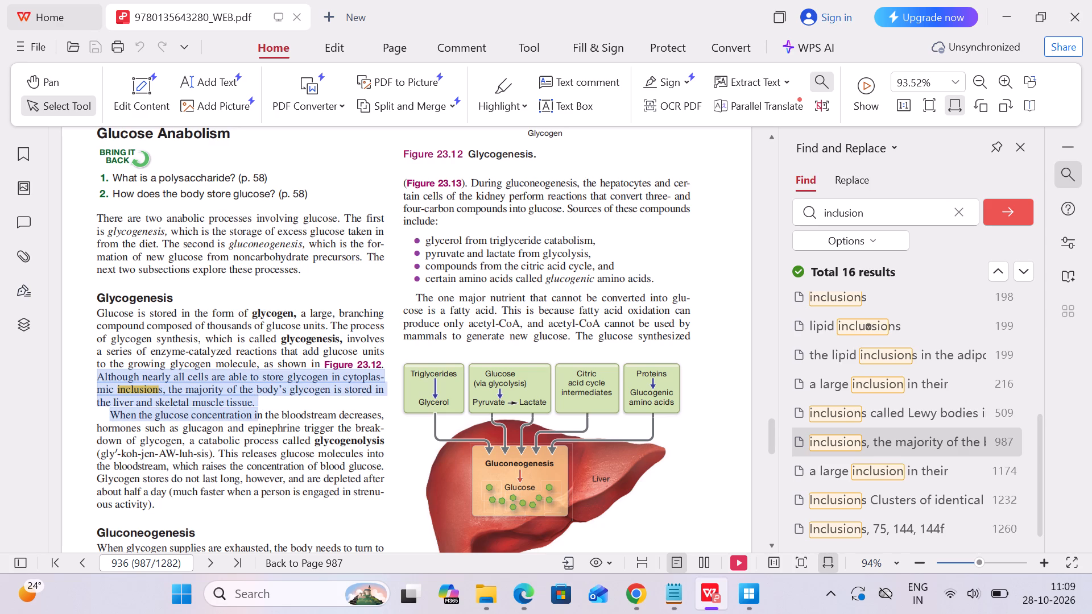
pyautogui.click(271, 410)
pyautogui.moveTo(256, 404); pyautogui.dragTo(97, 380)
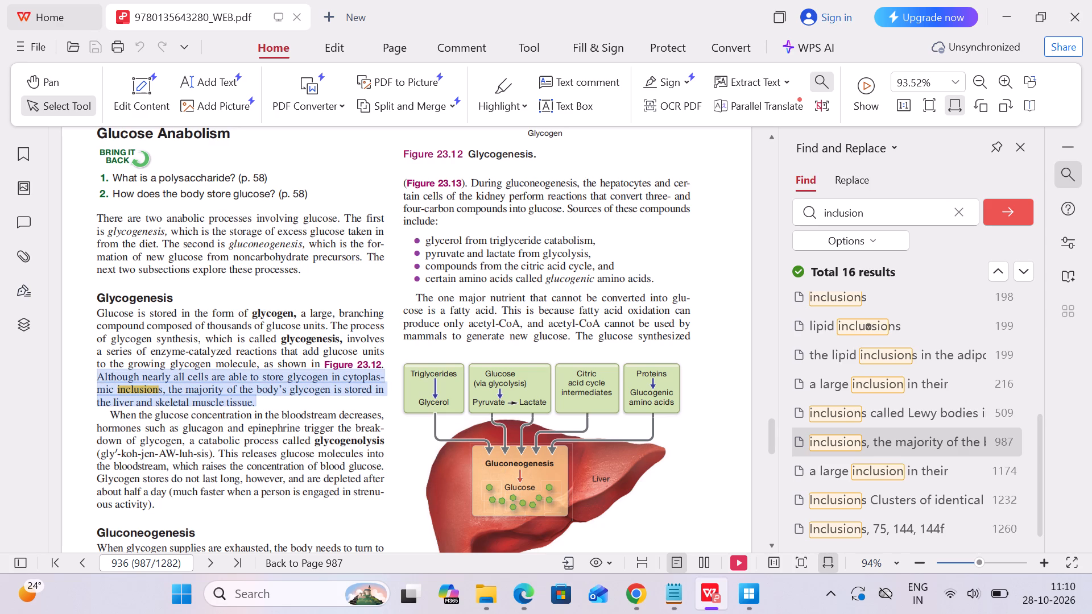
pyautogui.click(116, 339)
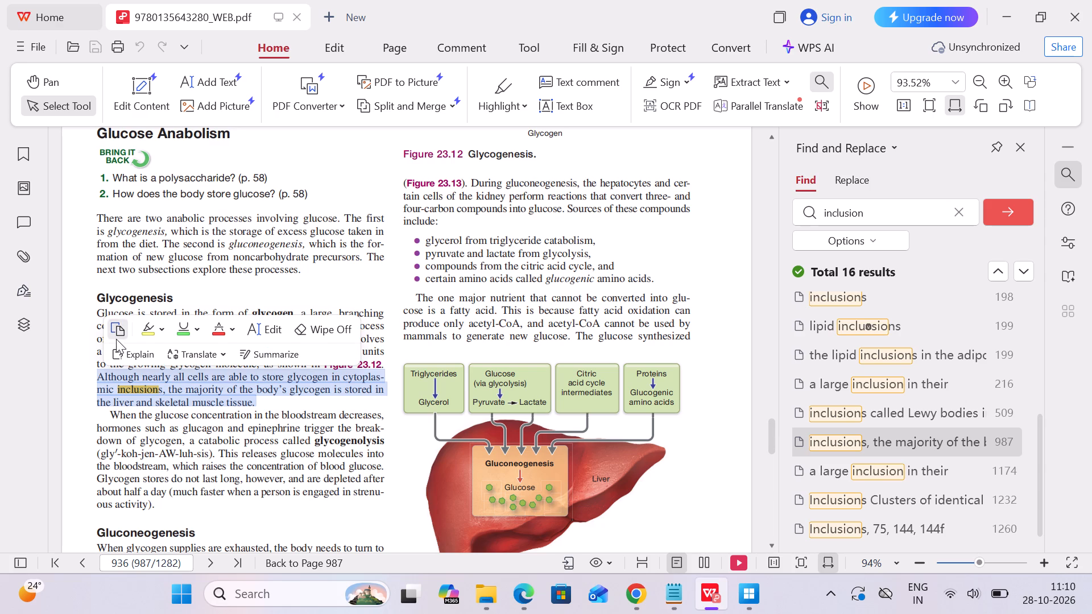
pyautogui.hotkey('alt', 'Tab')
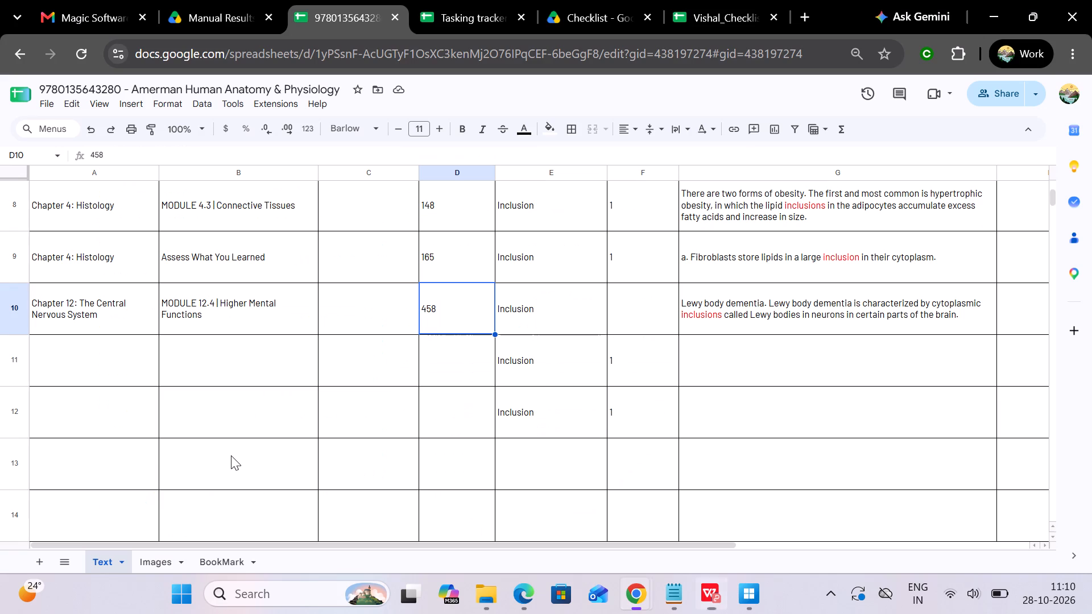
pyautogui.doubleClick(707, 372)
pyautogui.hotkey('ctrl', 'v')
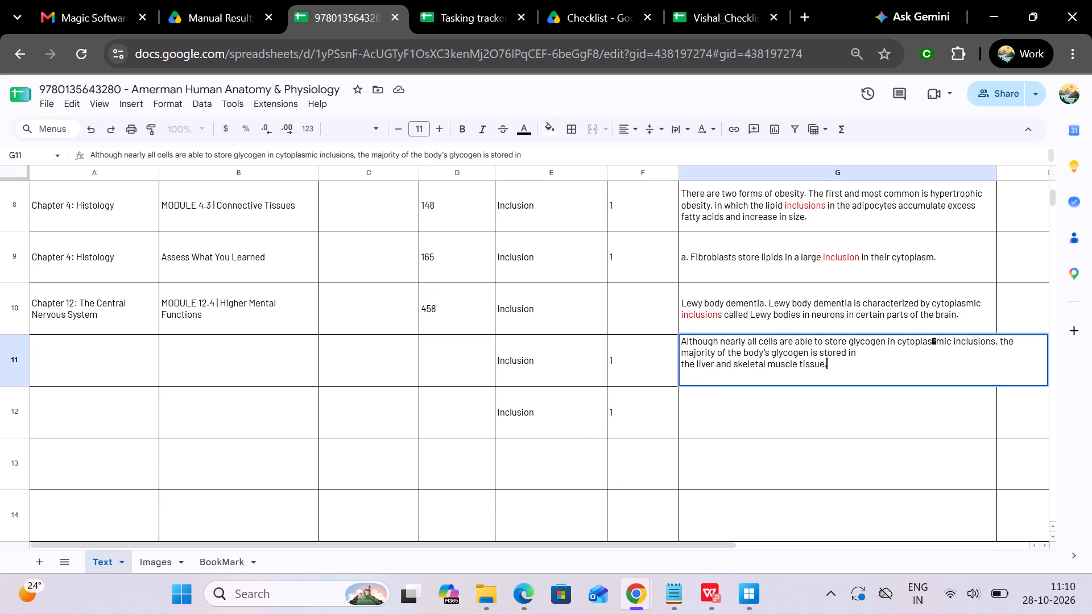
# Colour the word "inclusions" red in the G11 text.
pyautogui.doubleClick(973, 341)
pyautogui.click(527, 135)
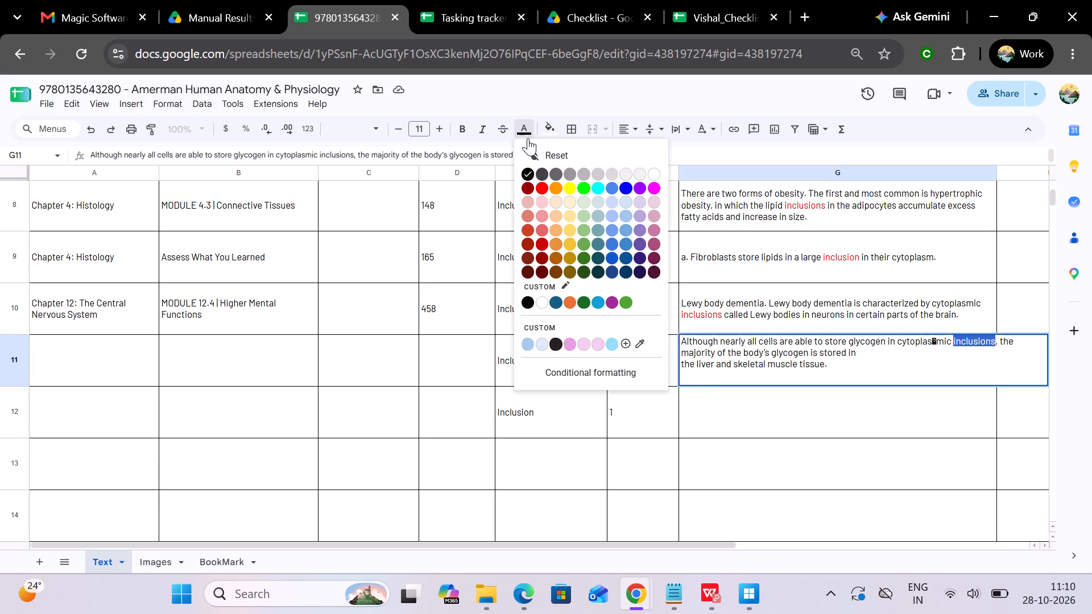
pyautogui.click(542, 185)
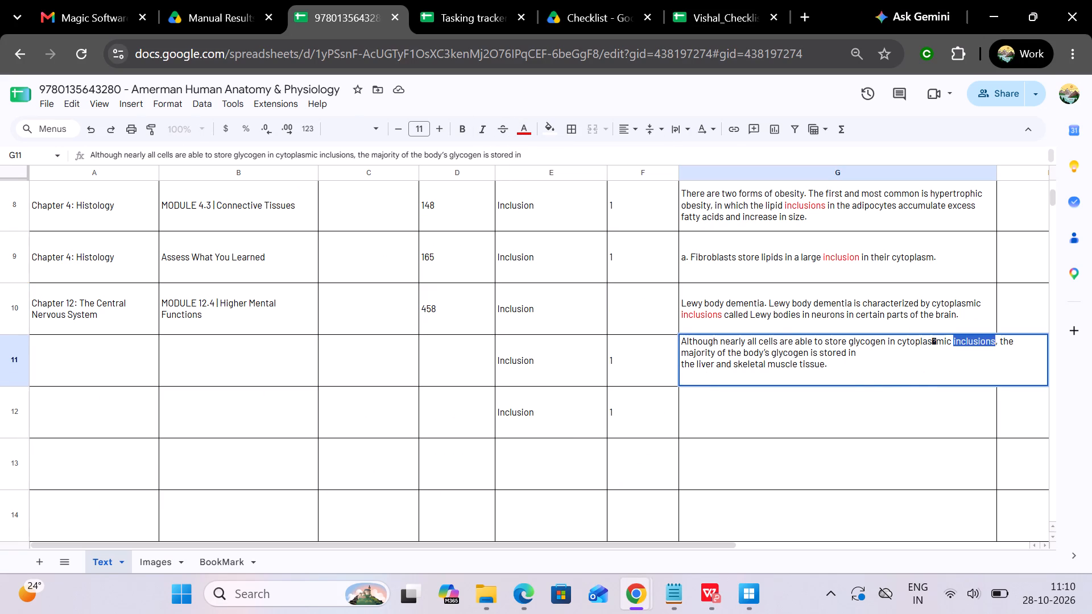
# Clean up the G11 sentence by replacing the stray character with a hyphen ("cytoplas-mic") and removing the line break before "the liver".
pyautogui.click(937, 343)
pyautogui.press('BackSpace')
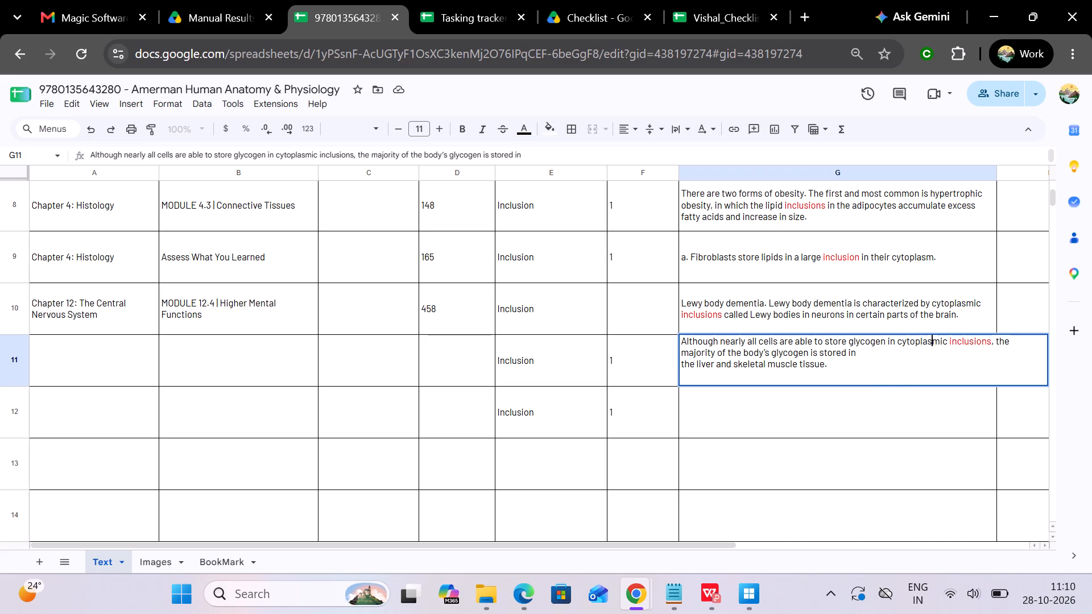
pyautogui.press('-')
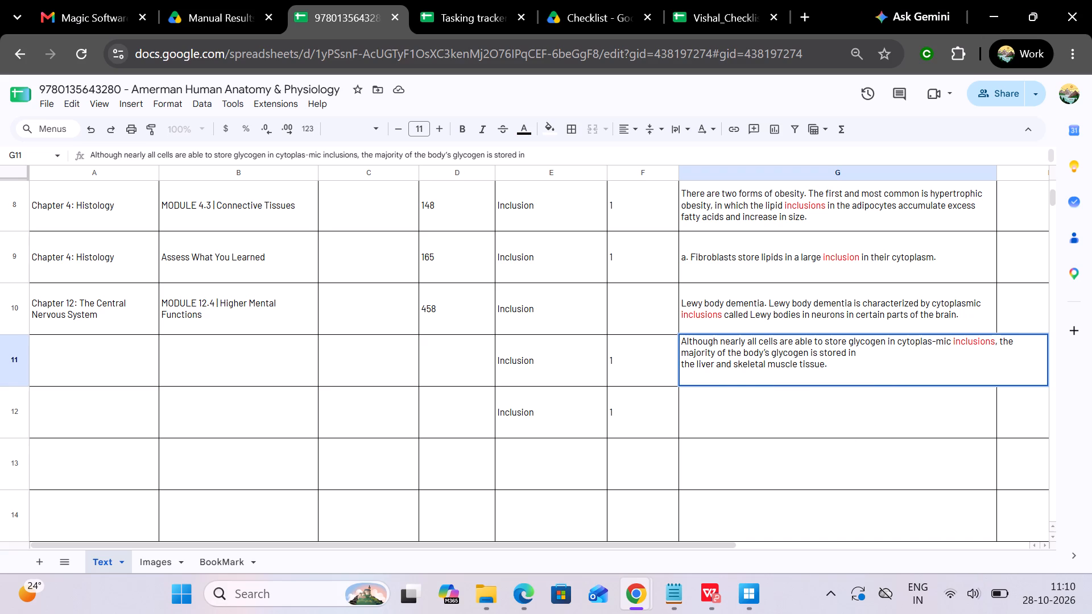
pyautogui.click(684, 352)
pyautogui.press('BackSpace')
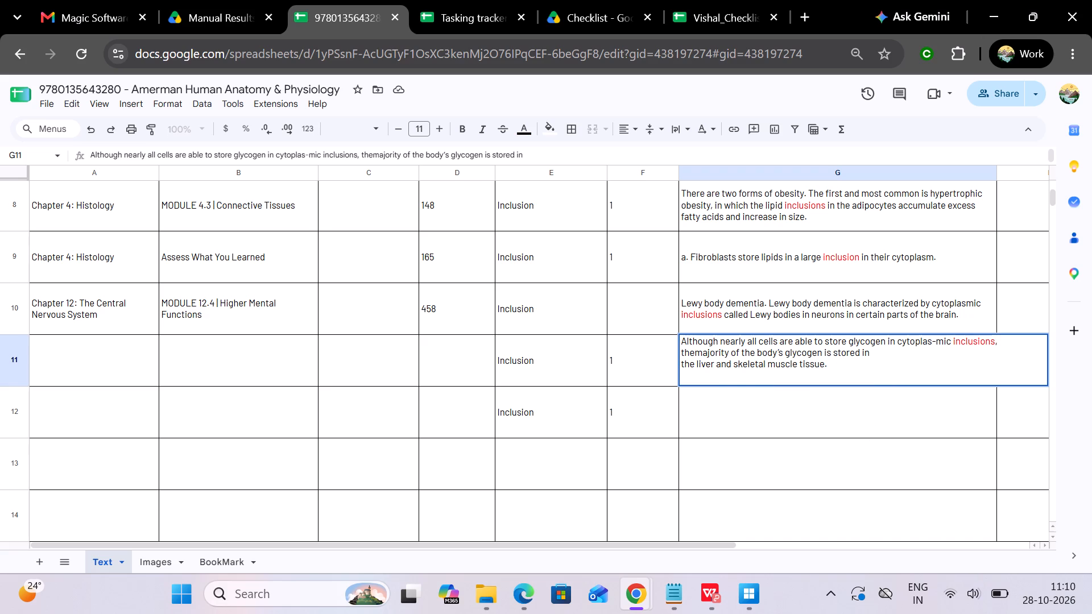
pyautogui.press('space')
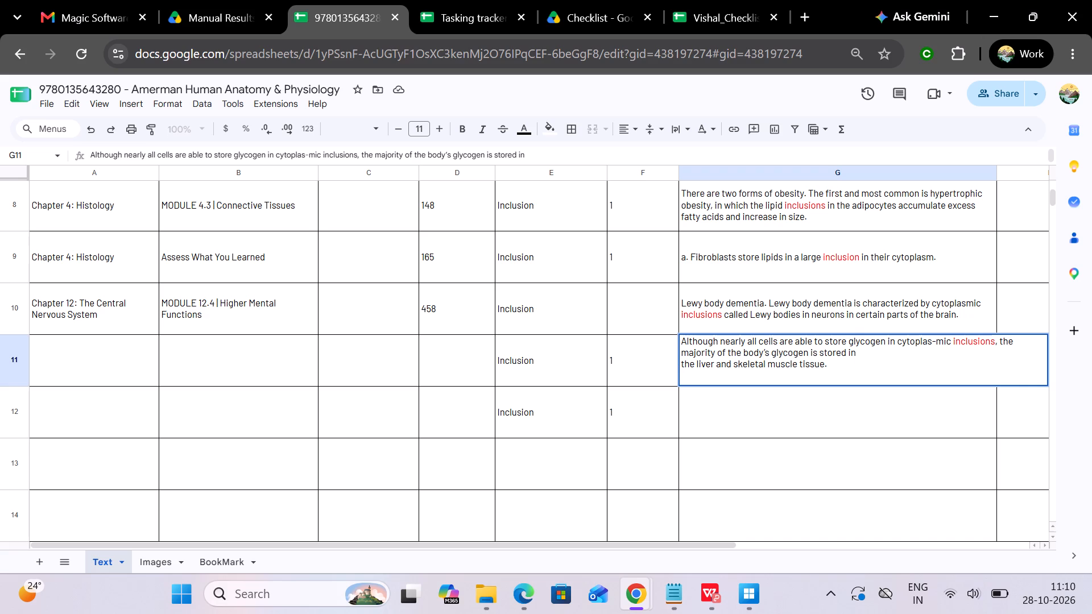
pyautogui.click(681, 362)
pyautogui.press('BackSpace')
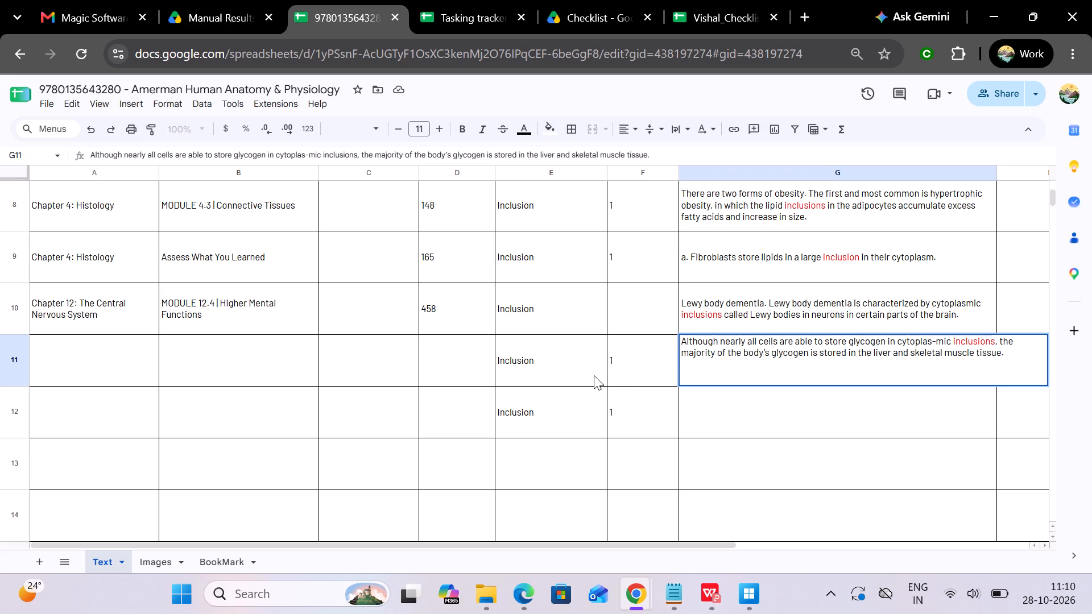
pyautogui.click(594, 375)
pyautogui.hscroll(-1, 594, 375)
pyautogui.doubleClick(598, 375)
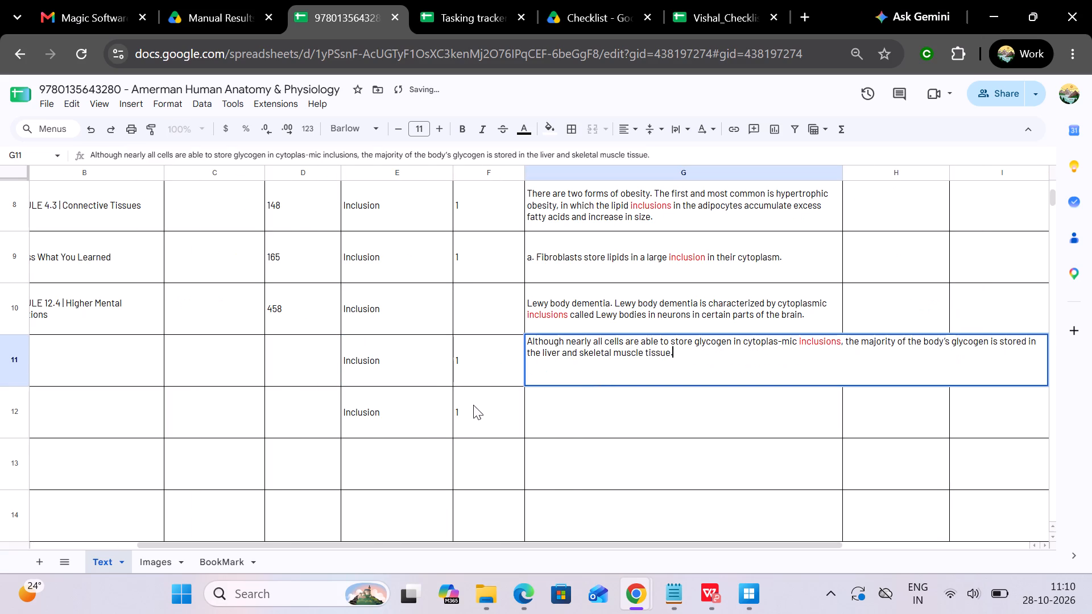
pyautogui.click(445, 412)
pyautogui.hscroll(7, 445, 412)
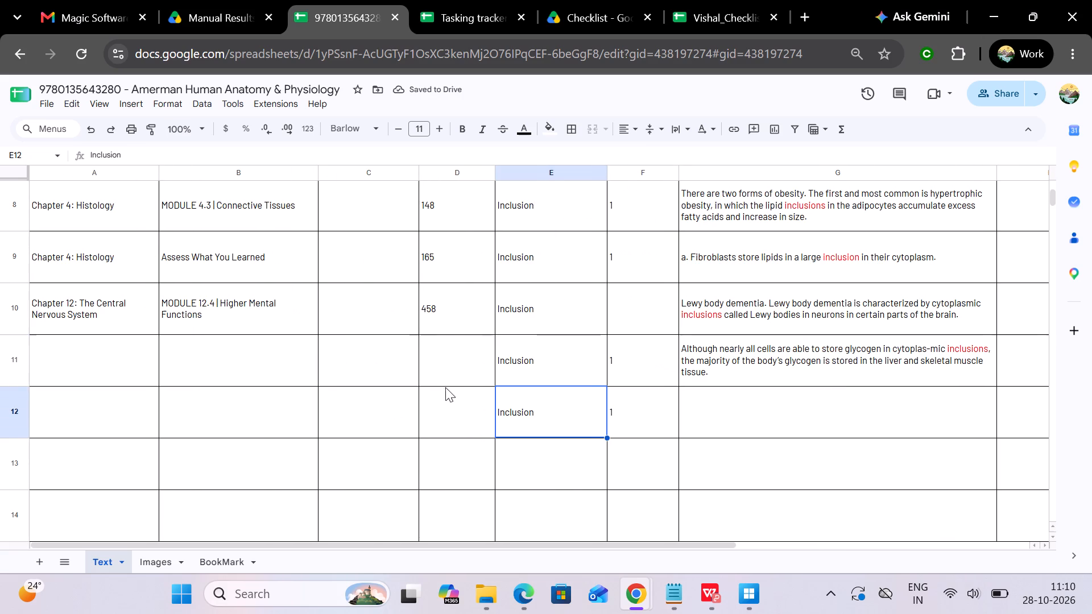
# Copy the header "Chapter 23 | Metabolism and Nutrition" from the PDF page and enter page number 936 in D11.
pyautogui.click(444, 377)
pyautogui.hotkey('alt', 'Tab')
pyautogui.scroll(1, 444, 377)
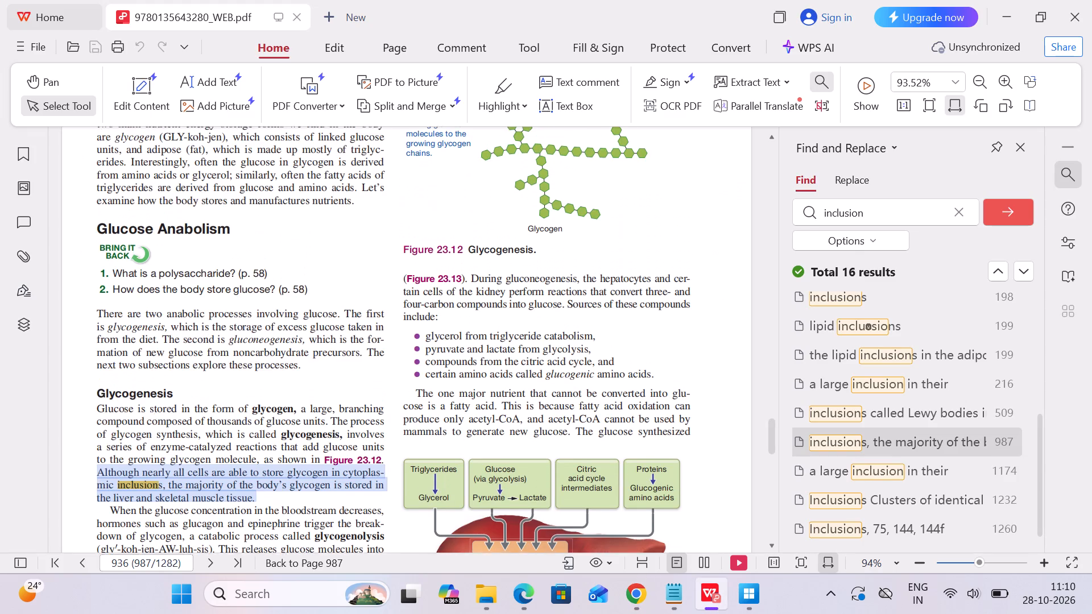
pyautogui.scroll(1, 444, 377)
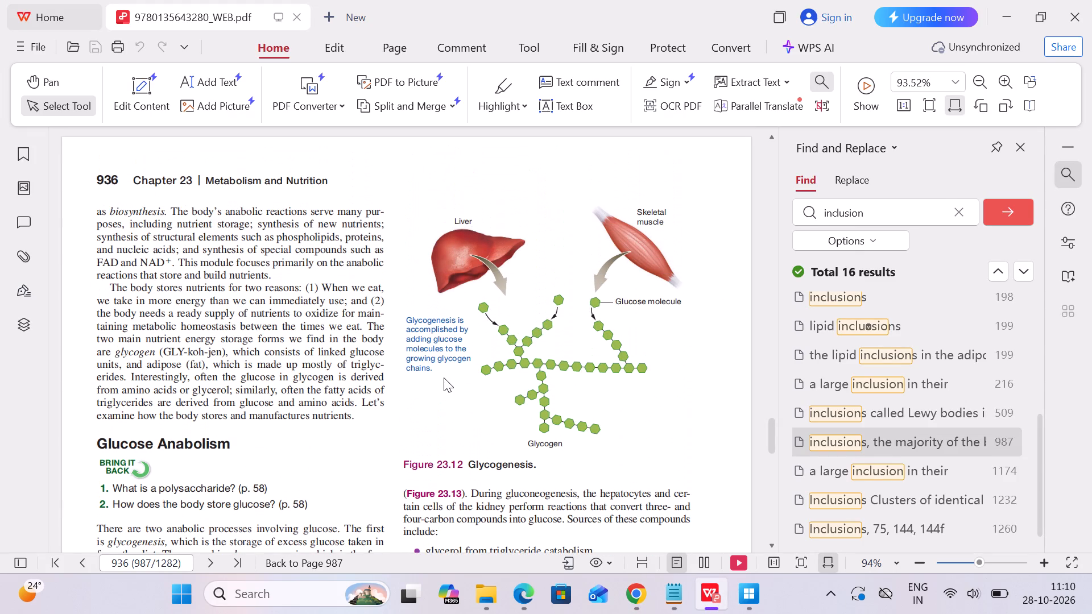
pyautogui.scroll(1, 444, 377)
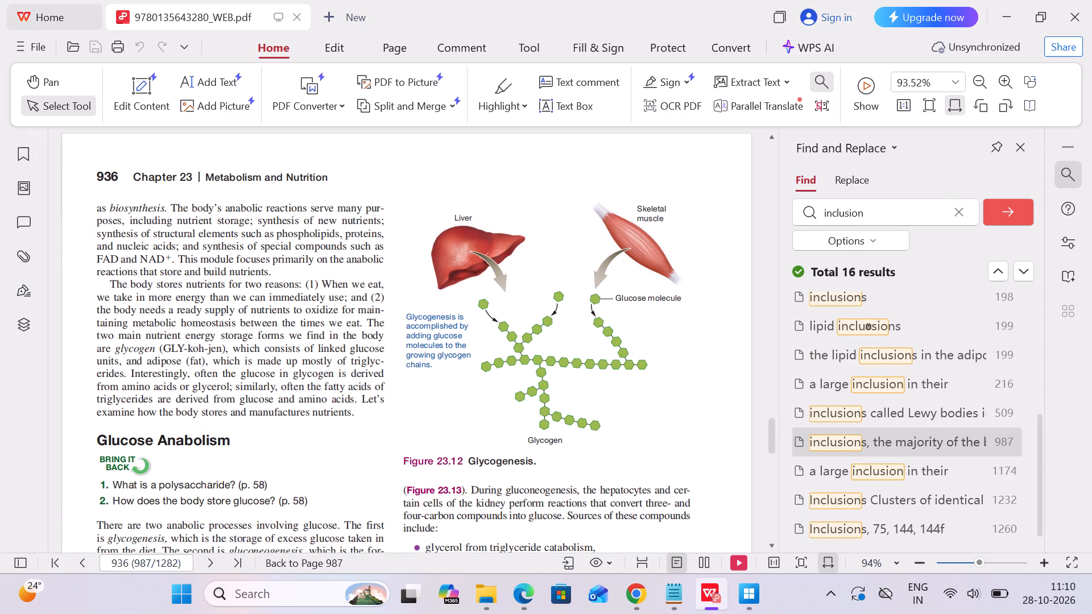
pyautogui.moveTo(135, 178); pyautogui.dragTo(341, 183)
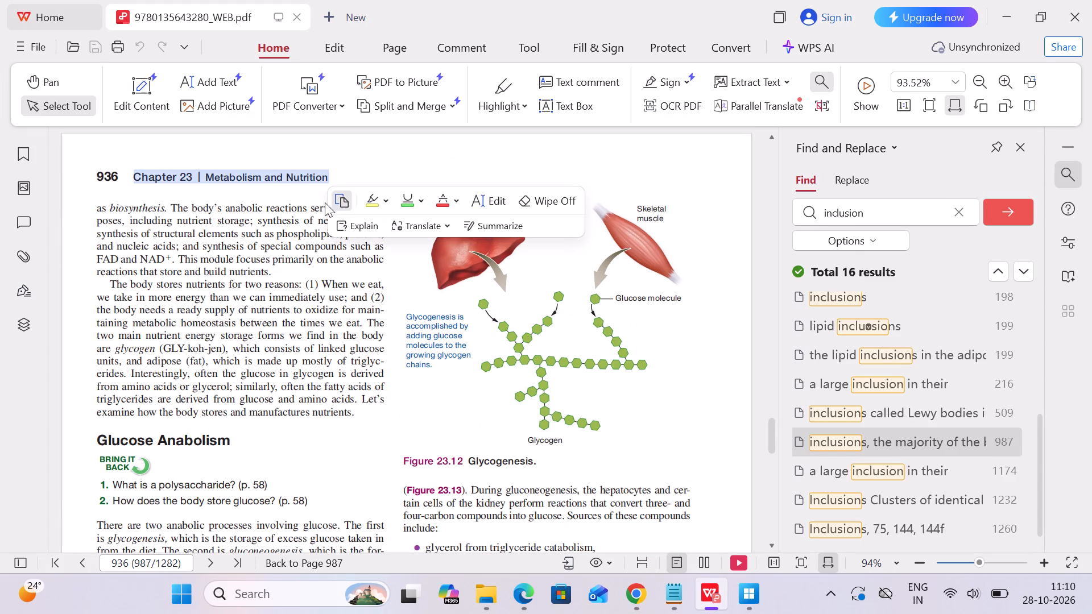
pyautogui.click(334, 198)
pyautogui.hotkey('alt', 'Tab')
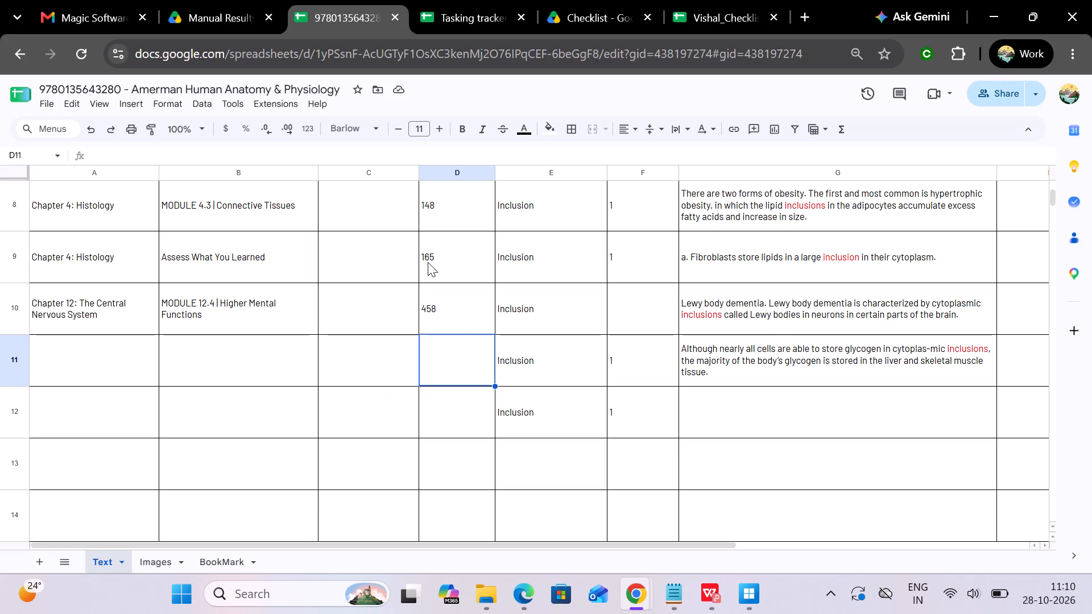
pyautogui.press('9')
pyautogui.write('36')
# Enter the chapter title in A11 as "Chapter 23: Metabolism and Nutrition", replacing the copied header's vertical bar with a colon.
pyautogui.doubleClick(106, 360)
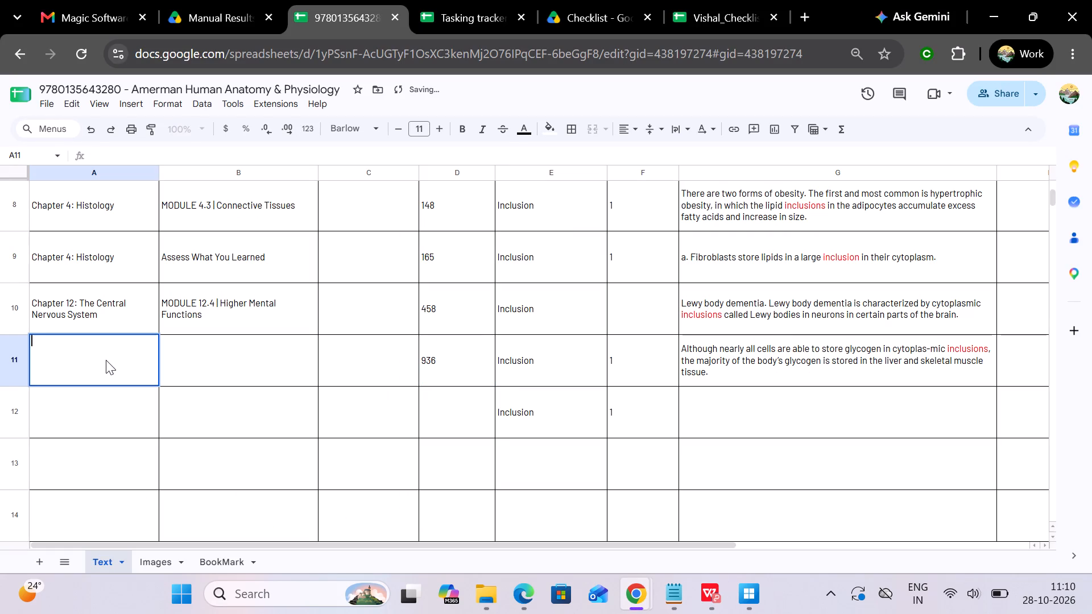
pyautogui.hotkey('ctrl', 'v')
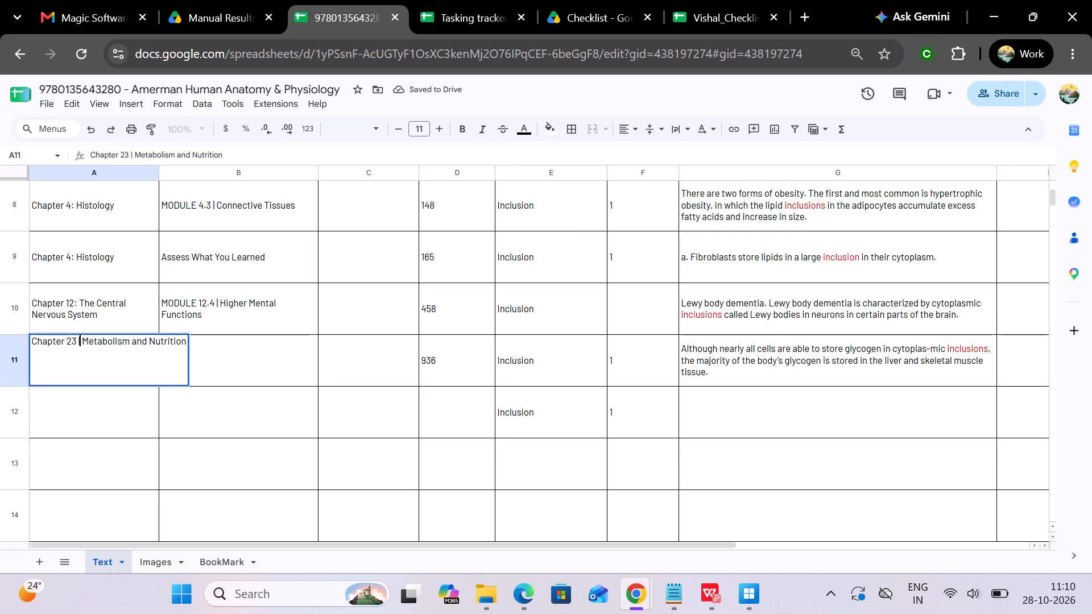
pyautogui.click(80, 341)
pyautogui.press('Right')
pyautogui.press('Left')
pyautogui.press('BackSpace')
pyautogui.press('BackSpace')
pyautogui.hotkey('shift', ':')
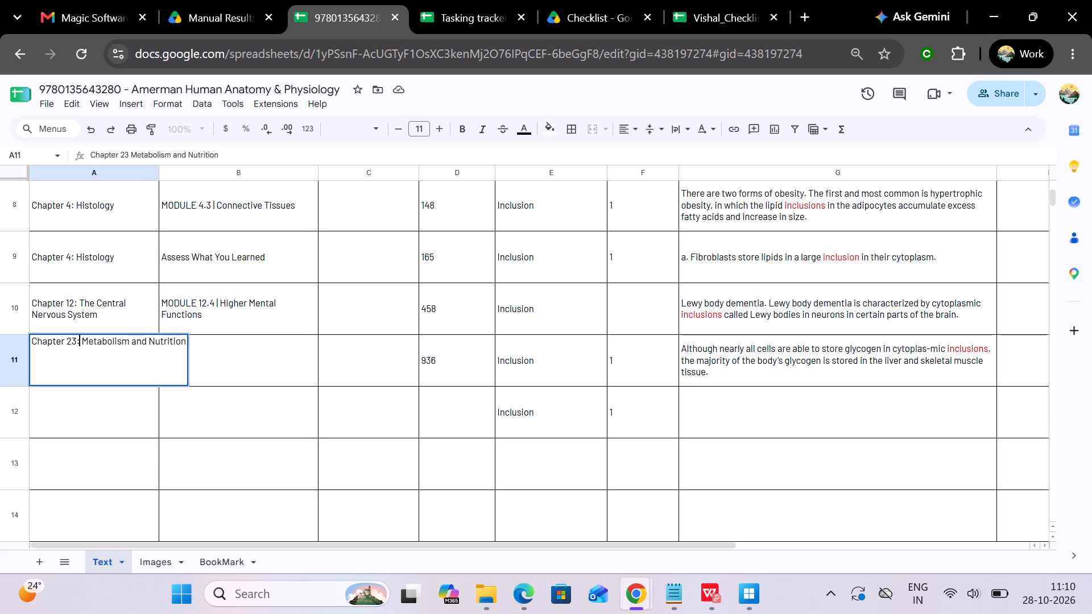
# Find the module heading for the page 936 occurrence in the PDF and copy "MODULE 23.4 | Anabolic Pathways" from the page 937 header.
pyautogui.click(250, 364)
pyautogui.hotkey('alt', 'Tab')
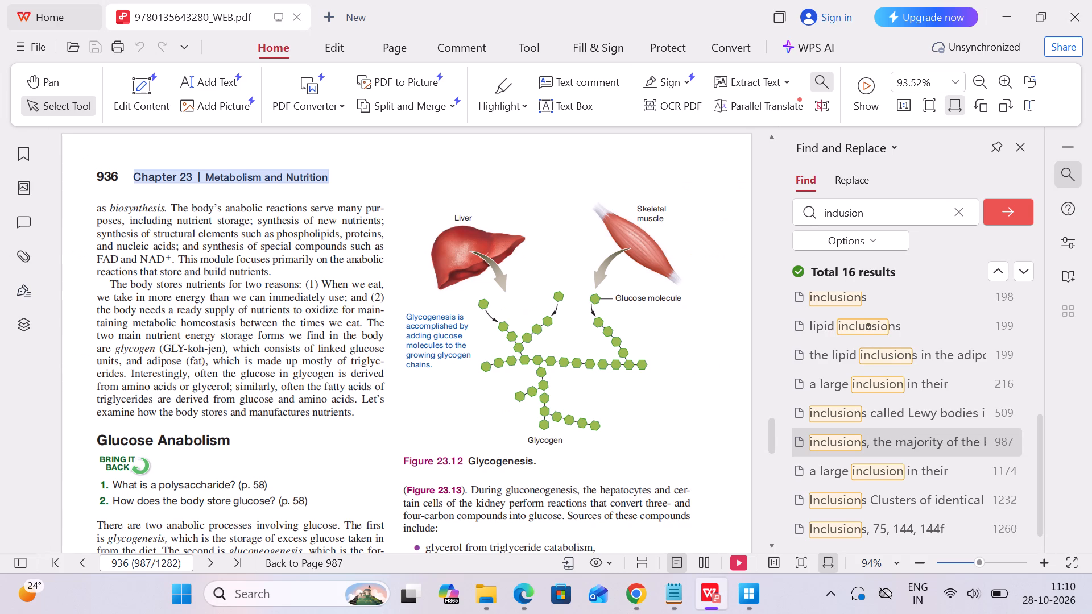
pyautogui.scroll(2, 453, 322)
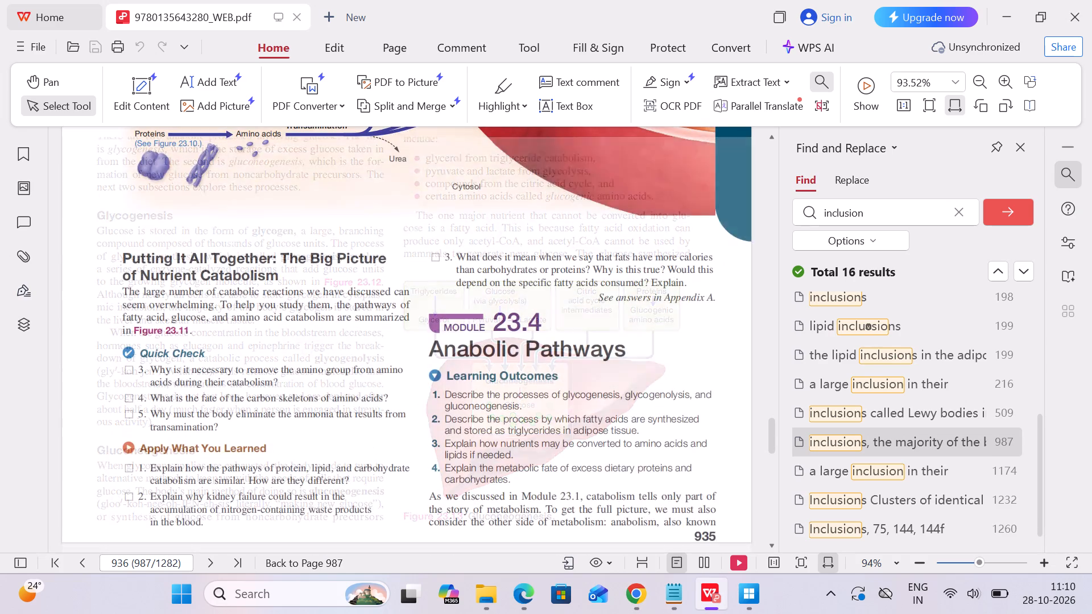
pyautogui.scroll(1, 453, 322)
pyautogui.scroll(-1, 453, 322)
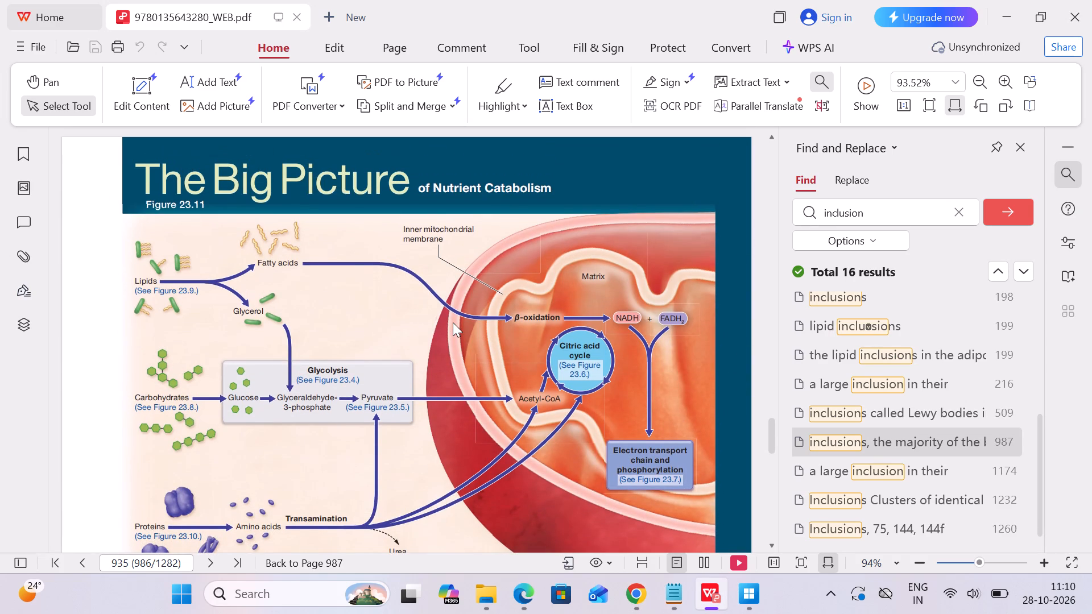
pyautogui.scroll(-2, 453, 322)
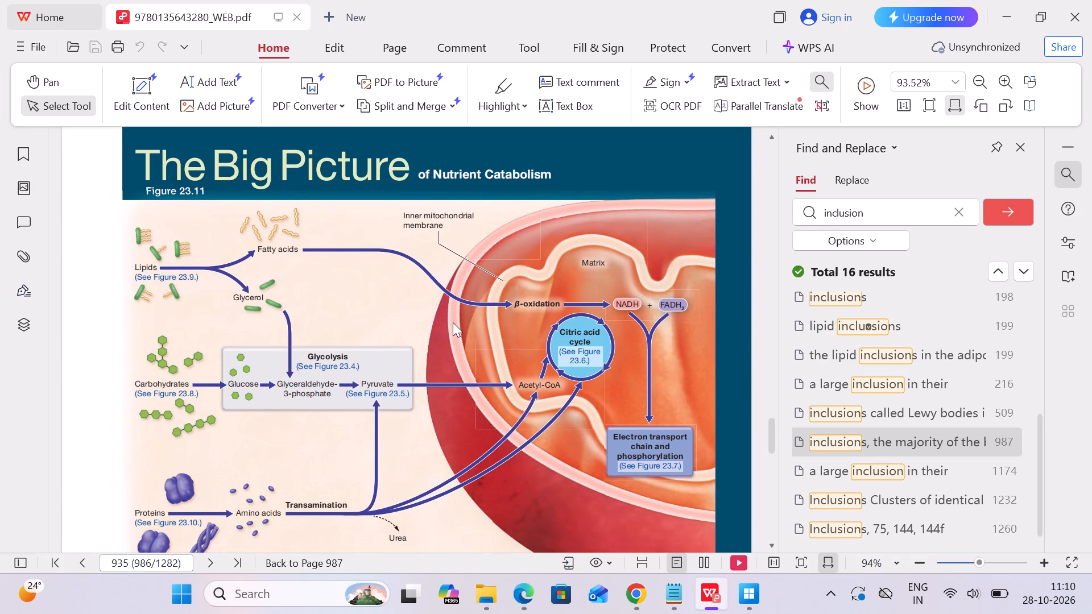
pyautogui.scroll(-1, 453, 322)
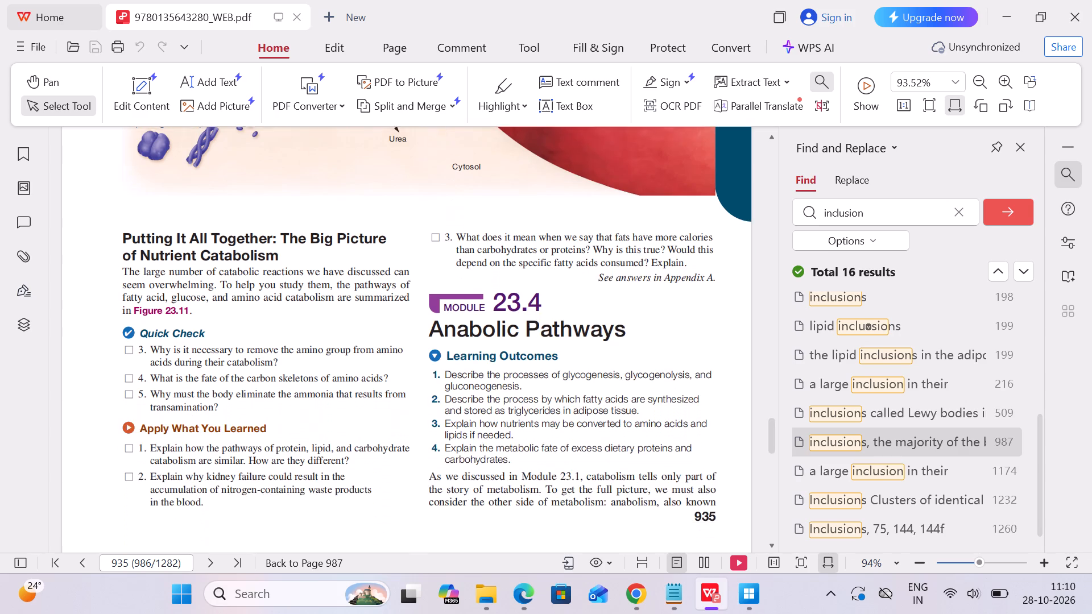
pyautogui.scroll(-2, 453, 322)
pyautogui.scroll(1, 453, 322)
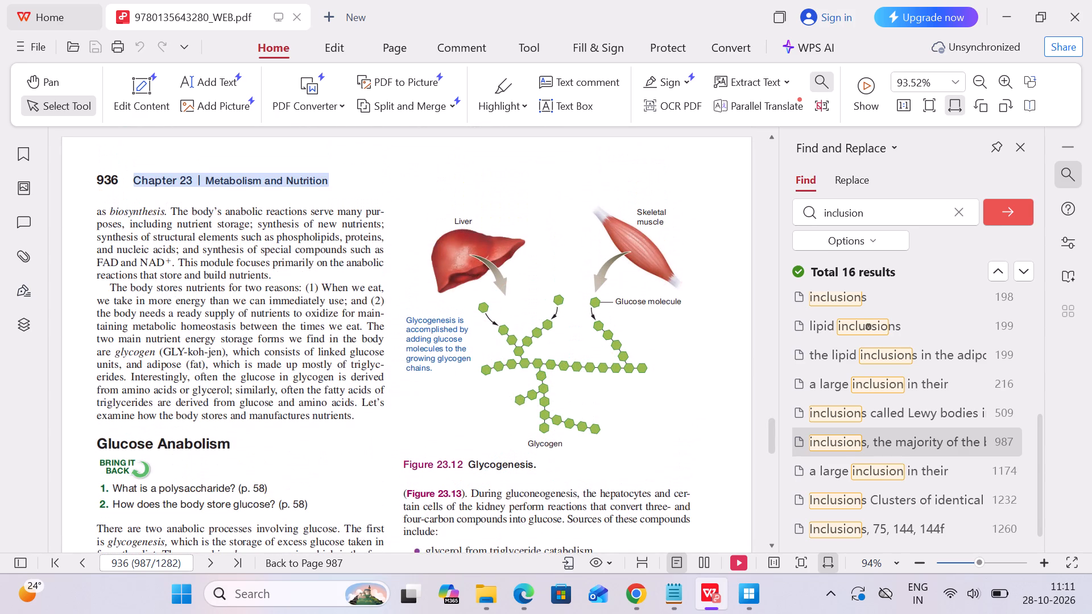
pyautogui.scroll(-1, 453, 322)
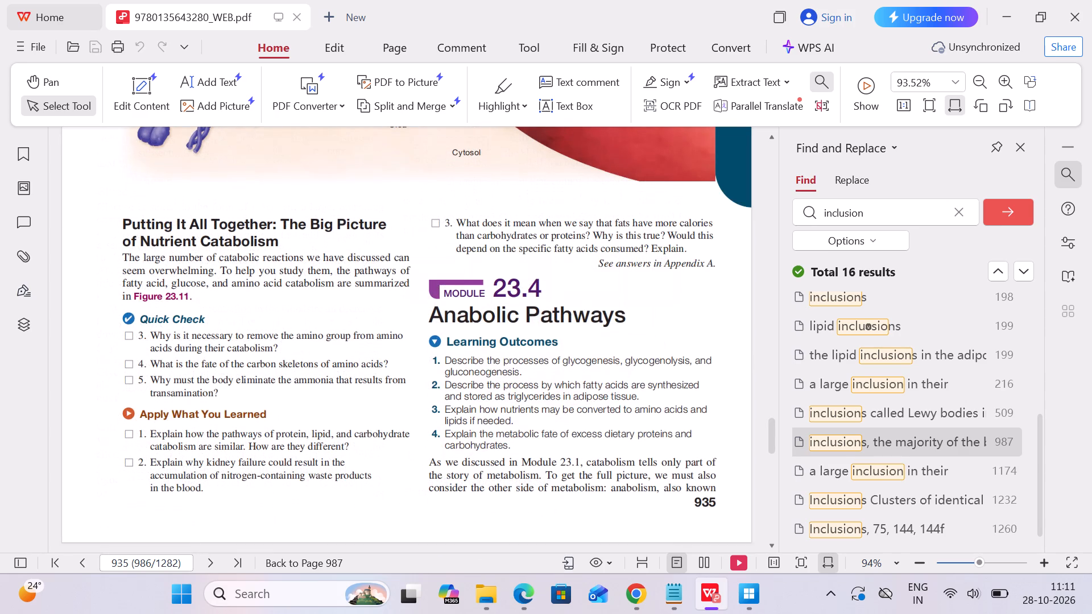
pyautogui.scroll(-2, 453, 322)
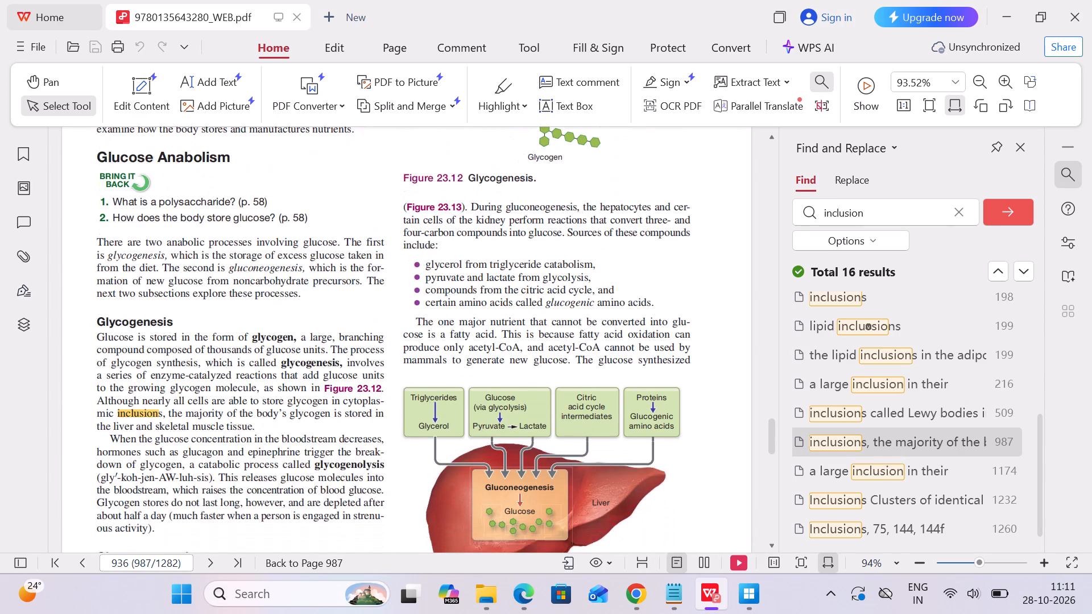
pyautogui.scroll(-2, 453, 322)
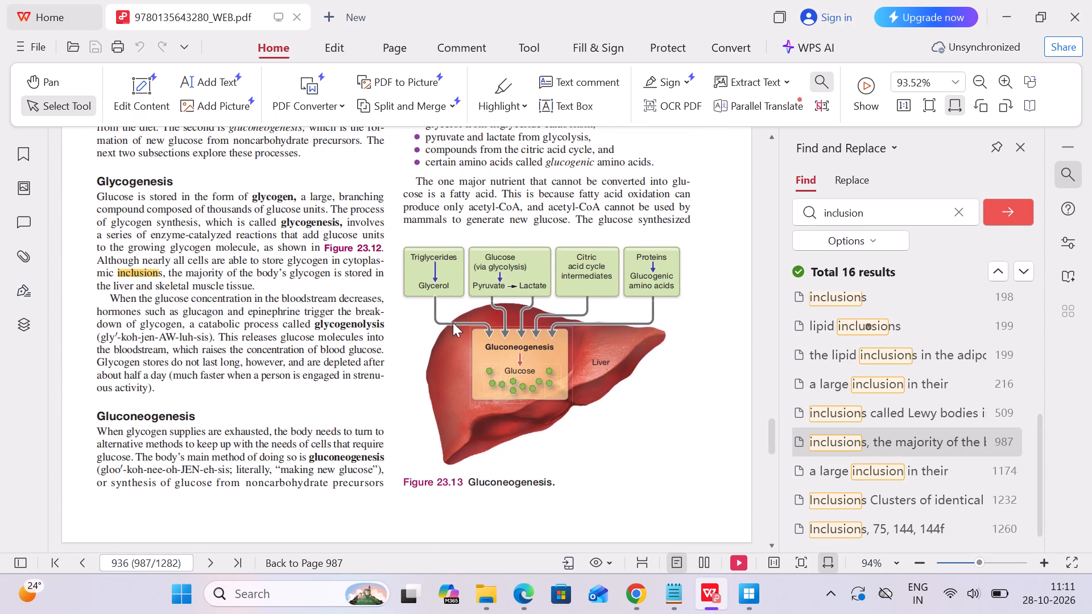
pyautogui.scroll(-1, 453, 322)
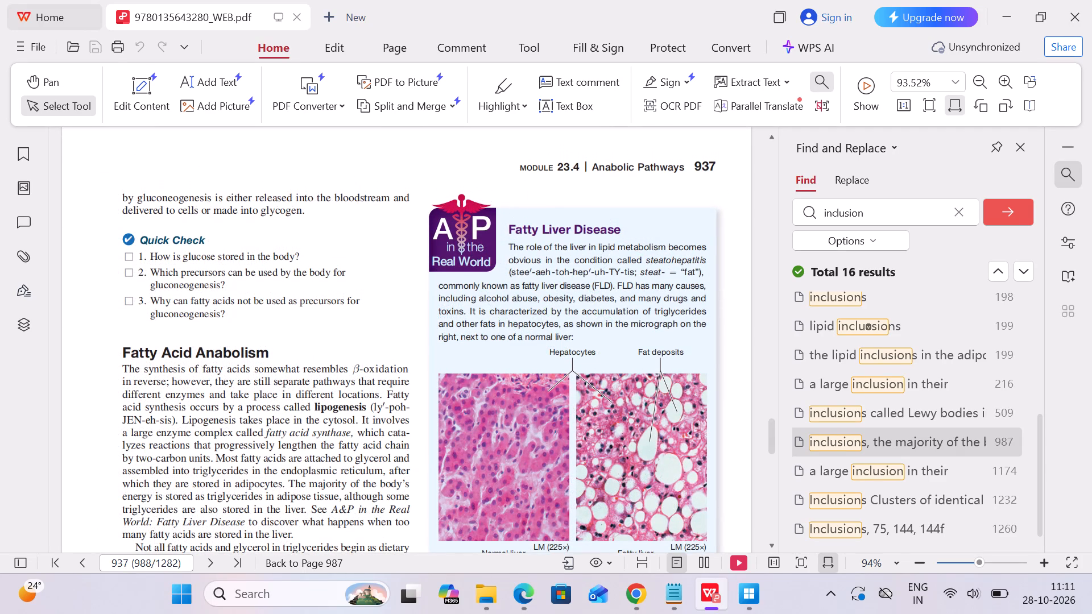
pyautogui.moveTo(520, 172); pyautogui.dragTo(681, 169)
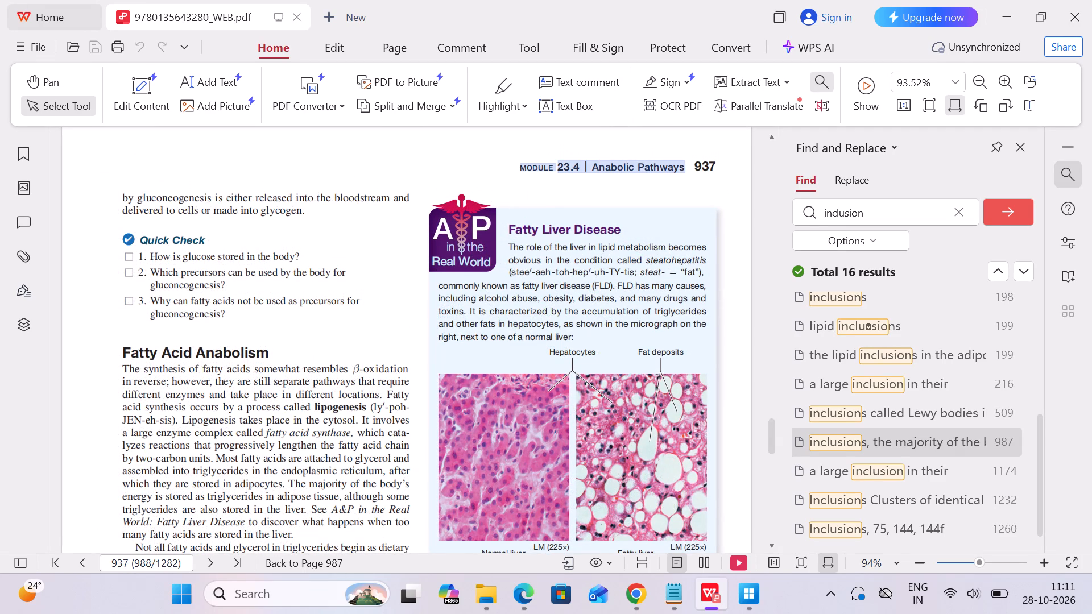
pyautogui.moveTo(681, 169); pyautogui.dragTo(684, 169)
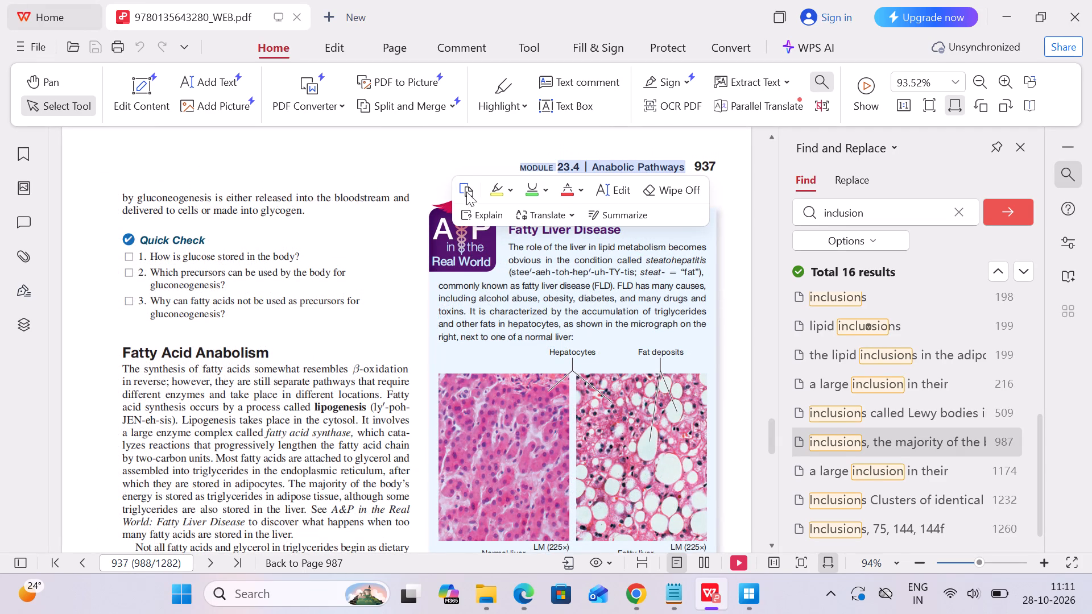
pyautogui.click(464, 189)
# Paste the page title "MODULE 23.4 | Anabolic Pathways" into B11 of the spreadsheet's Text sheet.
pyautogui.scroll(2, 470, 235)
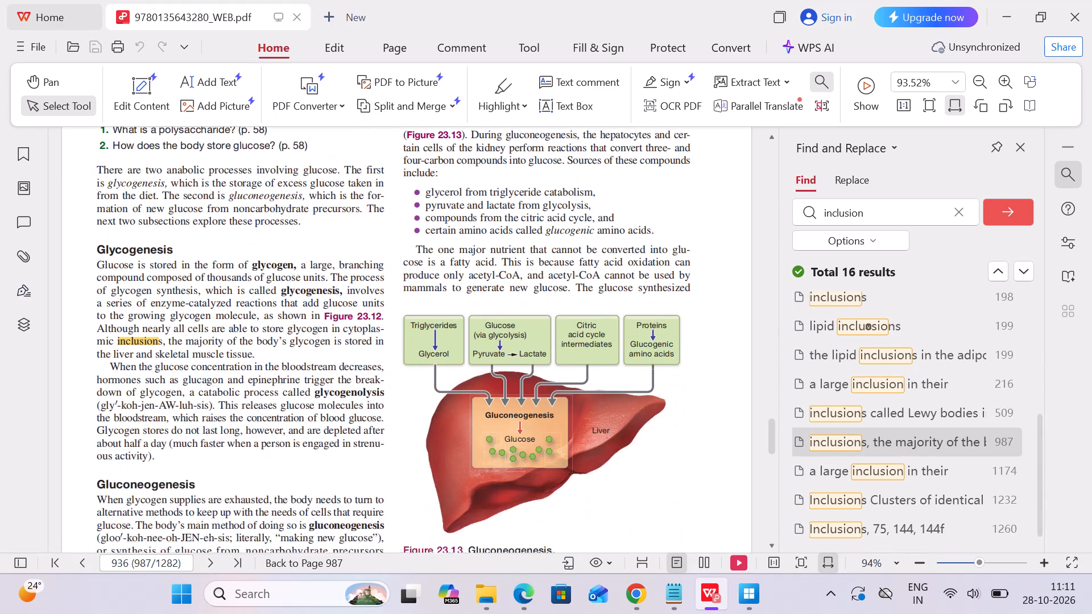
pyautogui.scroll(1, 470, 235)
pyautogui.hotkey('alt', 'Tab')
pyautogui.doubleClick(258, 347)
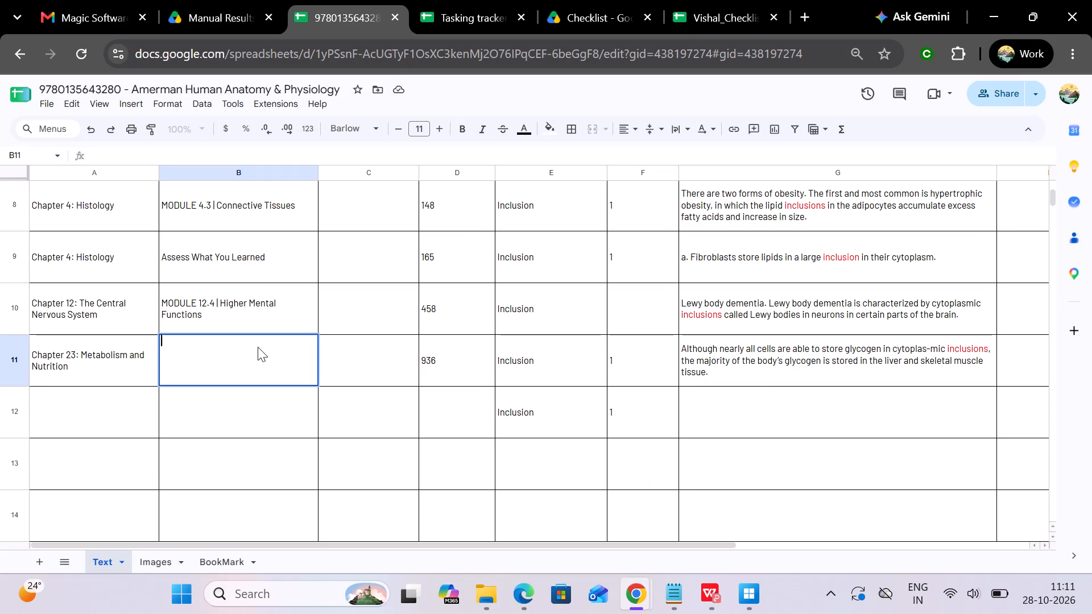
pyautogui.hotkey('ctrl', 'v')
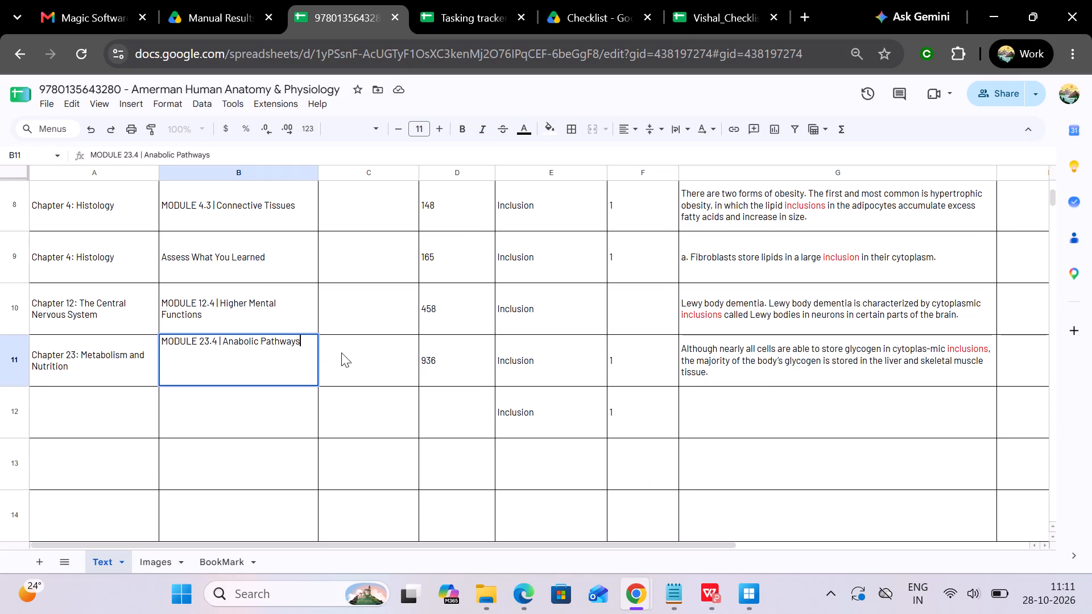
pyautogui.click(341, 352)
# Copy the "Yes" from K9 into K10 and K11.
pyautogui.hscroll(-3, 341, 352)
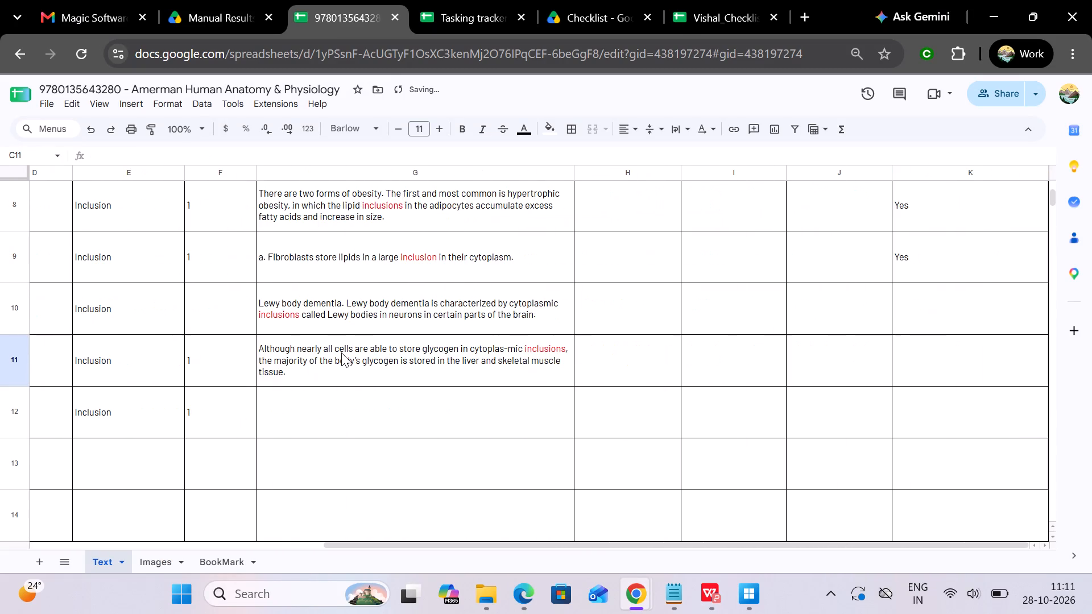
pyautogui.hscroll(-1, 341, 352)
pyautogui.click(930, 260)
pyautogui.hotkey('ctrl', 'c')
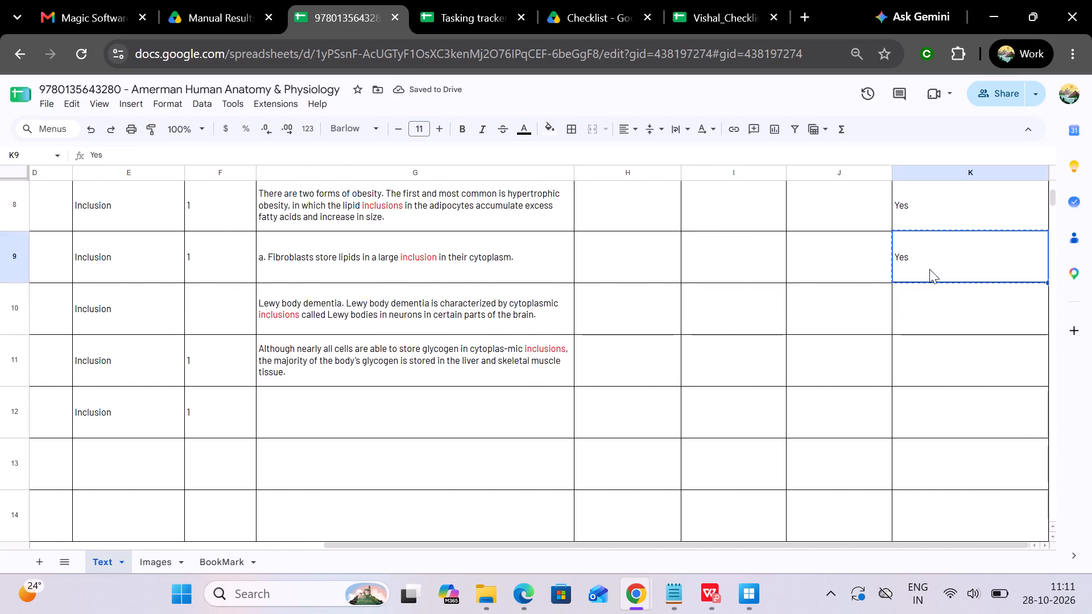
pyautogui.moveTo(909, 309); pyautogui.dragTo(908, 348)
pyautogui.hotkey('ctrl', 'v')
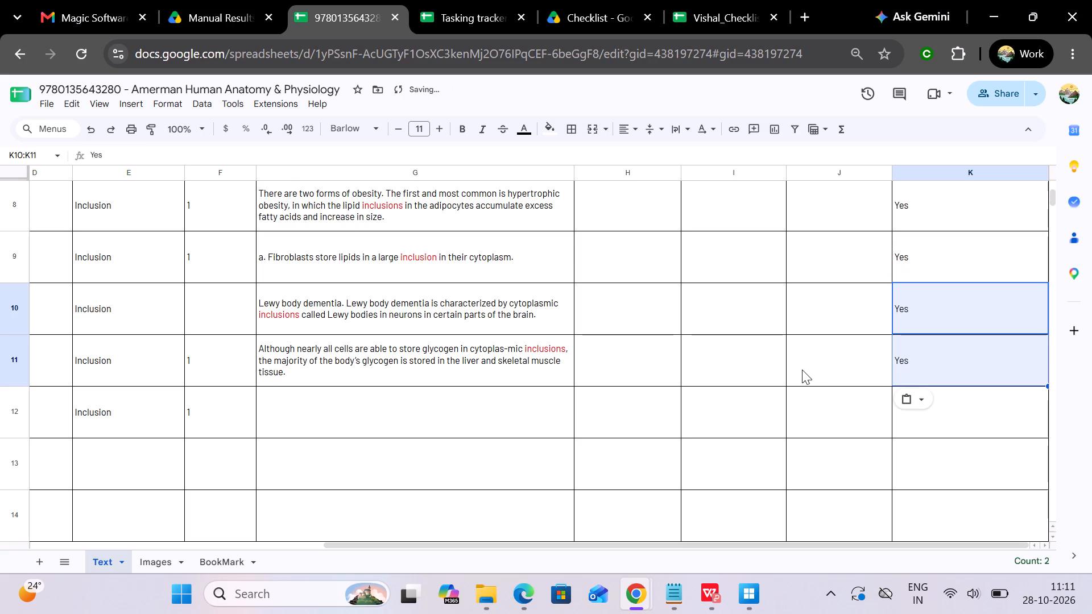
# Enter the missing instance count 1 in F10 for the Chapter 12 row.
pyautogui.hscroll(4, 802, 370)
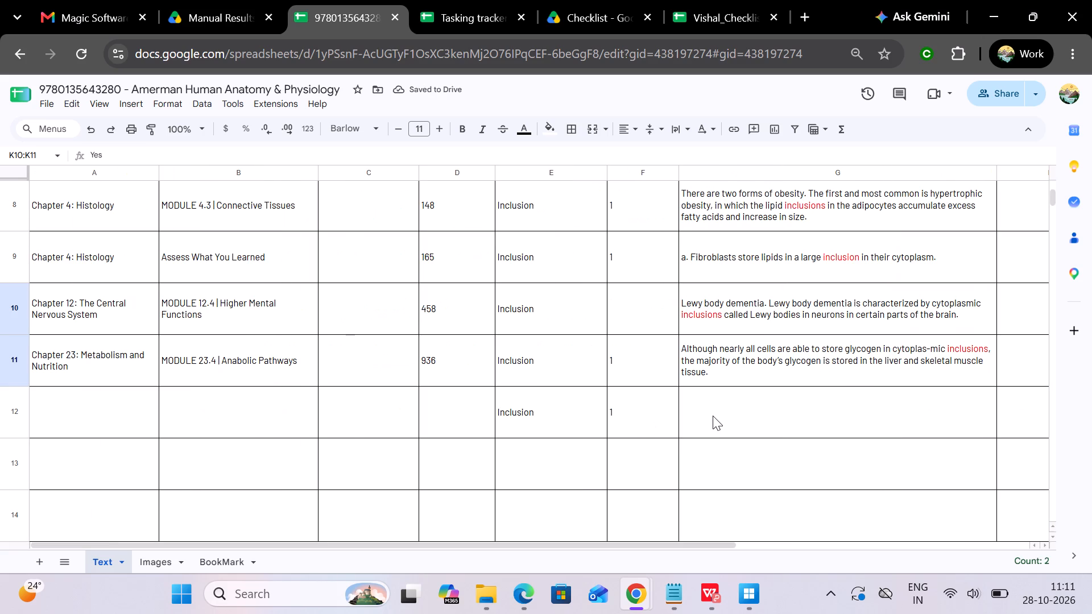
pyautogui.click(713, 416)
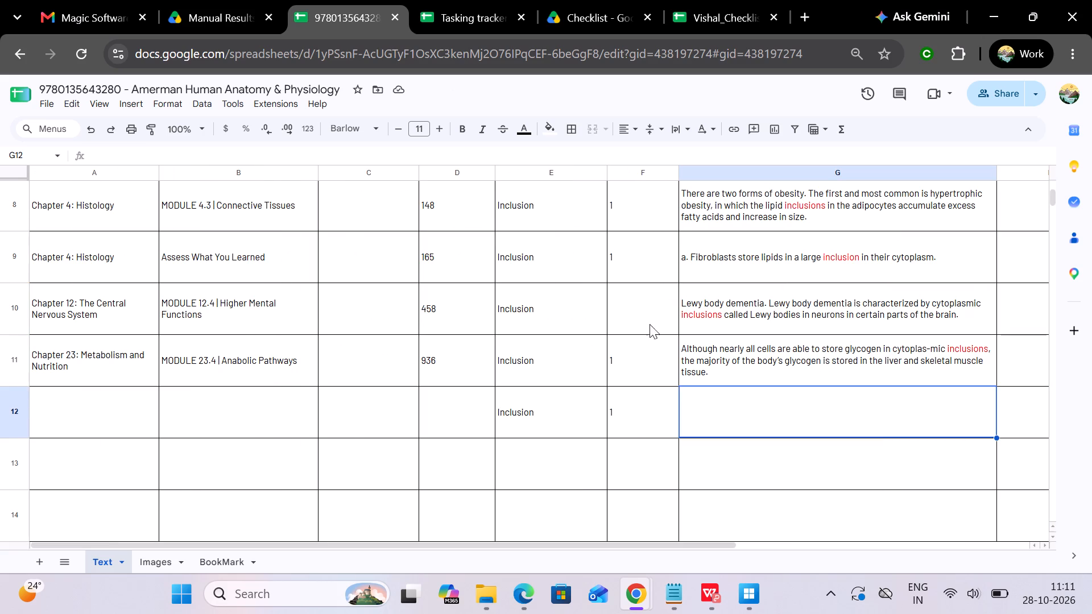
pyautogui.click(616, 278)
pyautogui.click(614, 317)
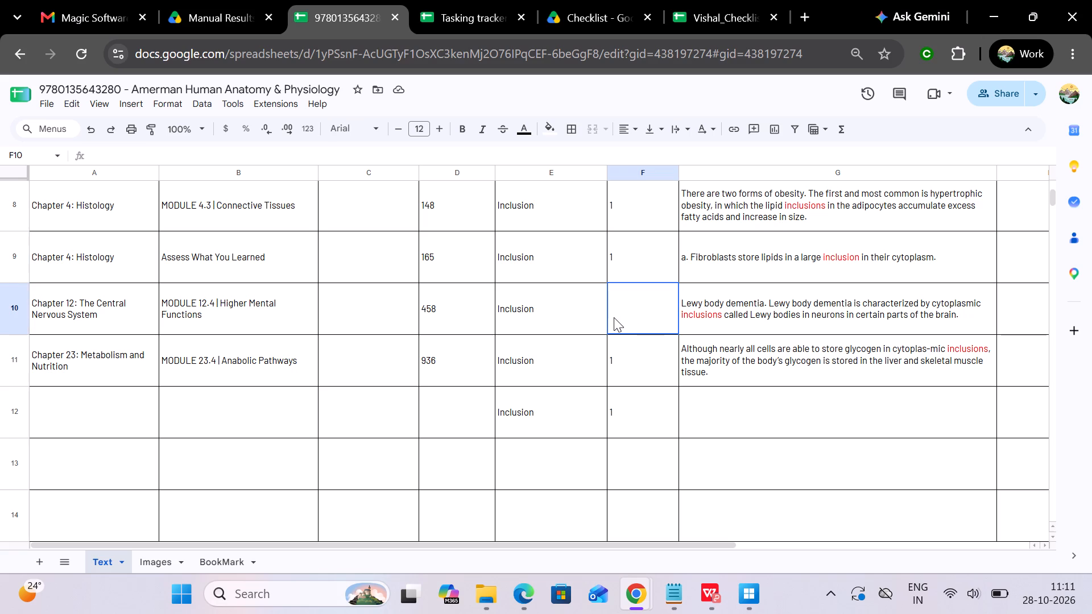
pyautogui.press('1')
pyautogui.click(643, 365)
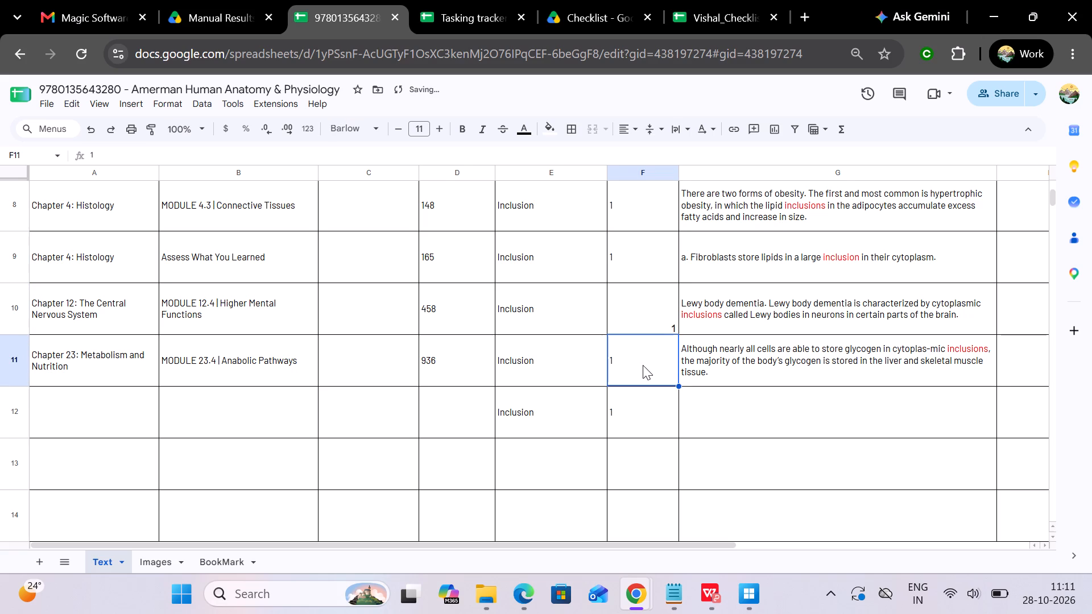
pyautogui.click(621, 315)
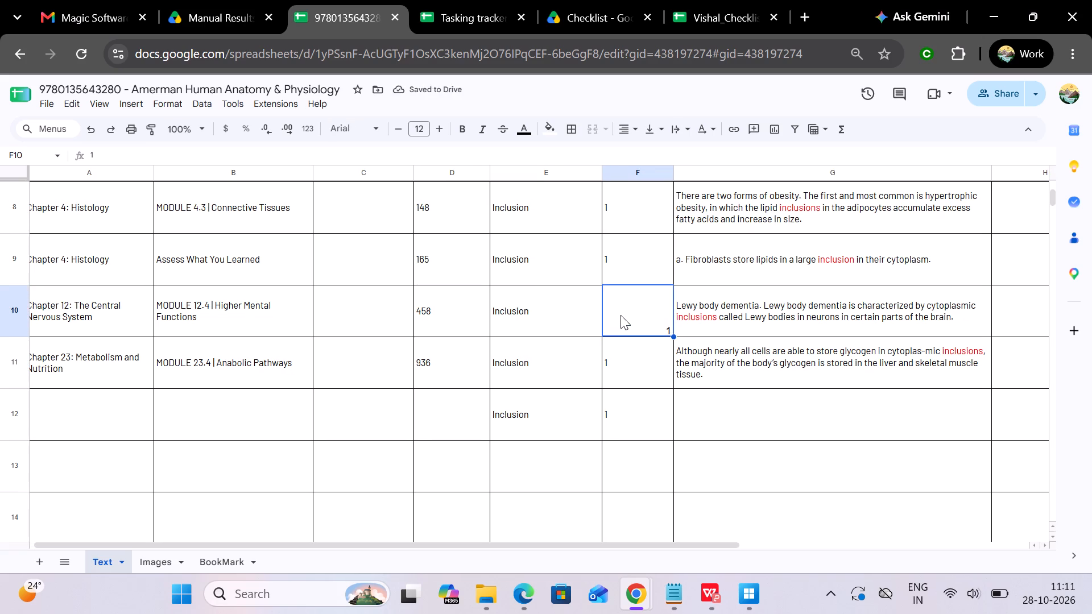
pyautogui.press('BackSpace')
pyautogui.doubleClick(621, 315)
pyautogui.press('1')
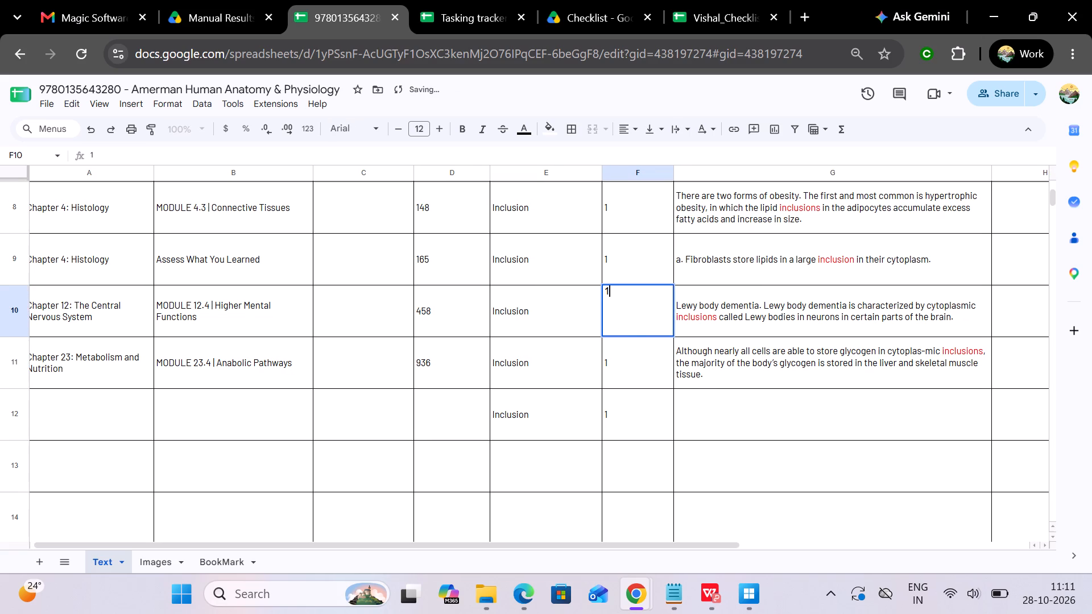
pyautogui.click(619, 338)
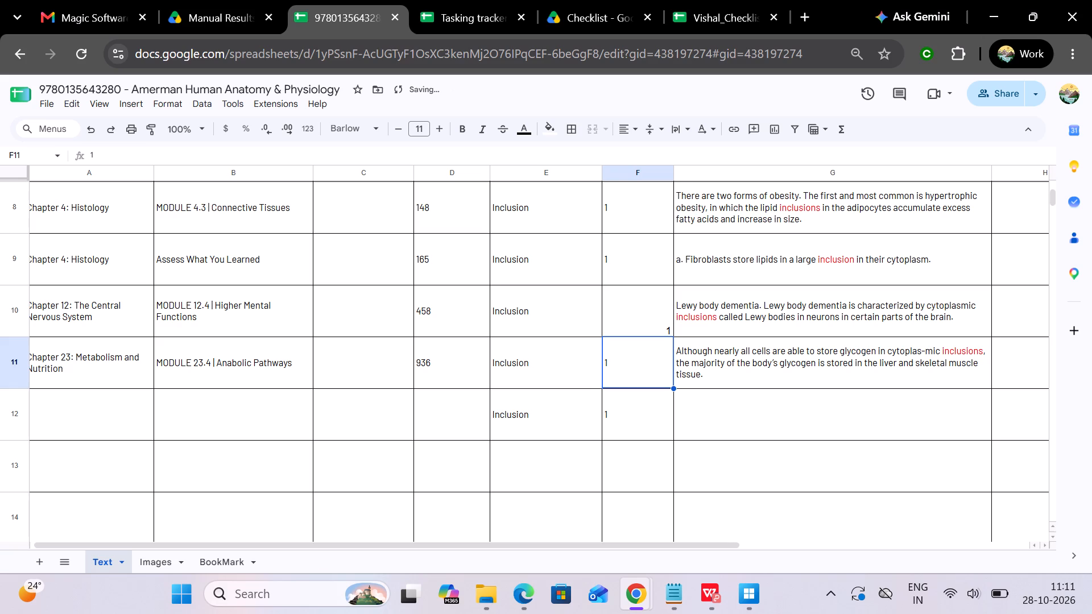
# Apply the cell formatting of E10 to the instance count in F10 with Paint format.
pyautogui.click(549, 317)
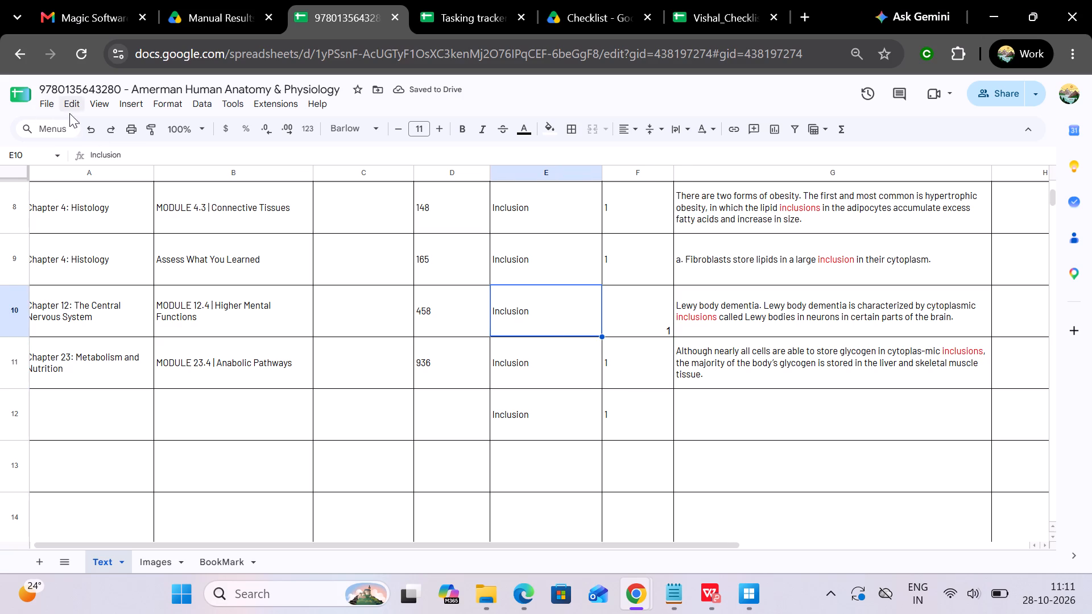
pyautogui.click(148, 132)
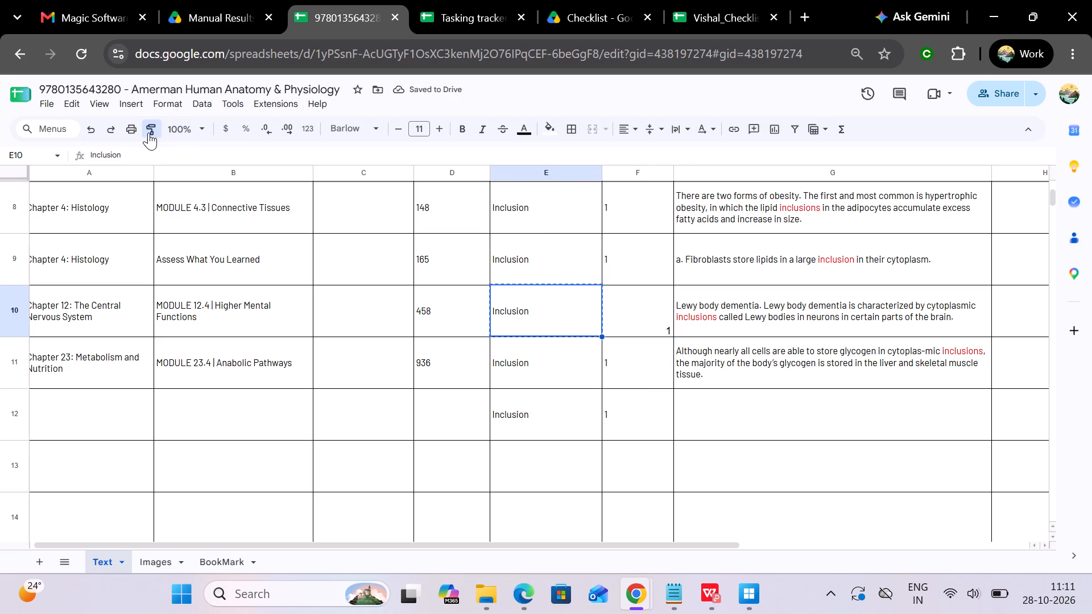
pyautogui.click(614, 314)
pyautogui.click(639, 418)
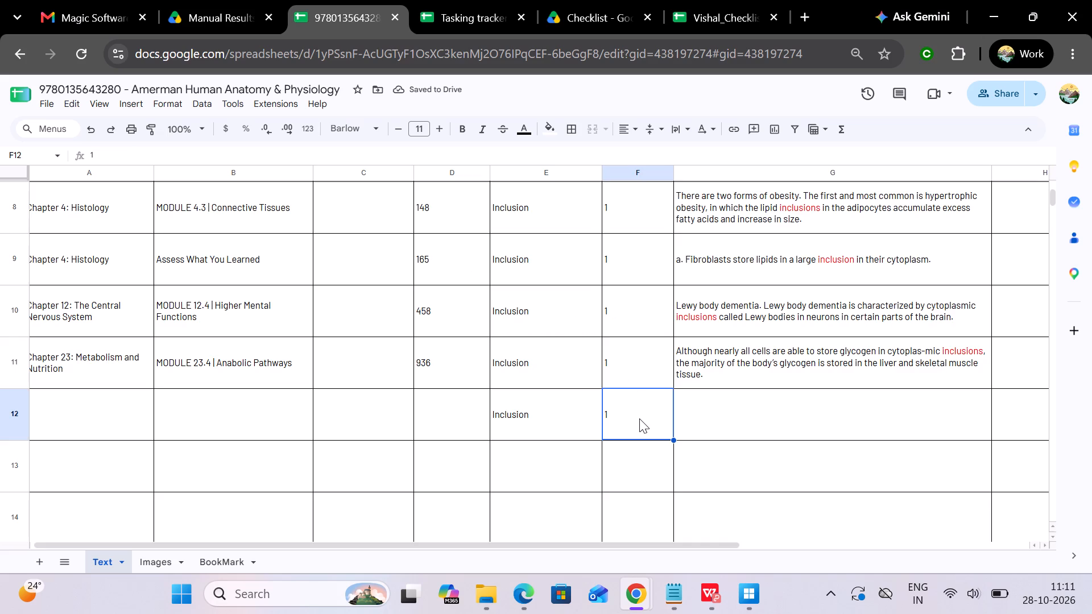
# In the PDF, examine the "inclusion" search result on Appendix page A-7 and recheck the one on page 936.
pyautogui.scroll(-1, 639, 418)
pyautogui.hscroll(1, 639, 418)
pyautogui.hotkey('alt', 'Tab')
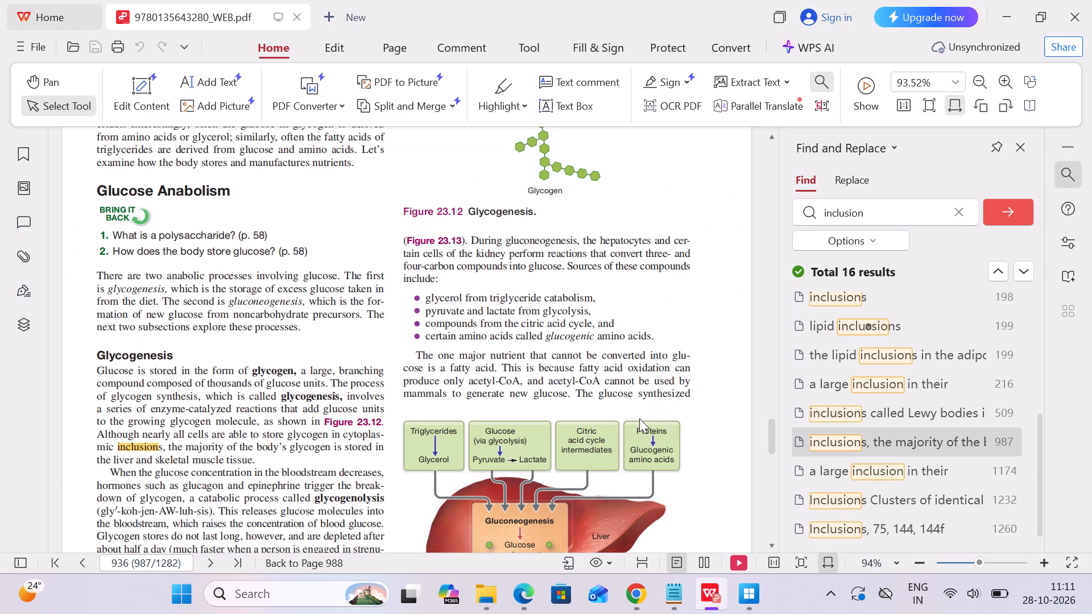
pyautogui.scroll(-1, 874, 441)
pyautogui.click(833, 442)
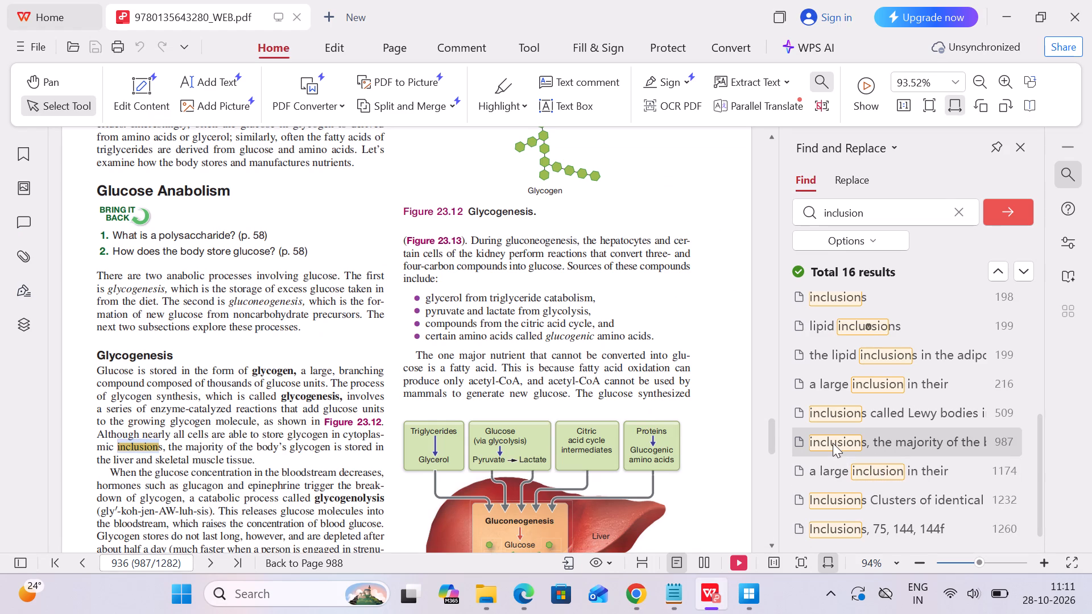
pyautogui.click(841, 467)
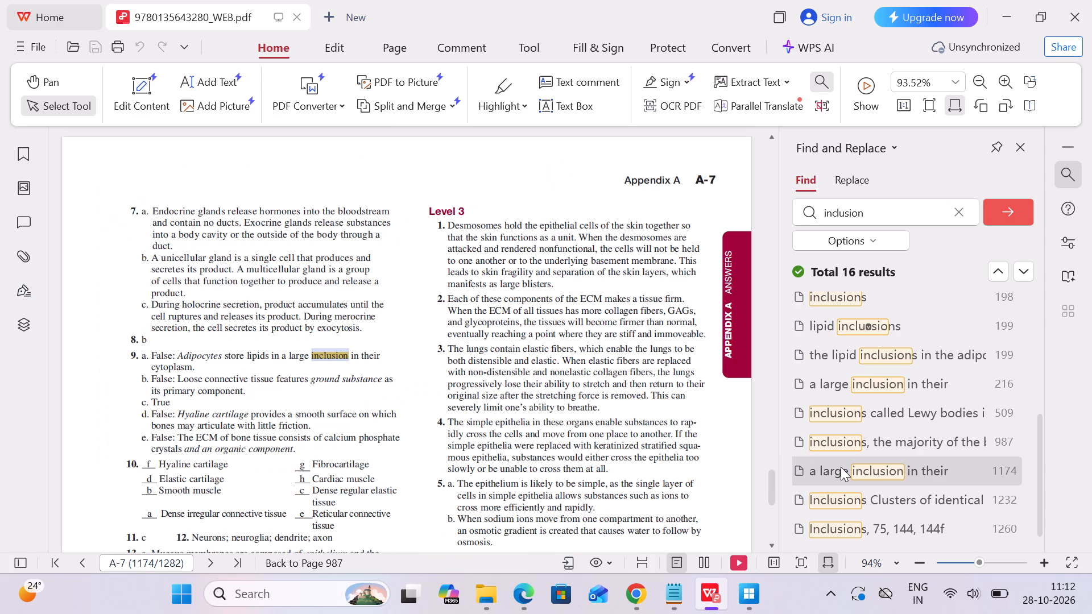
pyautogui.click(834, 455)
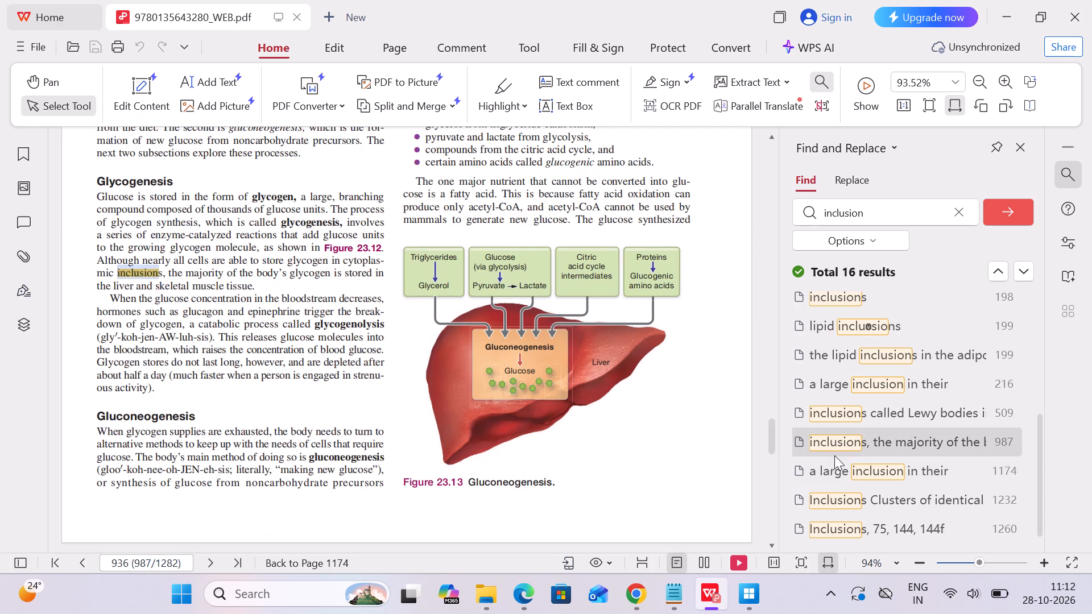
pyautogui.scroll(3, 634, 437)
pyautogui.scroll(-1, 634, 437)
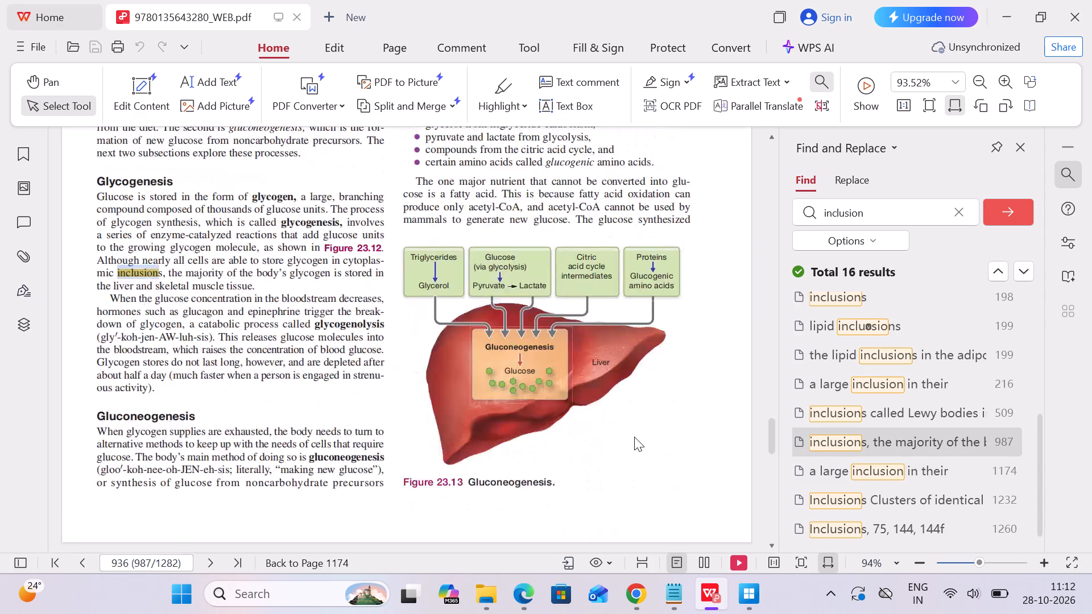
pyautogui.scroll(-1, 634, 437)
pyautogui.scroll(1, 634, 437)
pyautogui.hotkey('alt', 'Tab')
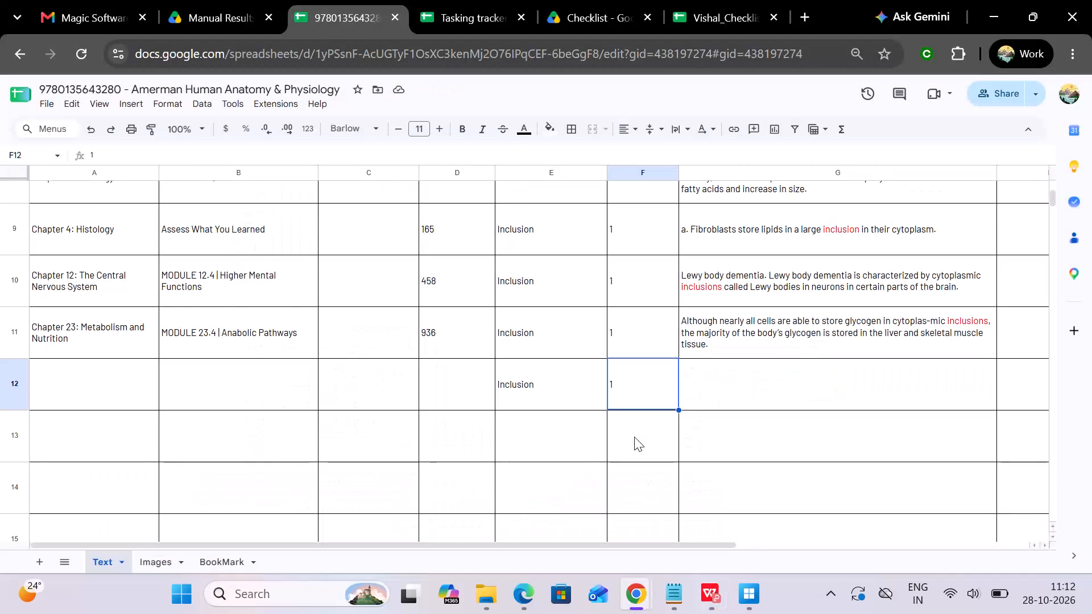
# Copy answer 9a, the "Adipocytes store lipids" sentence on PDF page A-7, into G12 of the Text sheet, prefixed with 9.
pyautogui.hotkey('alt', 'Tab')
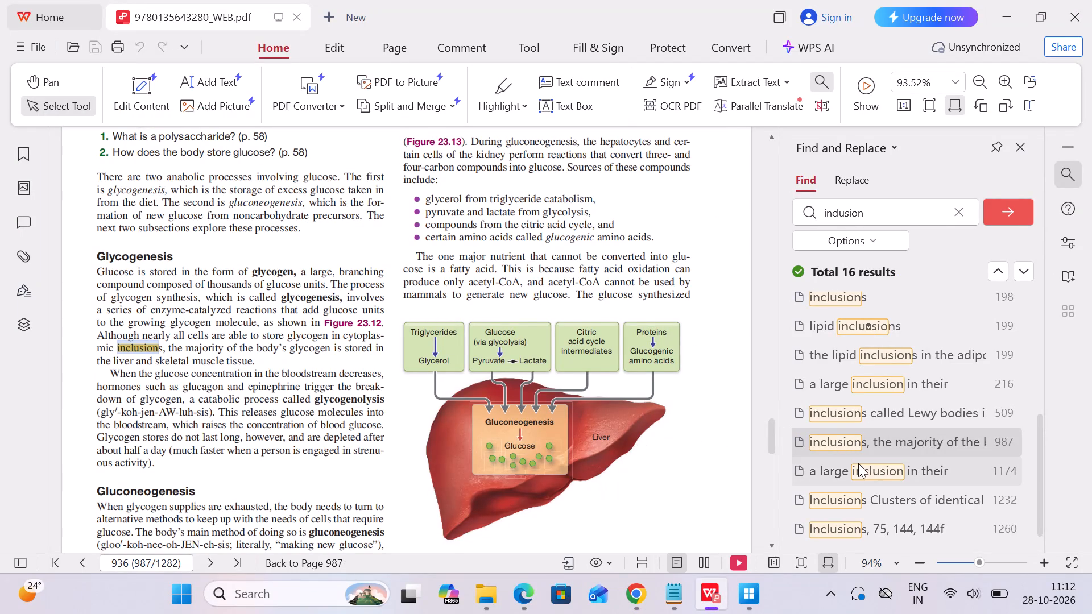
pyautogui.click(858, 463)
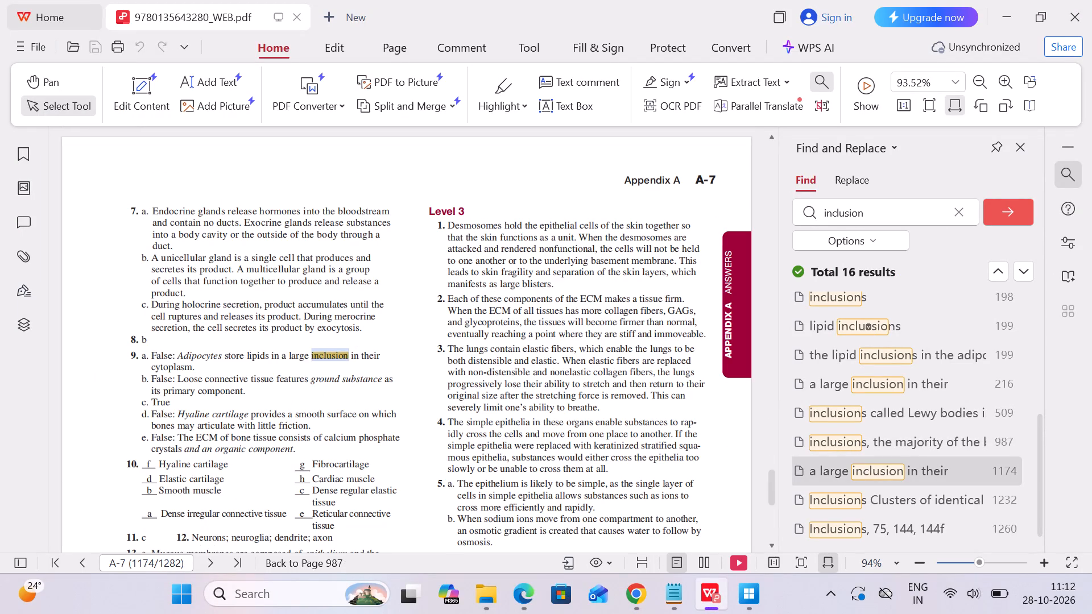
pyautogui.moveTo(141, 359); pyautogui.dragTo(190, 364)
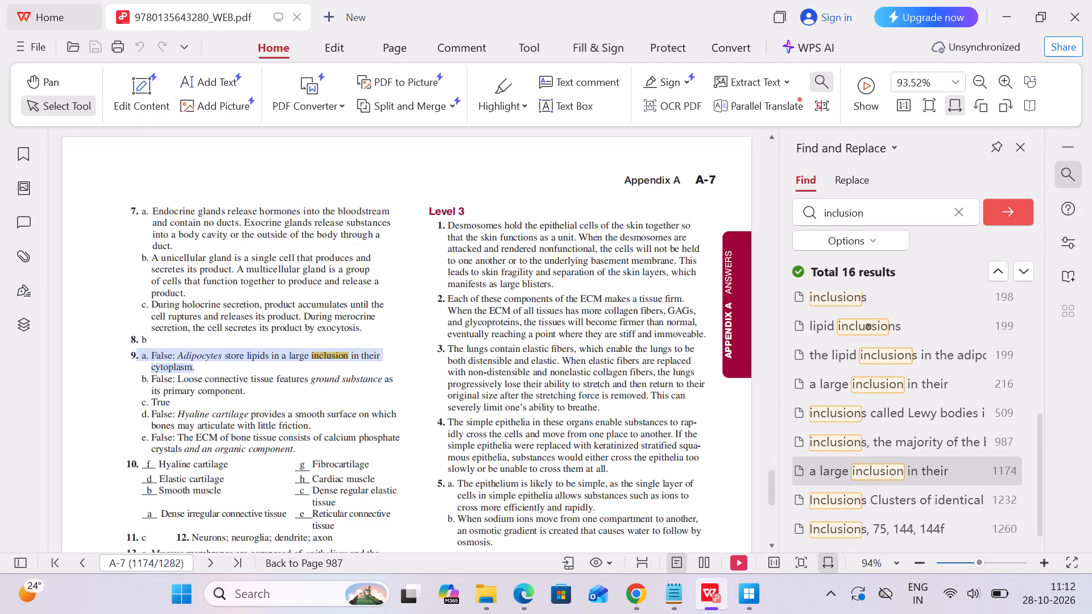
pyautogui.moveTo(190, 364); pyautogui.dragTo(198, 371)
pyautogui.moveTo(198, 371); pyautogui.dragTo(197, 371)
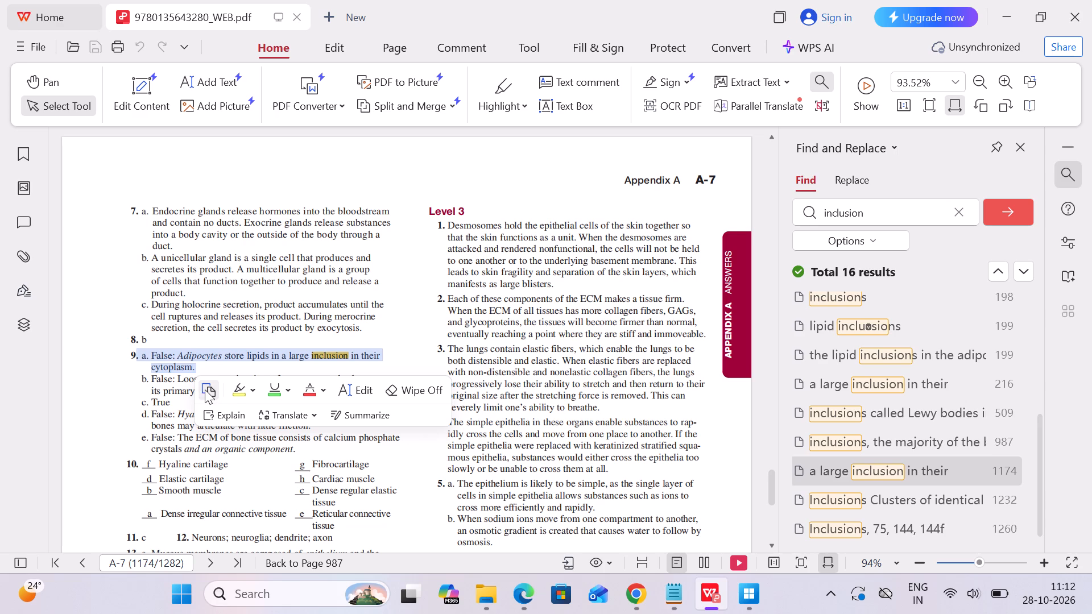
pyautogui.click(206, 393)
pyautogui.hotkey('alt', 'Tab')
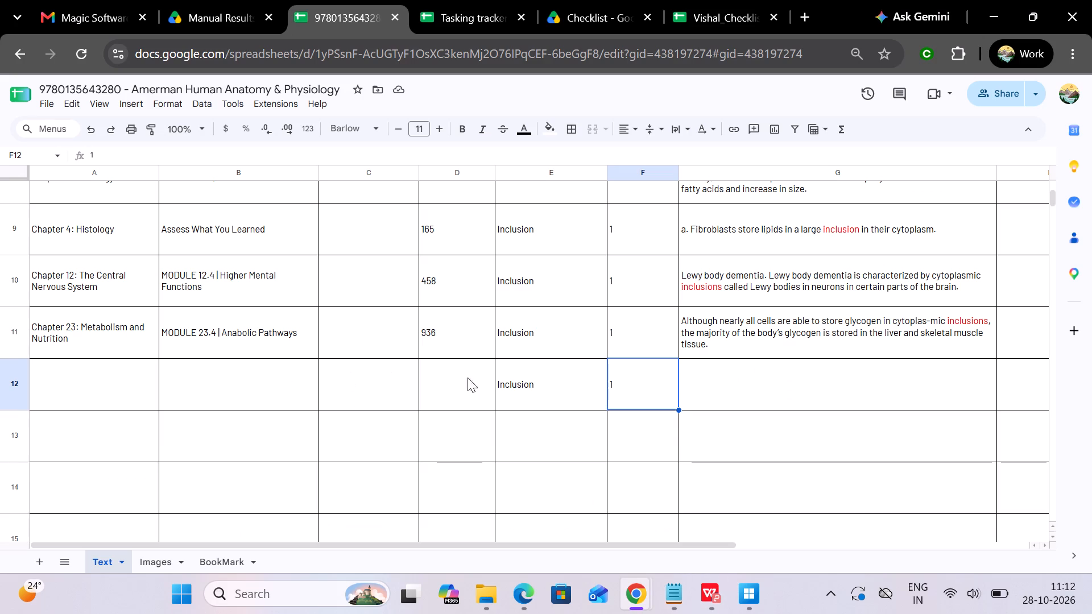
pyautogui.doubleClick(702, 380)
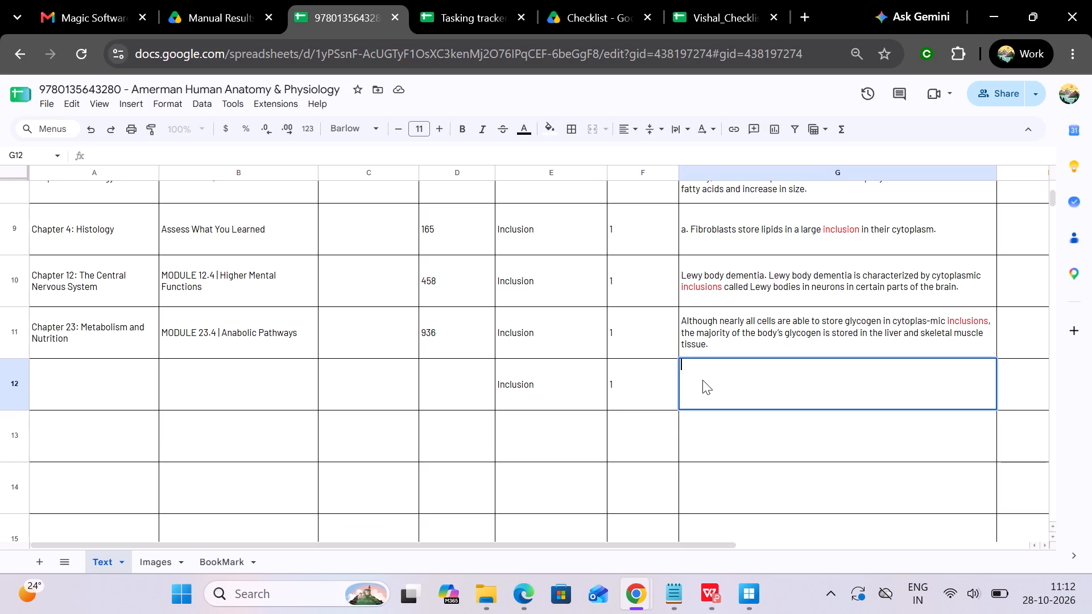
pyautogui.hotkey('ctrl', 'v')
pyautogui.click(684, 364)
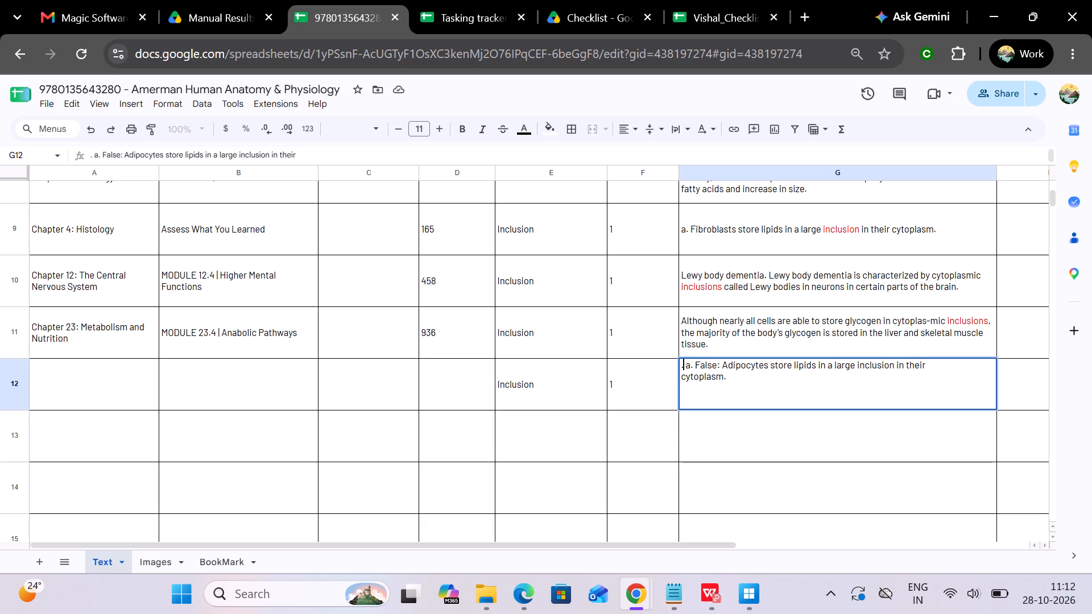
pyautogui.press('Left')
pyautogui.press('9')
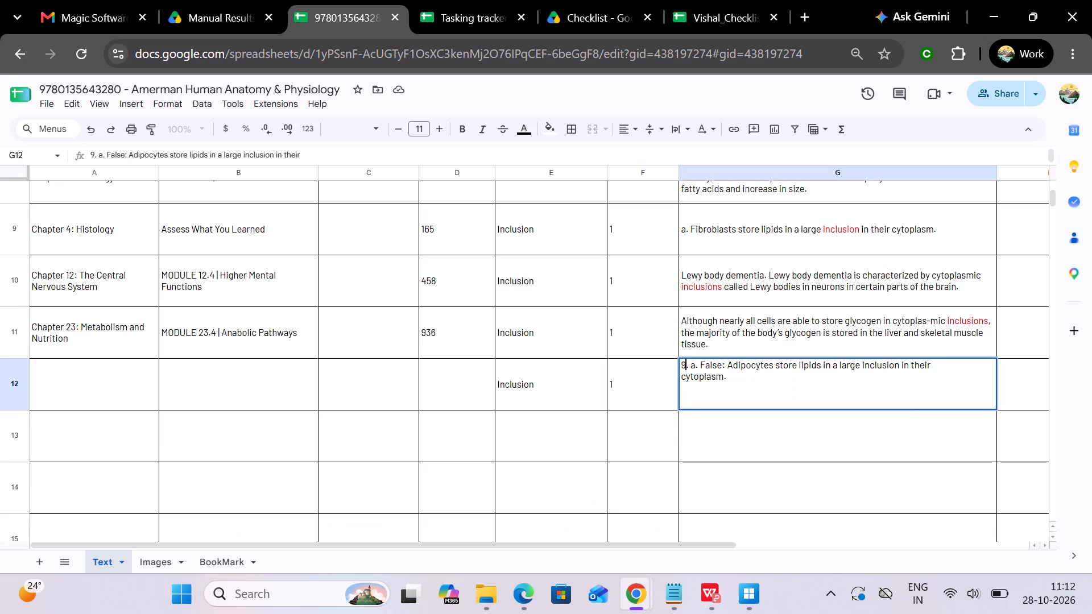
# Colour the keyword "inclusion" in the G12 sentence red.
pyautogui.doubleClick(877, 360)
pyautogui.click(522, 139)
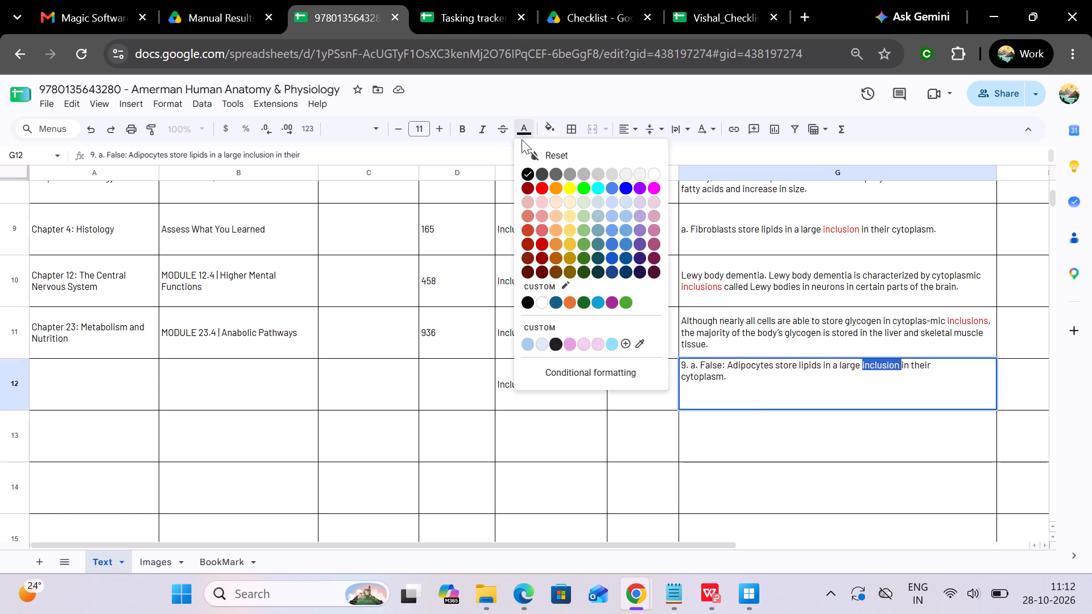
pyautogui.click(541, 189)
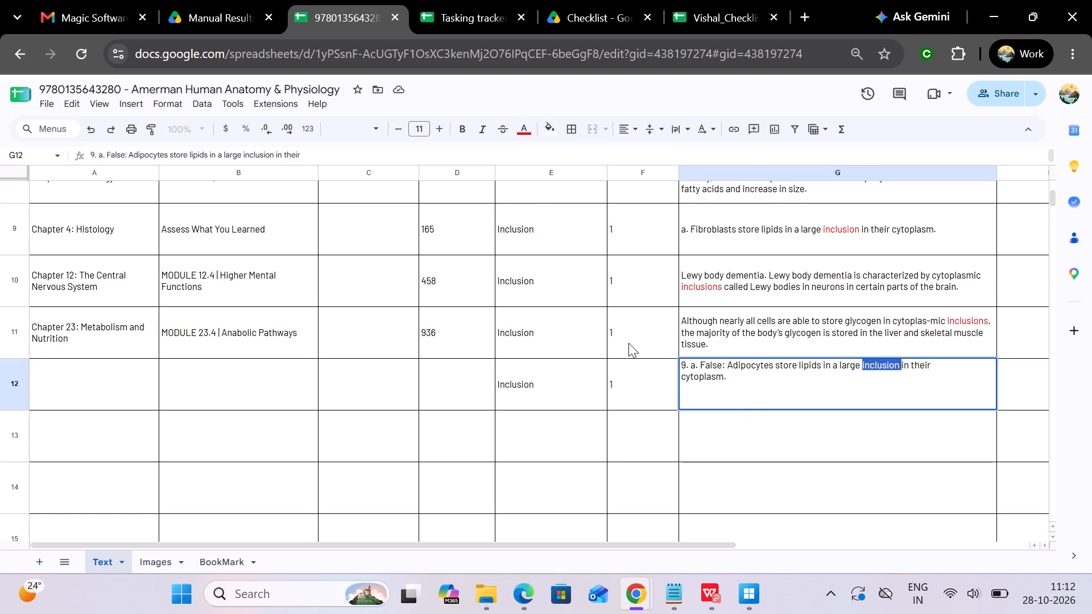
# Remove the line break before "cytoplasm" in G12 so the sentence runs continuously.
pyautogui.click(684, 377)
pyautogui.press('Left')
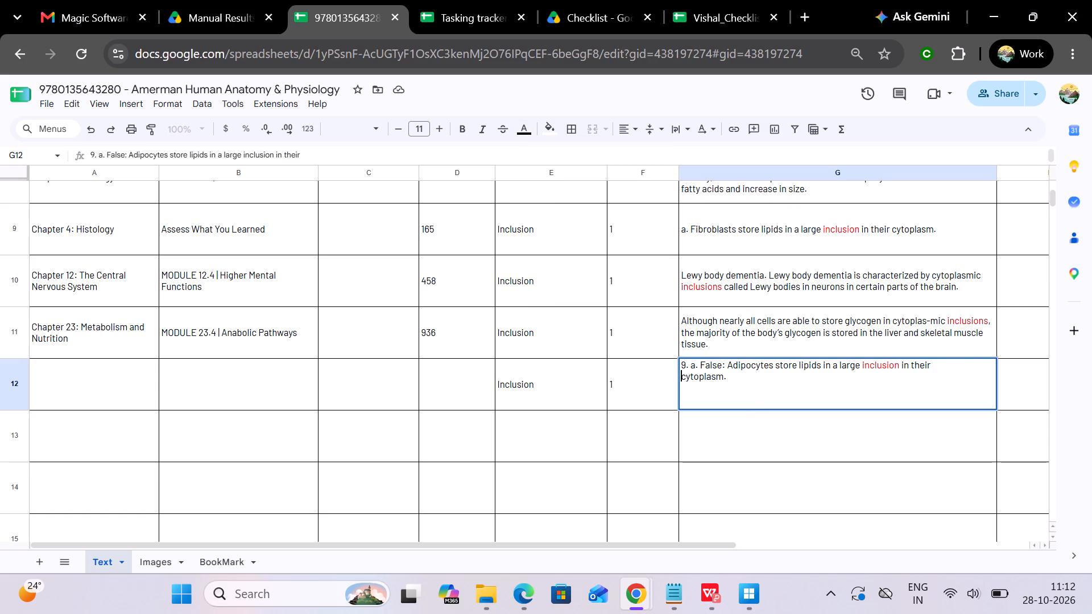
pyautogui.press('BackSpace')
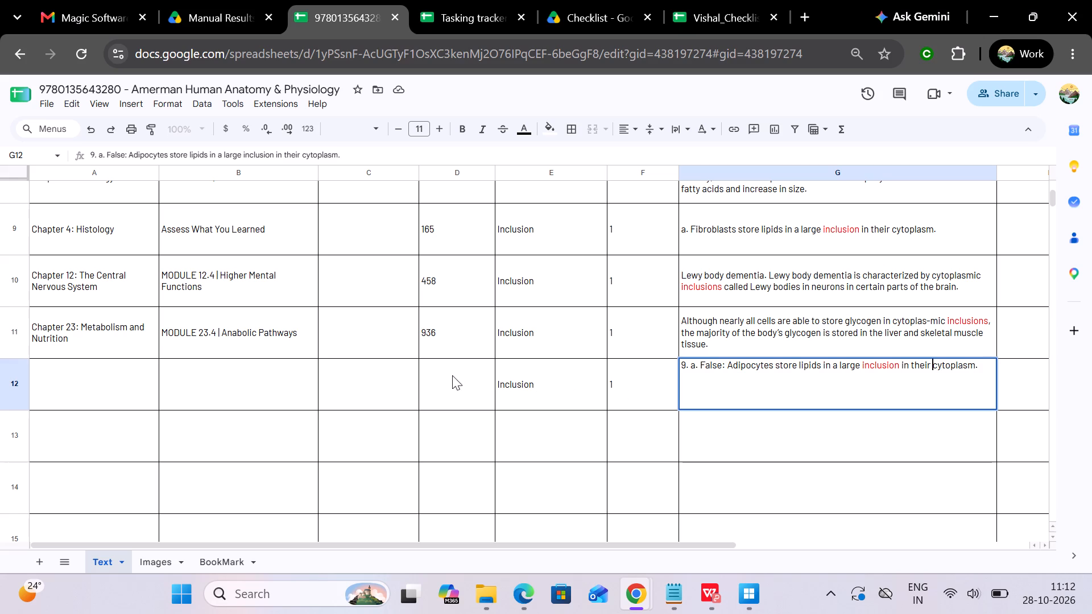
pyautogui.click(397, 367)
# Copy the word "Appendix" from the header of PDF page A-7.
pyautogui.hotkey('alt', 'Tab')
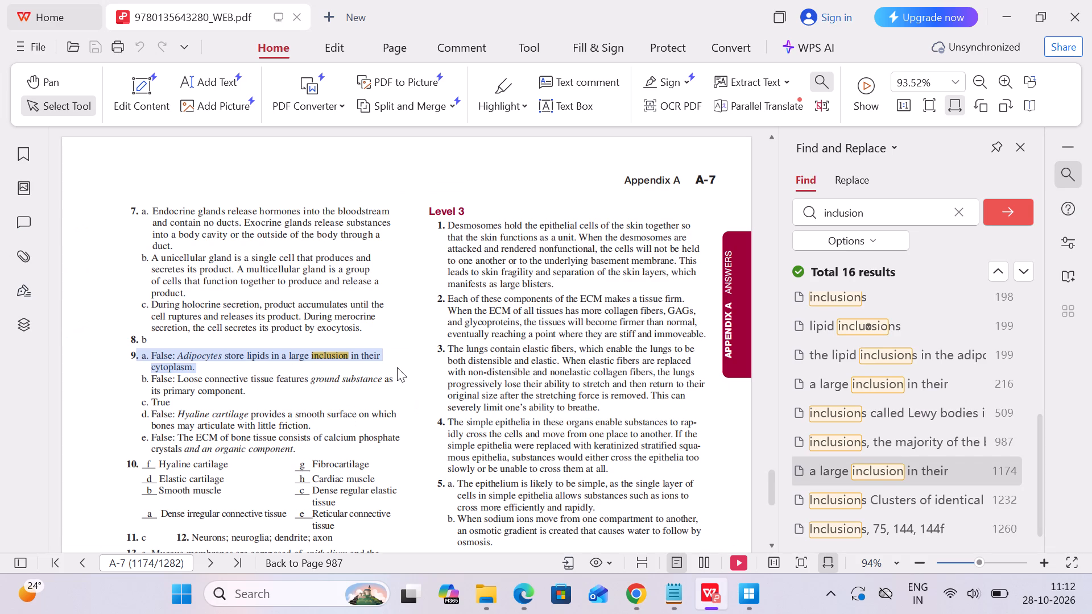
pyautogui.click(632, 185)
pyautogui.moveTo(632, 185); pyautogui.dragTo(657, 187)
pyautogui.doubleClick(657, 187)
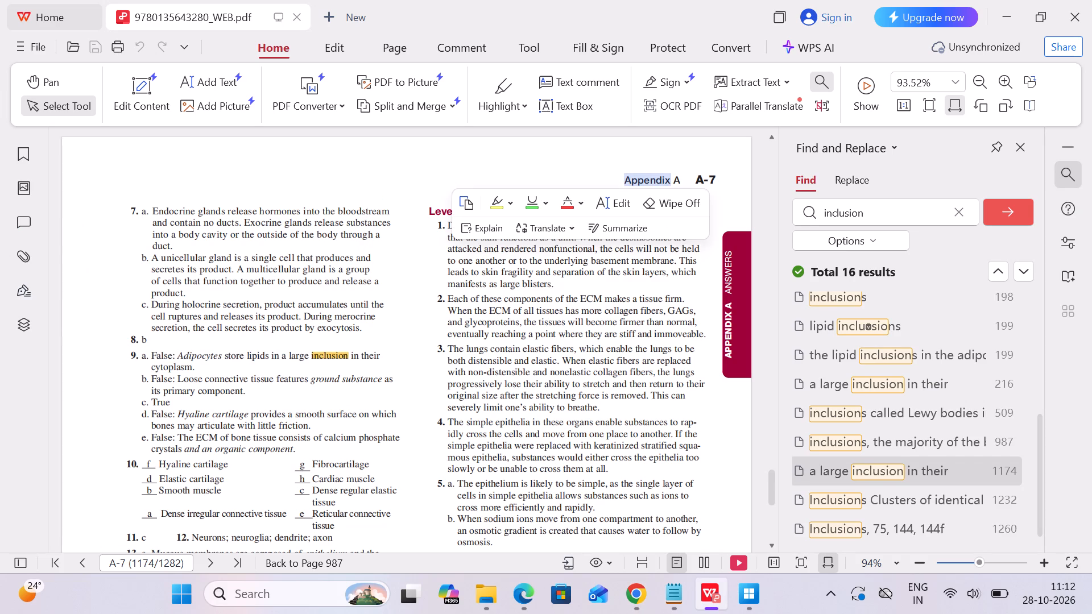
pyautogui.hotkey('ctrl', 'c')
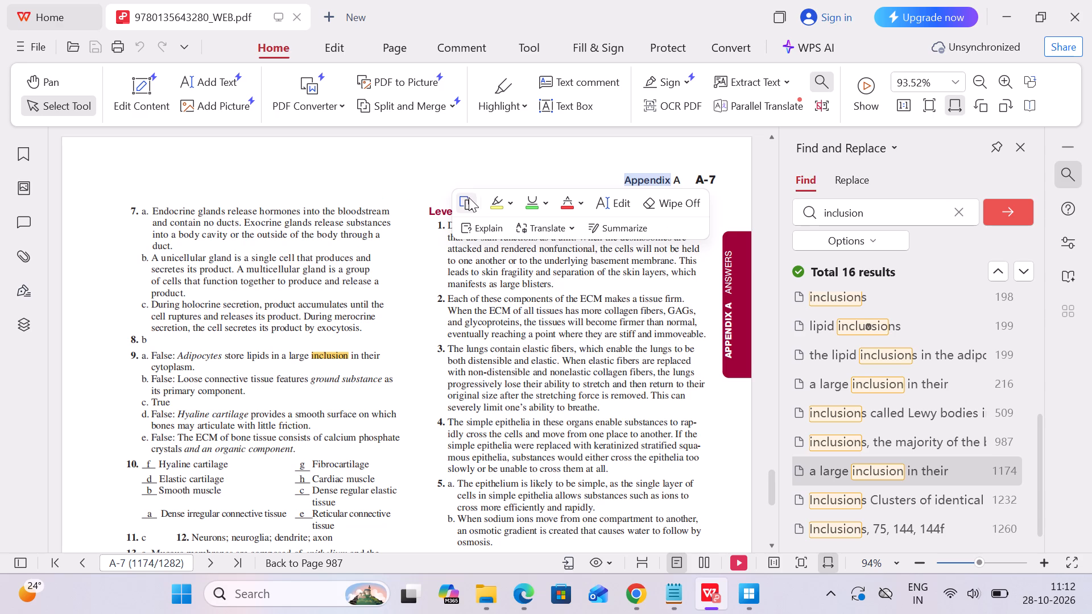
pyautogui.click(469, 197)
pyautogui.hotkey('alt', 'Tab')
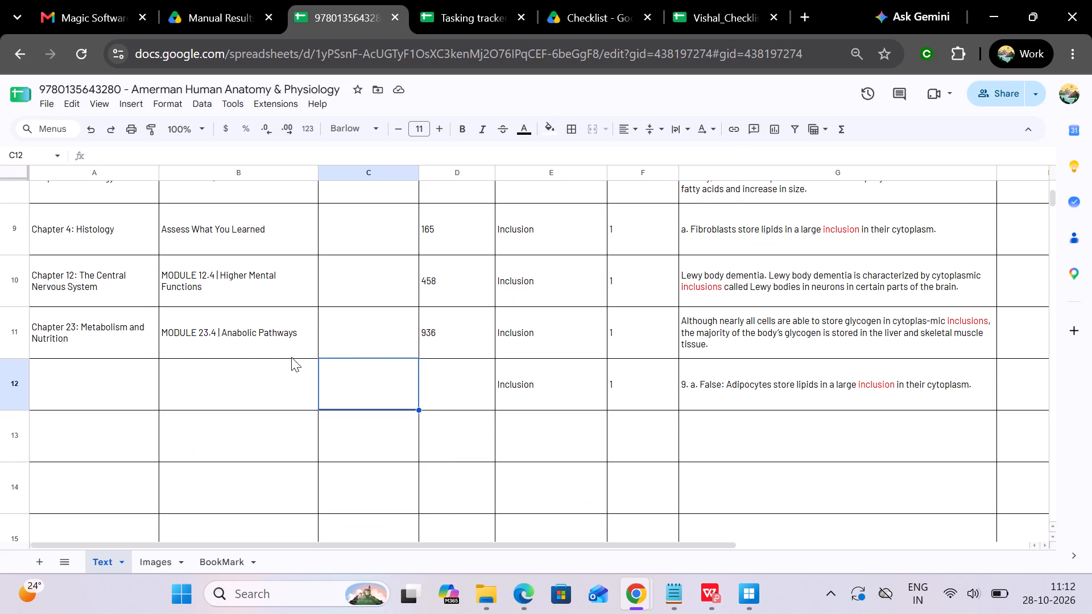
# Enter A-7 as the page number in D12.
pyautogui.click(461, 373)
pyautogui.write('AS')
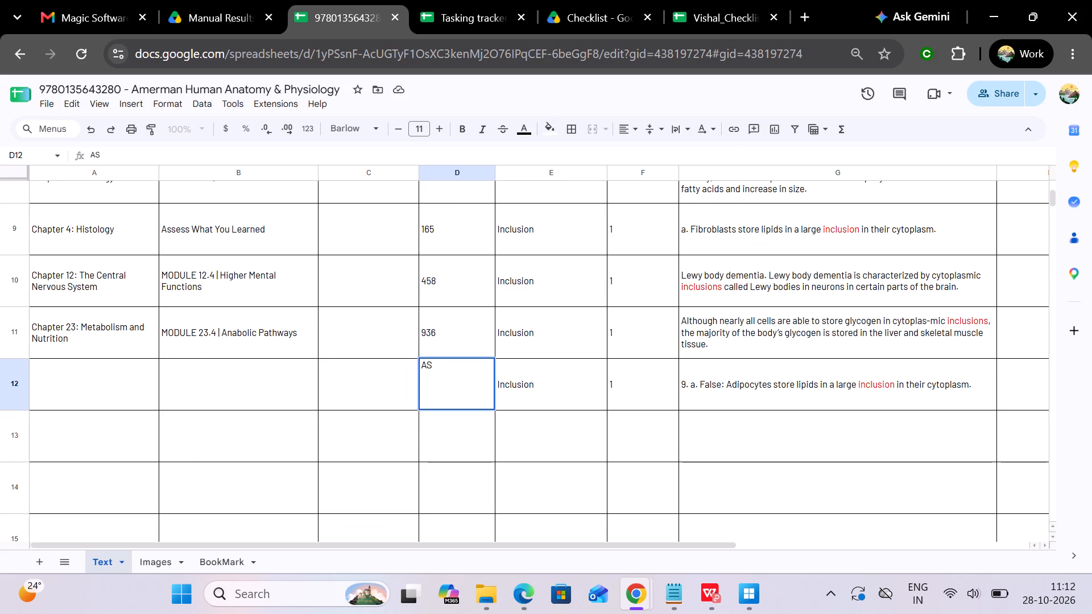
pyautogui.press('BackSpace')
pyautogui.write('-7')
# Paste "Appendix" into A12 as the chapter name for the row.
pyautogui.click(89, 402)
pyautogui.hotkey('ctrl', 'v')
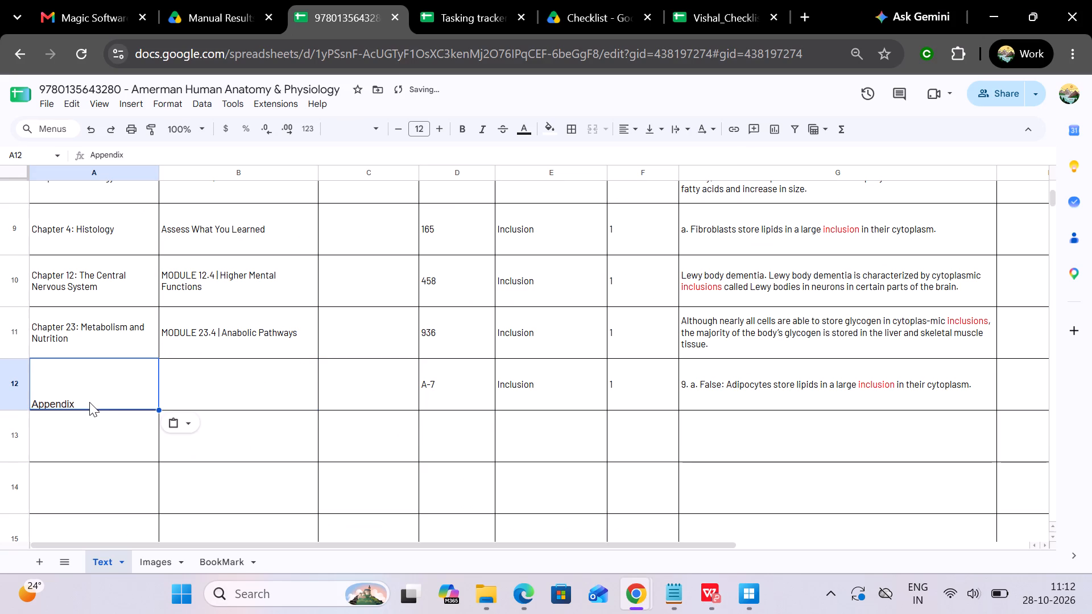
pyautogui.press('BackSpace')
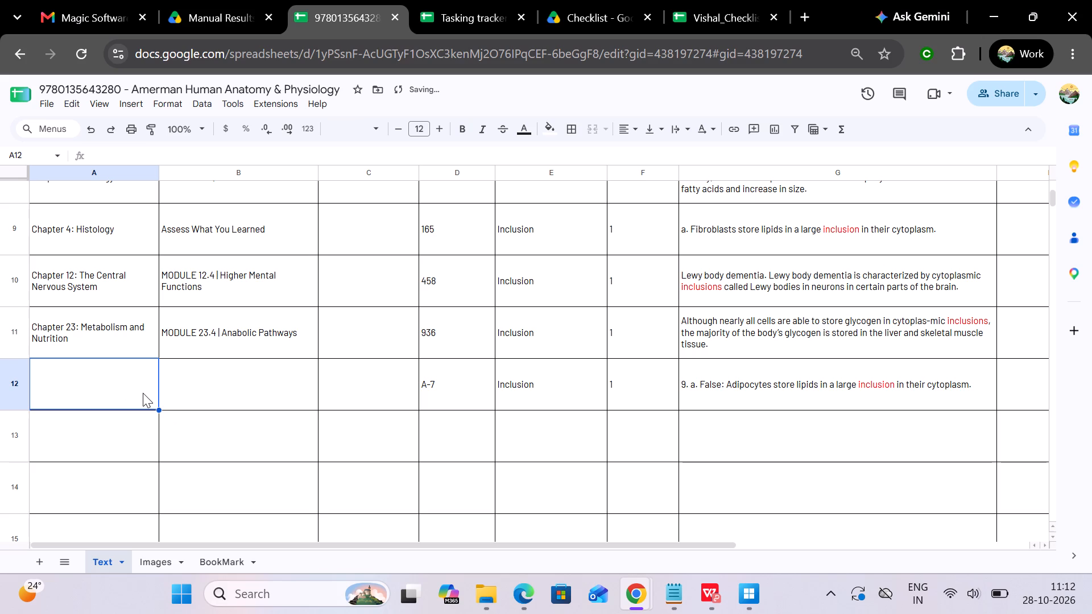
pyautogui.doubleClick(143, 393)
pyautogui.hotkey('ctrl', 'v')
pyautogui.keyDown('ctrl'); pyautogui.click(198, 390); pyautogui.keyUp('ctrl')
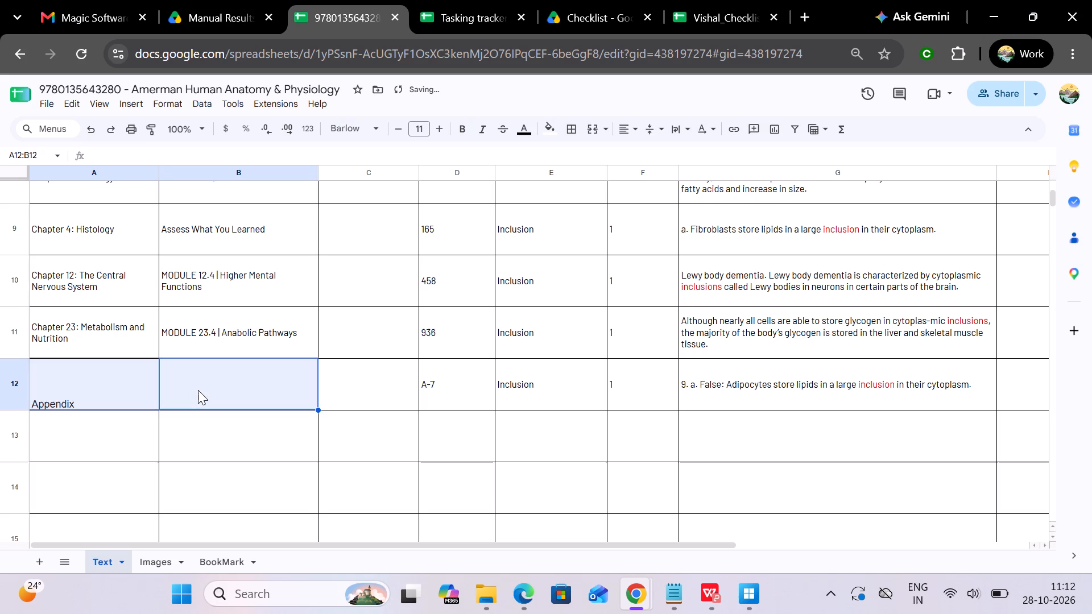
# Enter "Appendix A" as the page title in B12, reusing the copied word and checking the header in the PDF.
pyautogui.keyDown('ctrl'); pyautogui.doubleClick(198, 390); pyautogui.keyUp('ctrl')
pyautogui.keyDown('ctrl'); pyautogui.click(311, 392); pyautogui.keyUp('ctrl')
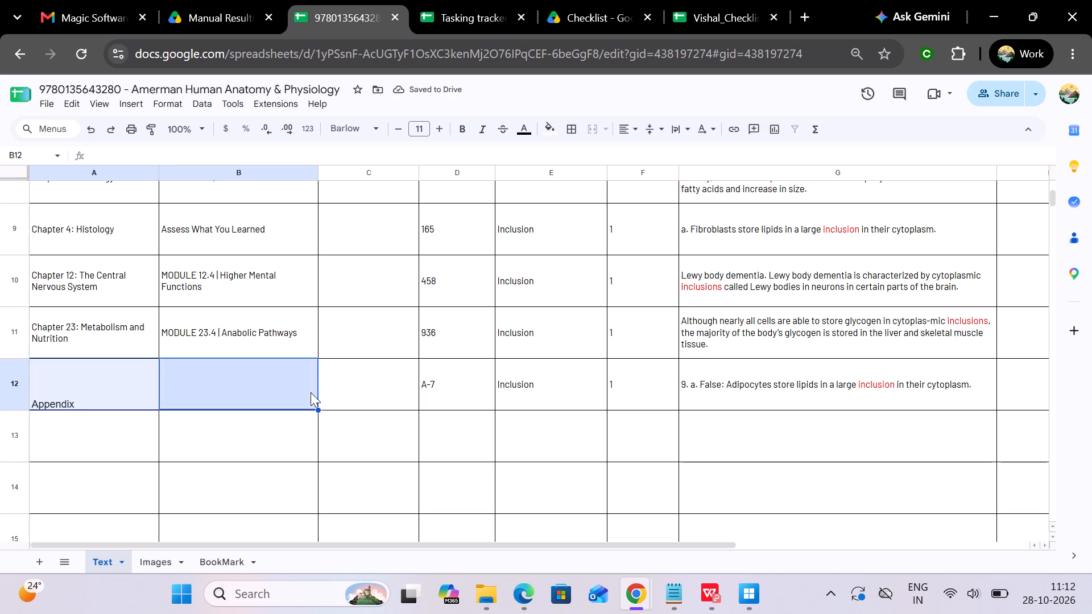
pyautogui.keyDown('ctrl'); pyautogui.click(386, 392); pyautogui.keyUp('ctrl')
pyautogui.keyDown('ctrl'); pyautogui.click(265, 395); pyautogui.keyUp('ctrl')
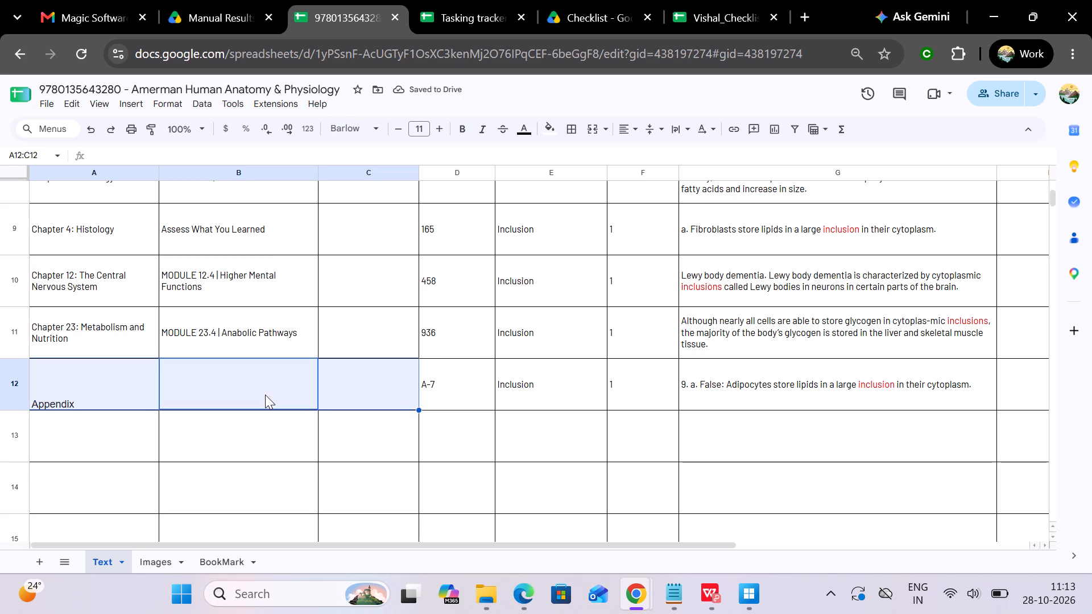
pyautogui.keyDown('shift'); pyautogui.click(265, 395); pyautogui.keyUp('shift')
pyautogui.doubleClick(228, 393)
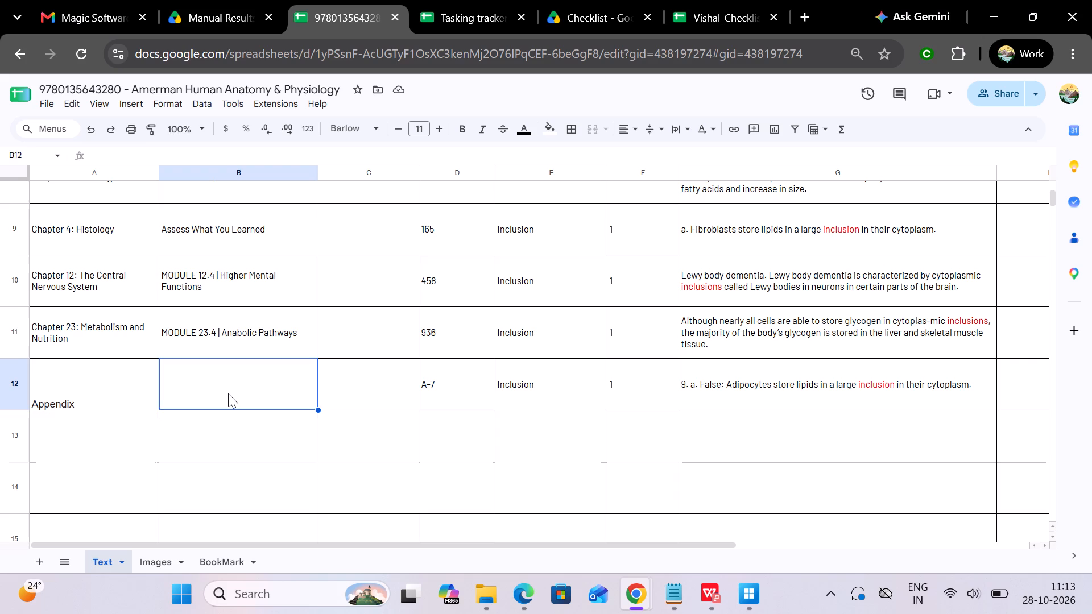
pyautogui.hotkey('ctrl', 'v')
pyautogui.press('-')
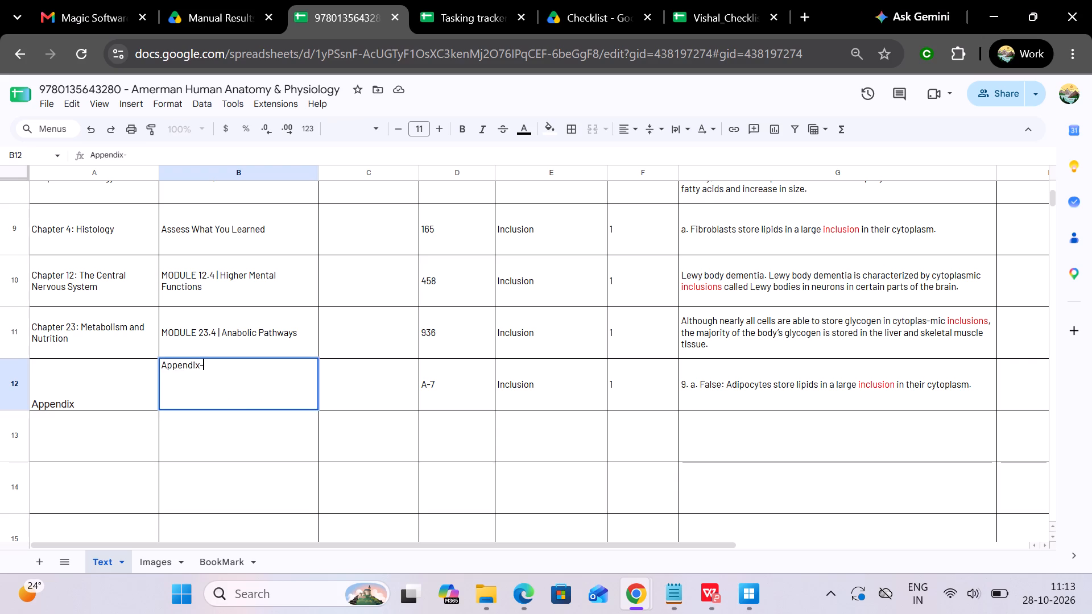
pyautogui.hotkey('shift', 'a')
pyautogui.hotkey('alt', 'Tab')
pyautogui.hotkey('alt', 'Tab')
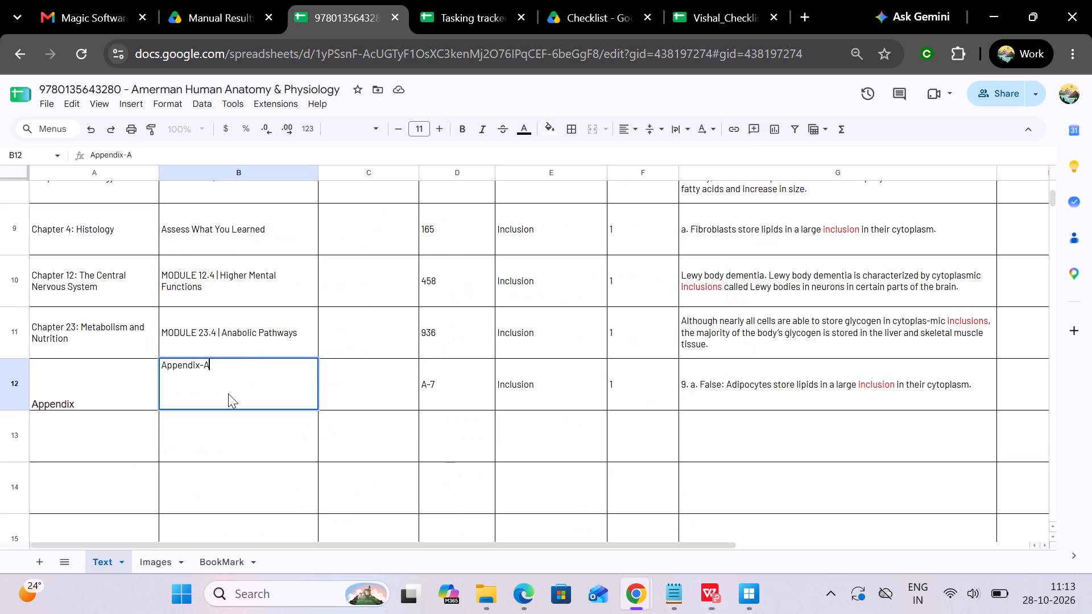
pyautogui.press('BackSpace')
pyautogui.press('BackSpace')
pyautogui.press('space')
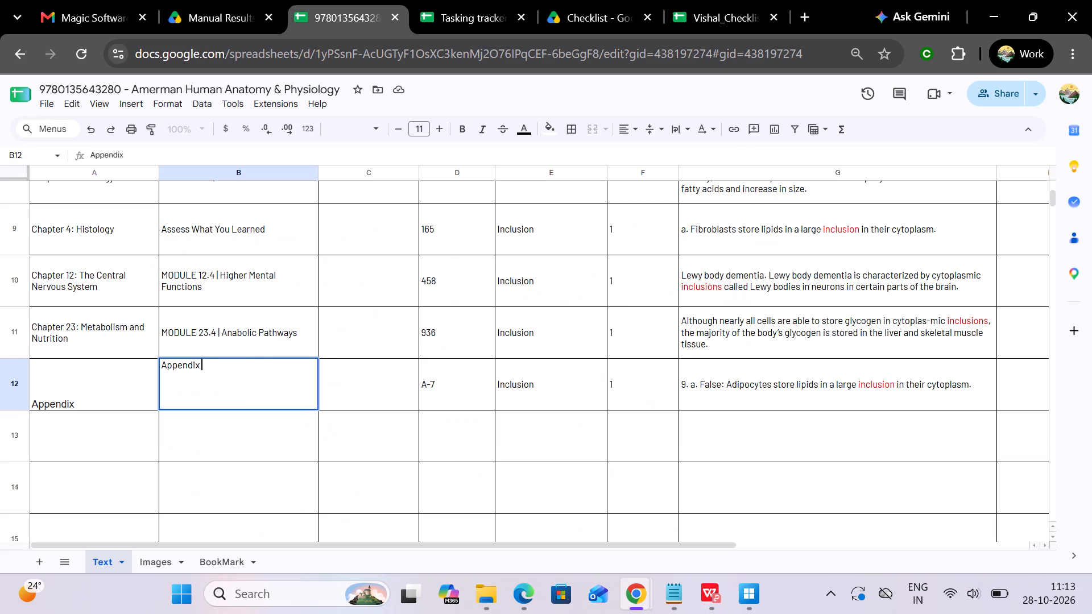
pyautogui.hotkey('ctrl', 'a')
pyautogui.click(231, 387)
pyautogui.click(218, 359)
pyautogui.hotkey('shift', 'a')
pyautogui.click(332, 391)
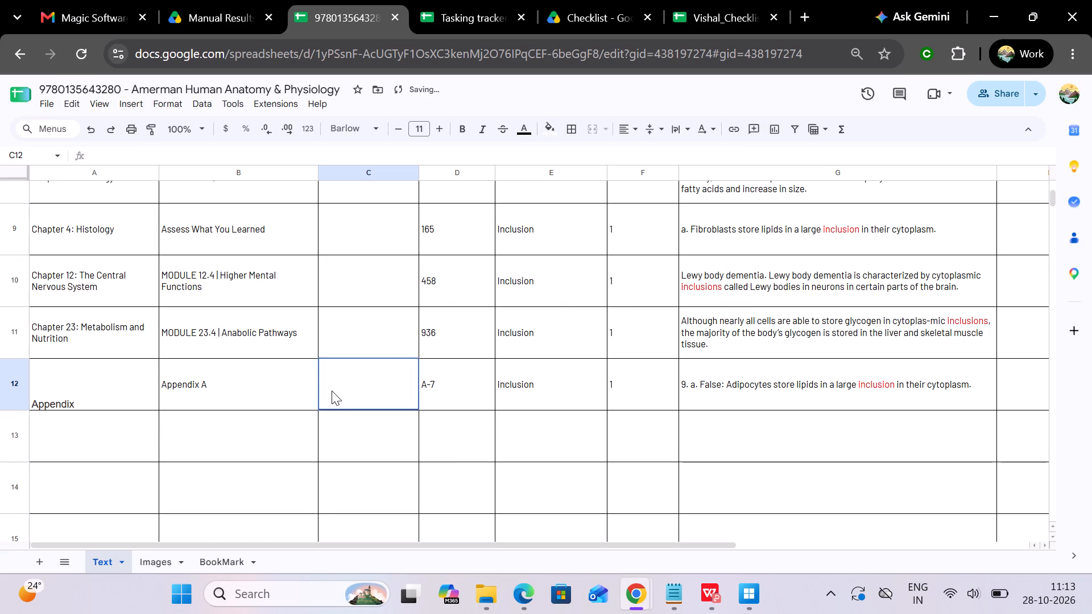
# Apply the cell formatting of B12 to the chapter name in A12 with Paint format.
pyautogui.click(199, 388)
pyautogui.hotkey('ctrl', 'c')
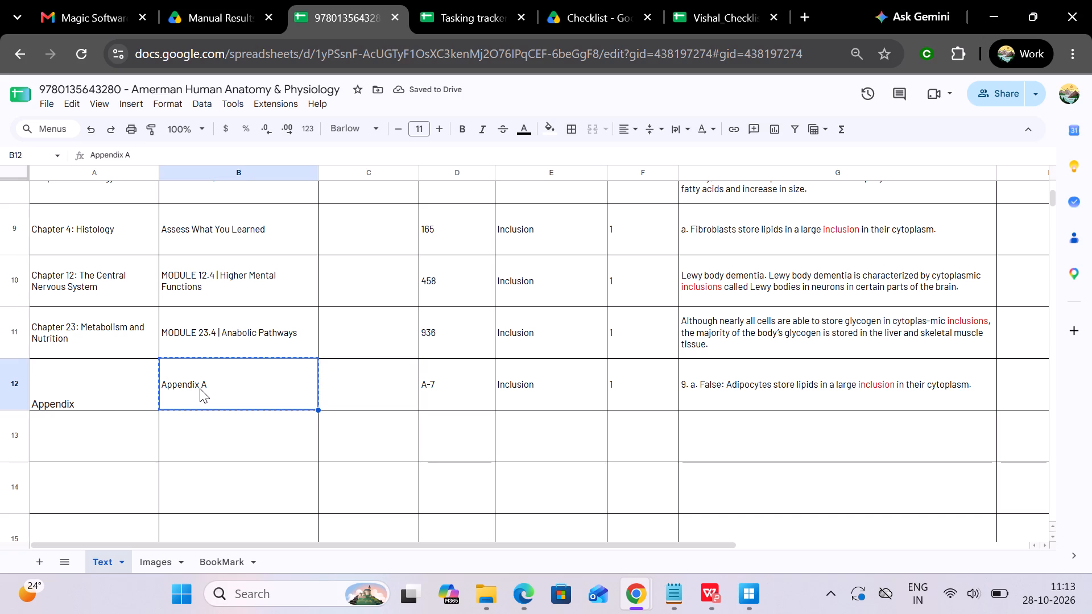
pyautogui.click(200, 388)
pyautogui.click(149, 136)
pyautogui.click(96, 408)
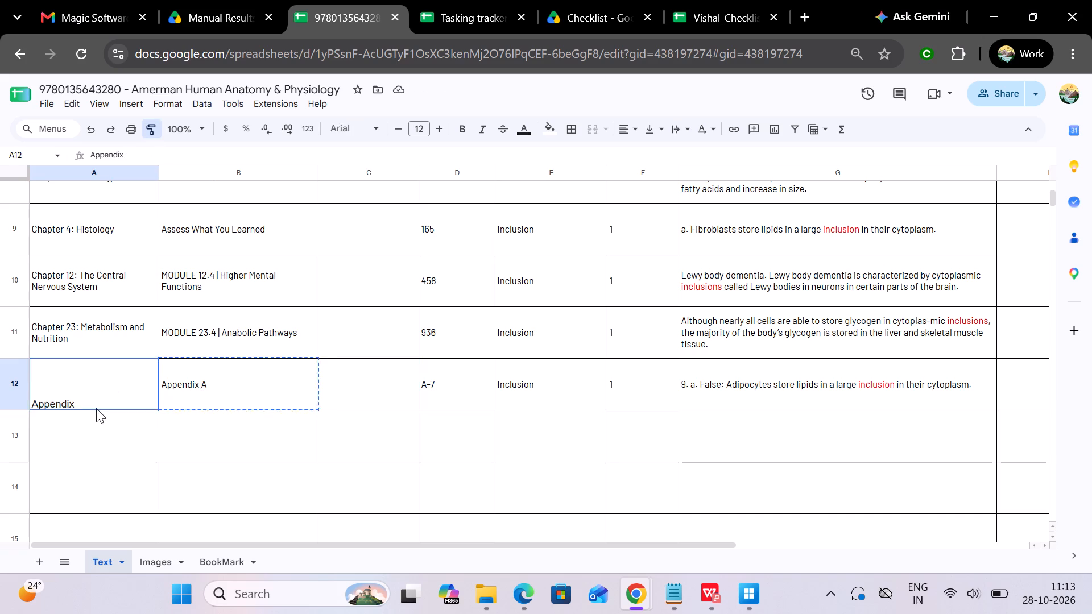
# Look back through the PDF's appendix pages to the opening page and examine the appendix heading.
pyautogui.click(208, 443)
pyautogui.hotkey('alt', 'Tab')
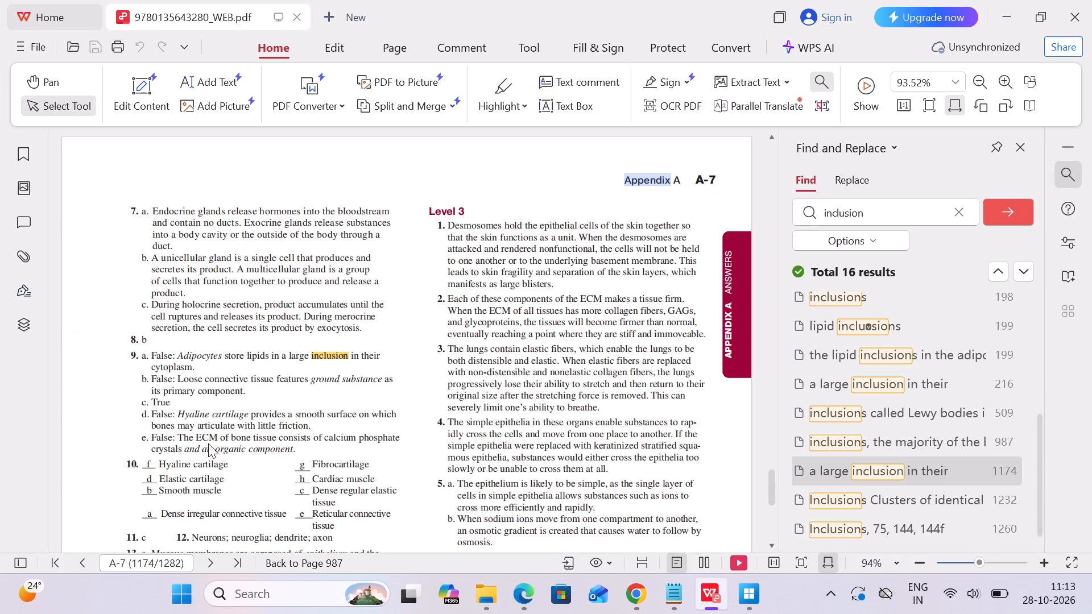
pyautogui.scroll(3, 344, 401)
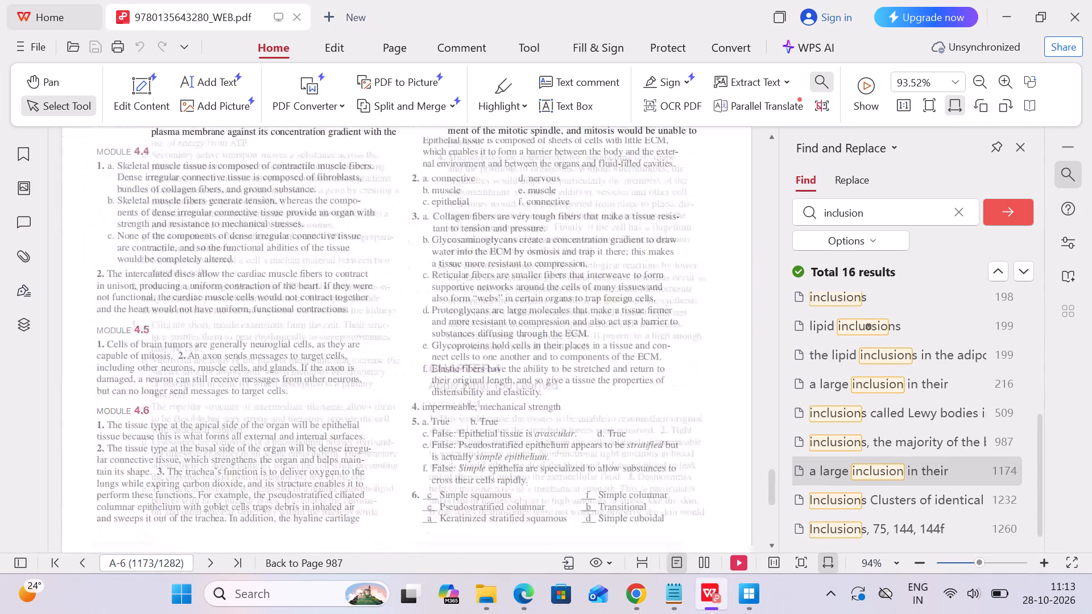
pyautogui.scroll(5, 344, 401)
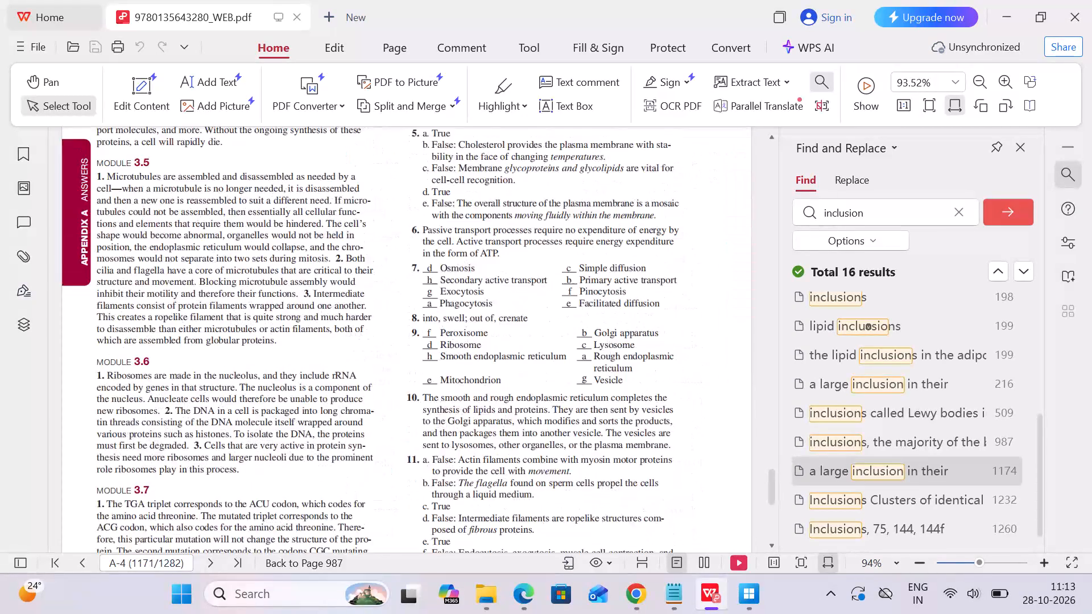
pyautogui.scroll(5, 344, 401)
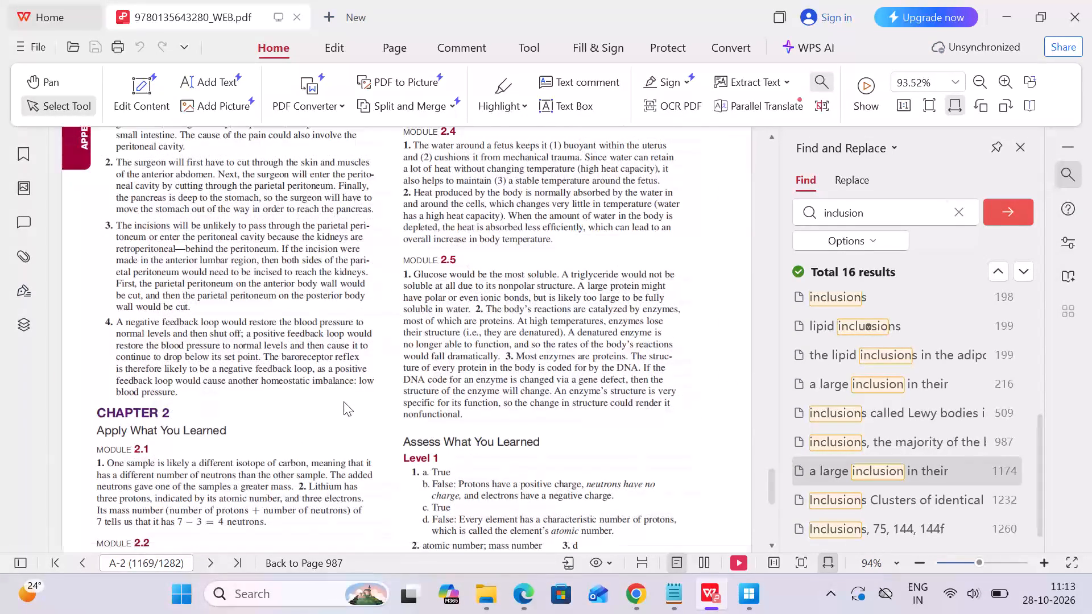
pyautogui.scroll(5, 344, 401)
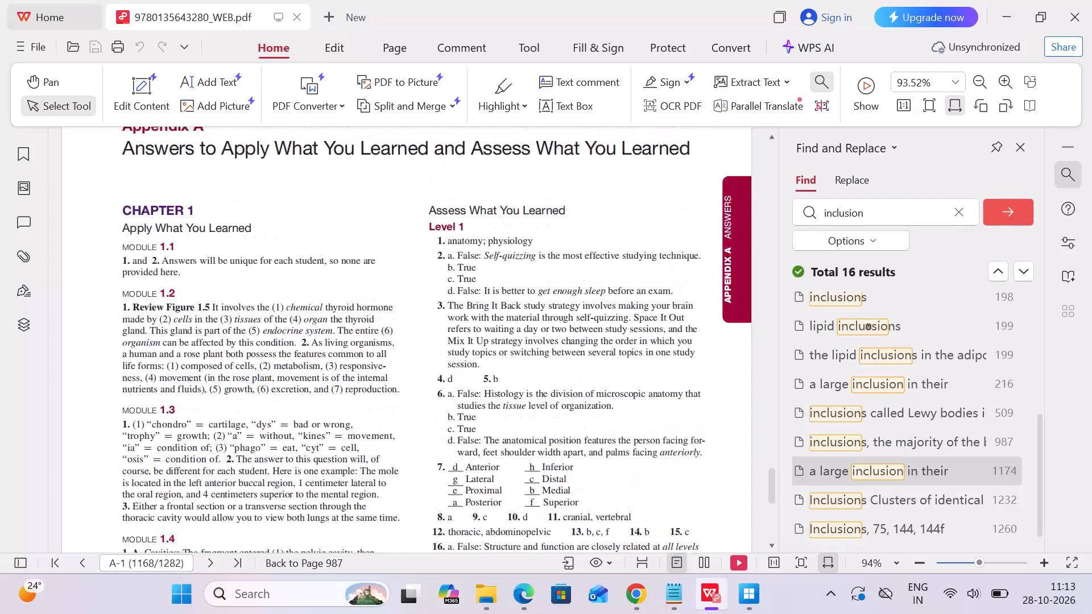
pyautogui.scroll(3, 344, 401)
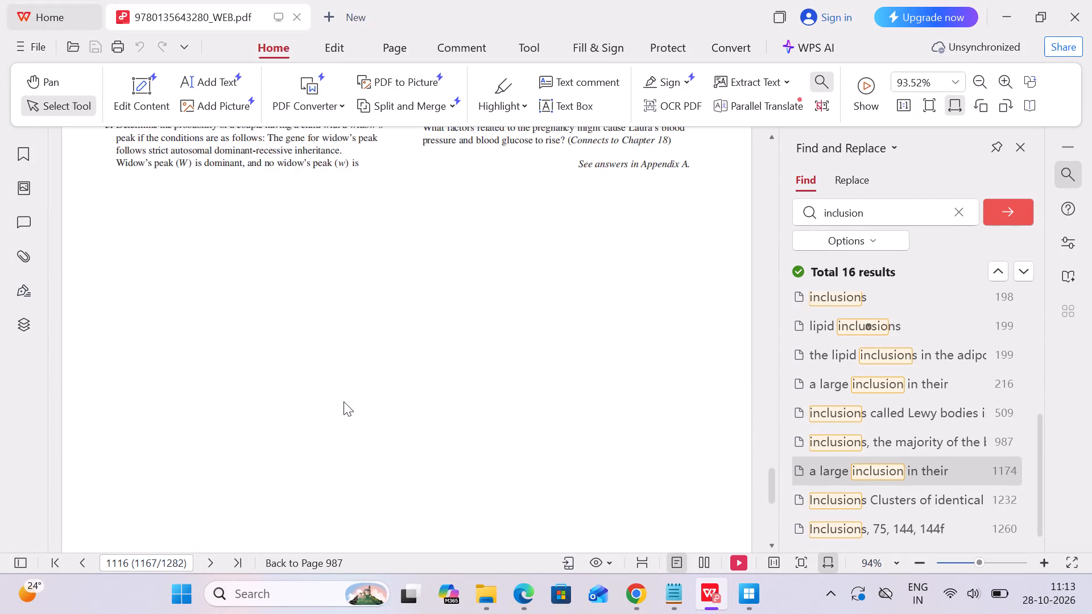
pyautogui.scroll(-2, 344, 401)
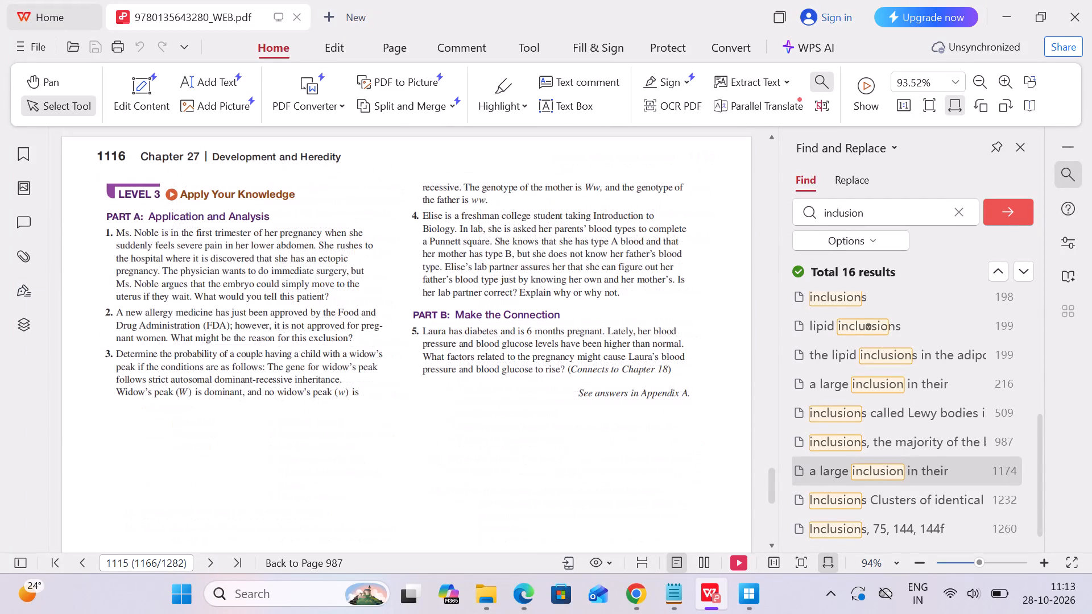
pyautogui.scroll(-3, 344, 401)
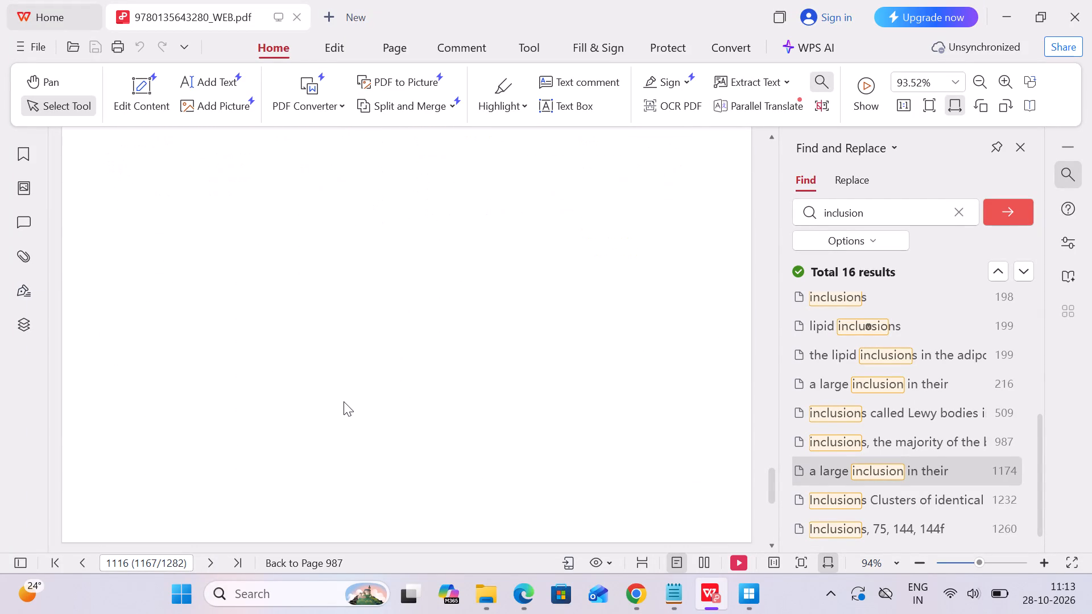
pyautogui.scroll(-1, 344, 401)
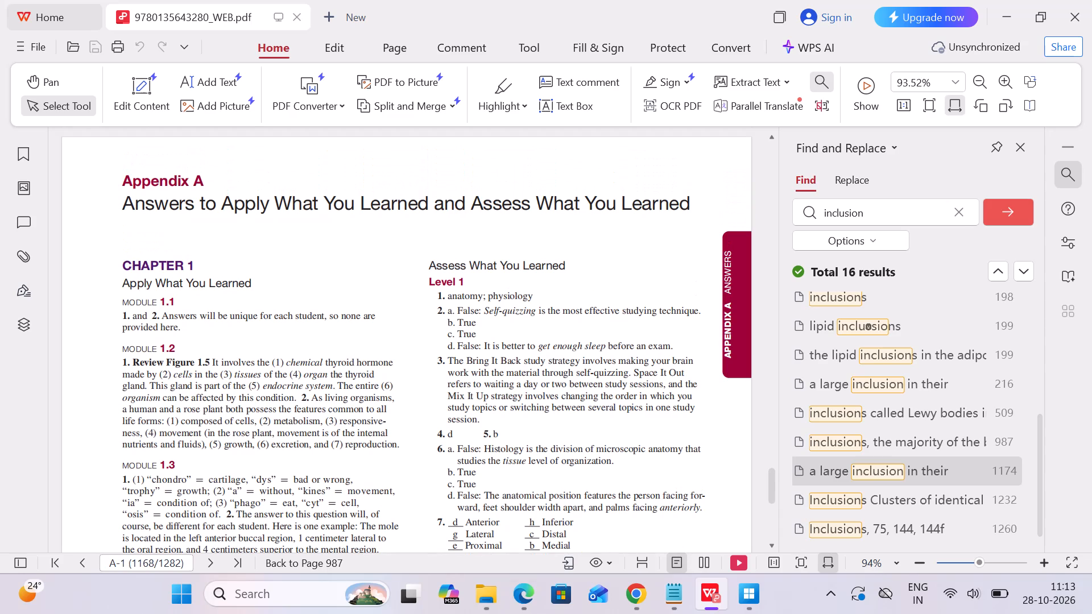
pyautogui.scroll(-5, 344, 401)
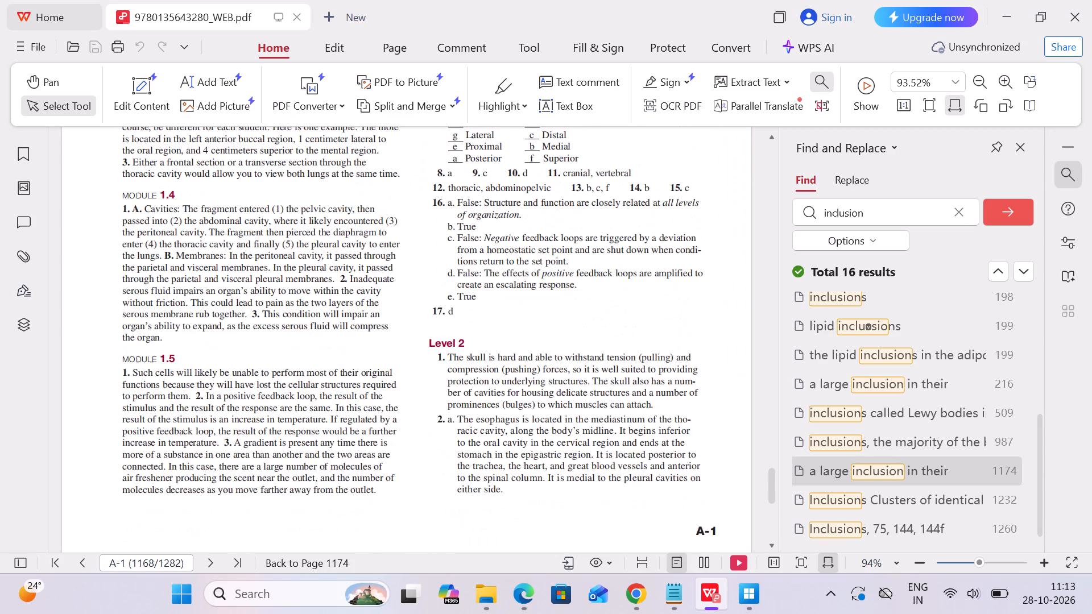
pyautogui.scroll(-1, 344, 401)
# Copy "Appendix A" from B12 into A12 as the chapter name.
pyautogui.hotkey('alt', 'Tab')
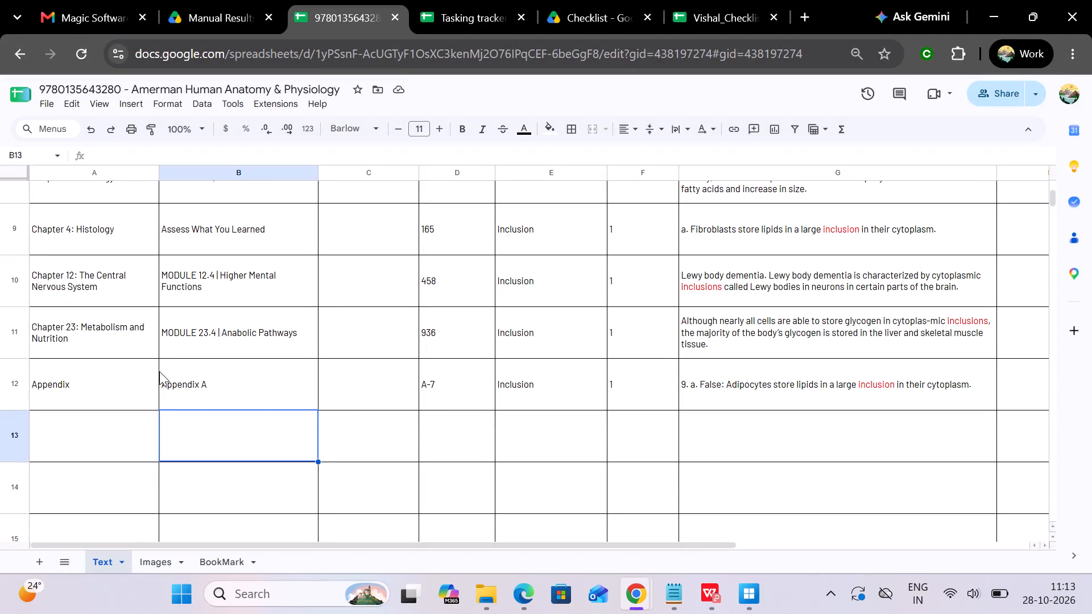
pyautogui.click(188, 380)
pyautogui.hotkey('ctrl', 'c')
pyautogui.click(100, 400)
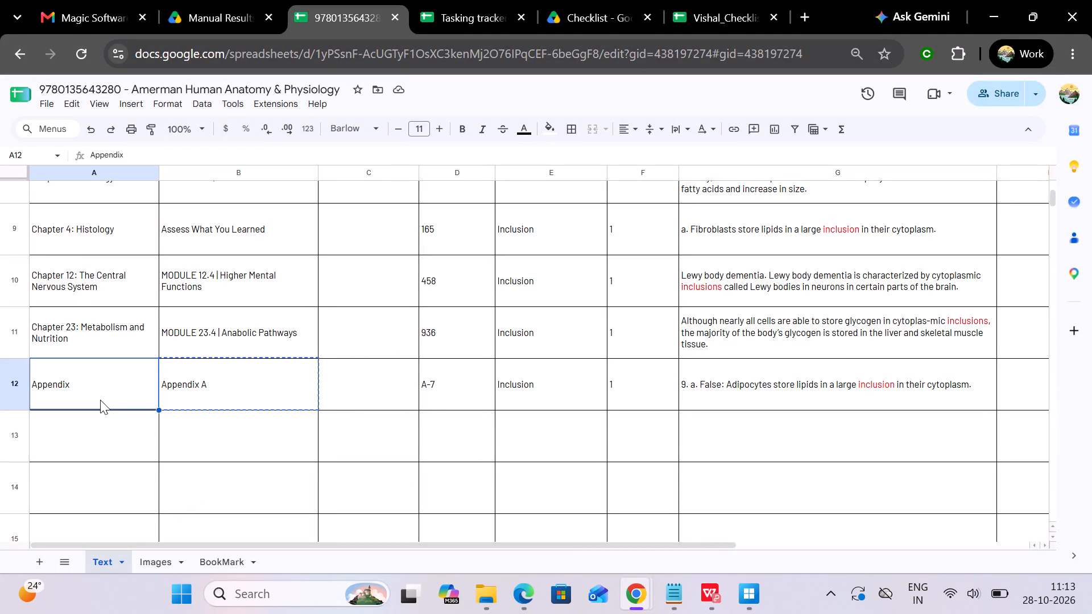
pyautogui.hotkey('ctrl', 'v')
pyautogui.click(286, 433)
# Copy the glossary entry "Inclusions Clusters of identical storage materials in the cytosol of certain cell types." from the PDF into G13.
pyautogui.hscroll(-1, 286, 433)
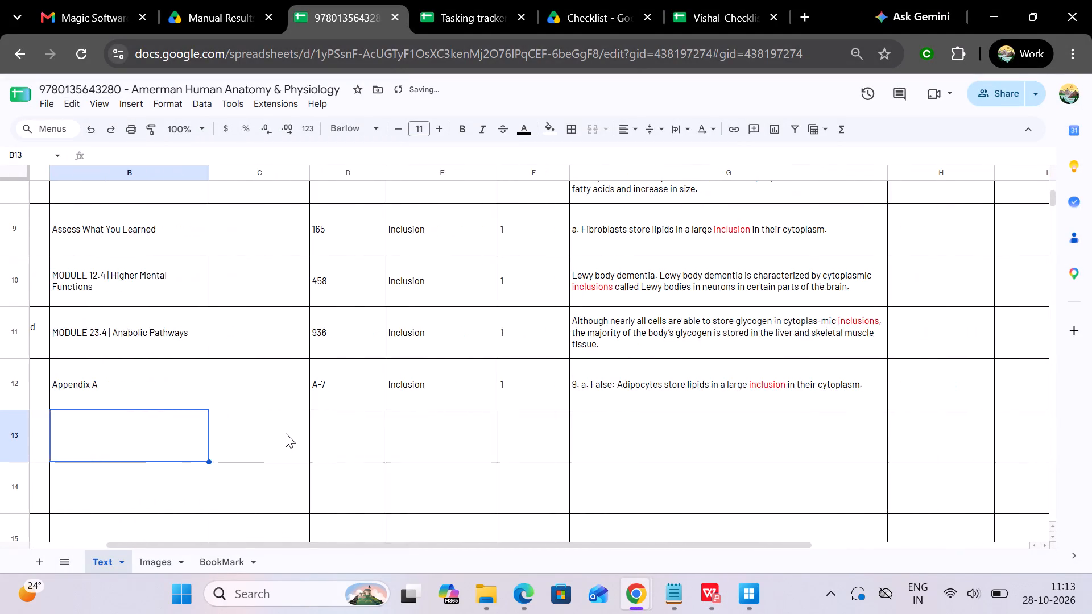
pyautogui.hscroll(-2, 286, 433)
pyautogui.hotkey('alt', 'Tab')
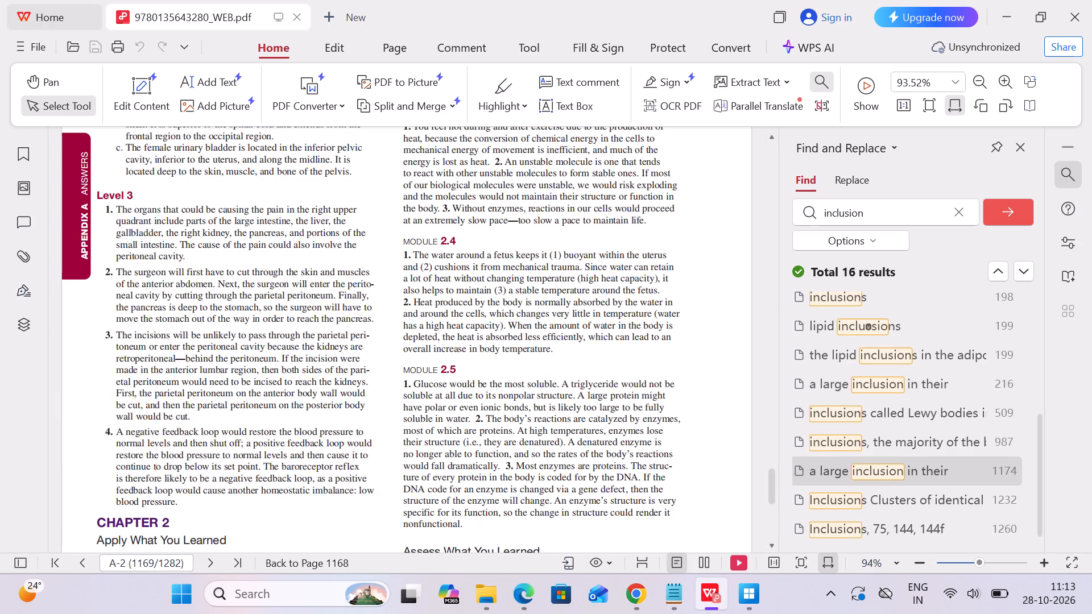
pyautogui.click(882, 503)
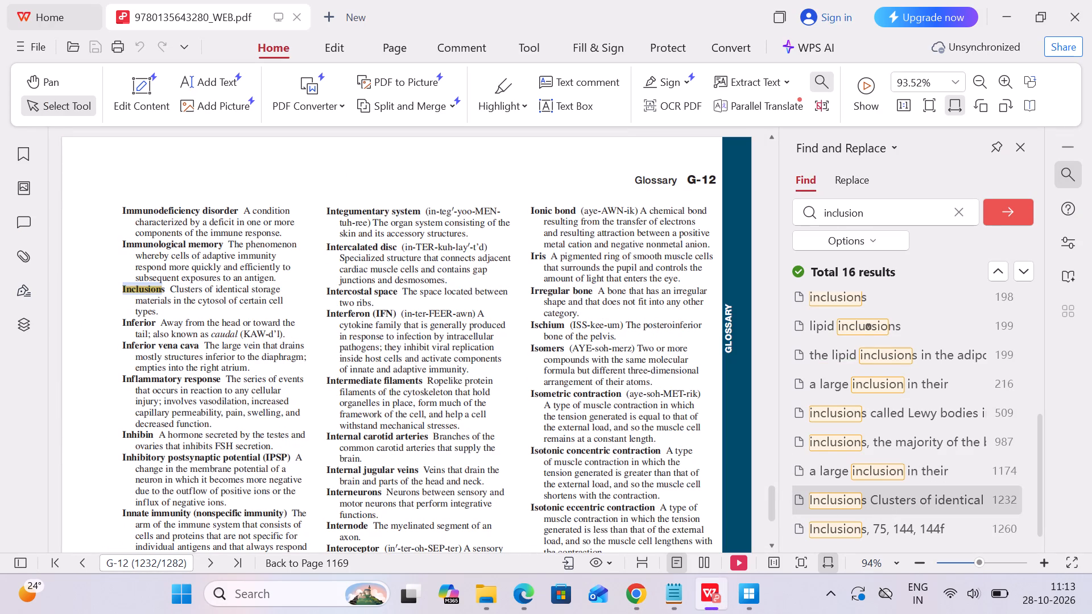
pyautogui.moveTo(122, 293); pyautogui.dragTo(164, 312)
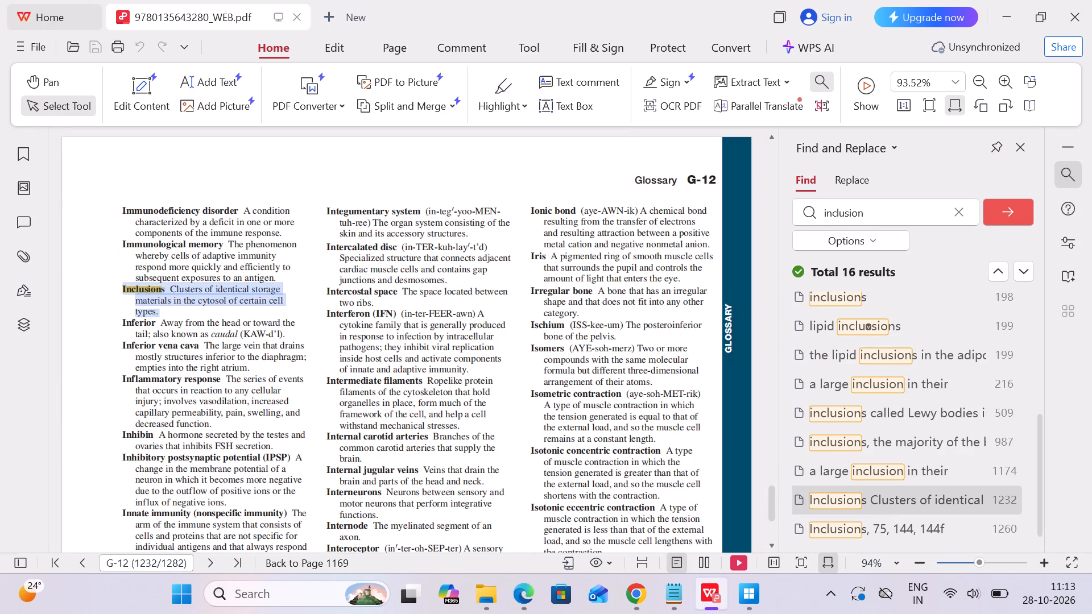
pyautogui.click(171, 335)
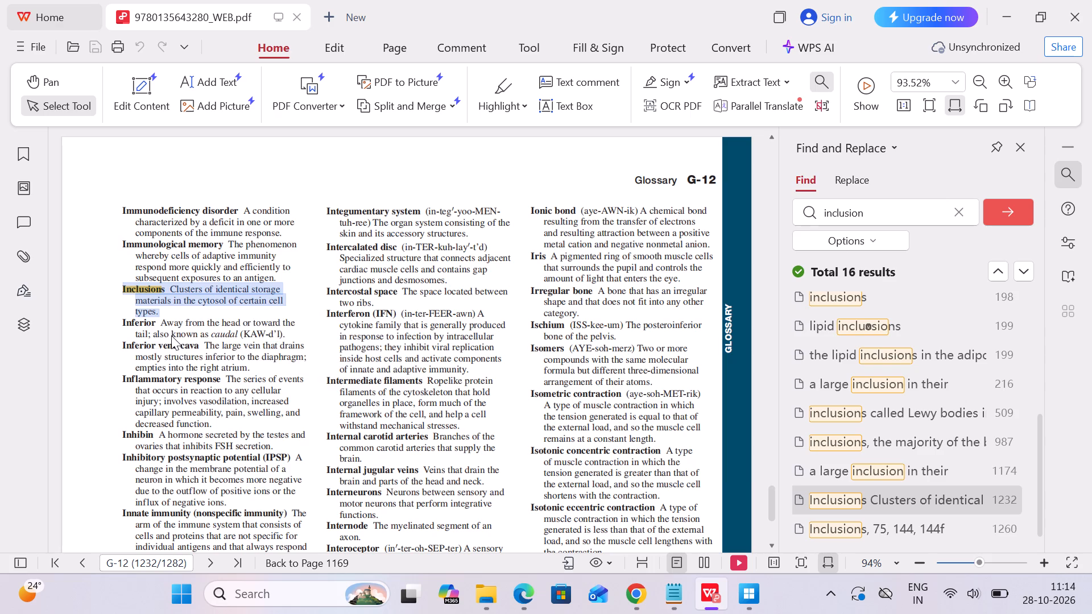
pyautogui.hotkey('alt', 'Tab')
pyautogui.doubleClick(400, 441)
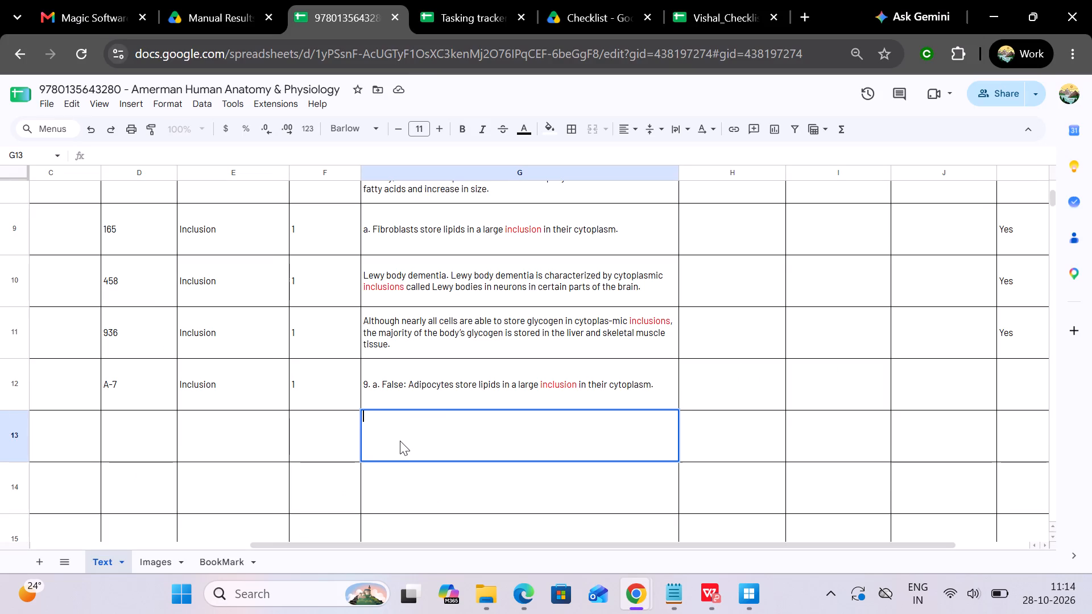
pyautogui.hotkey('ctrl', 'v')
# Color the word "Inclusions" red in G13 and remove the line breaks from the pasted definition.
pyautogui.doubleClick(381, 417)
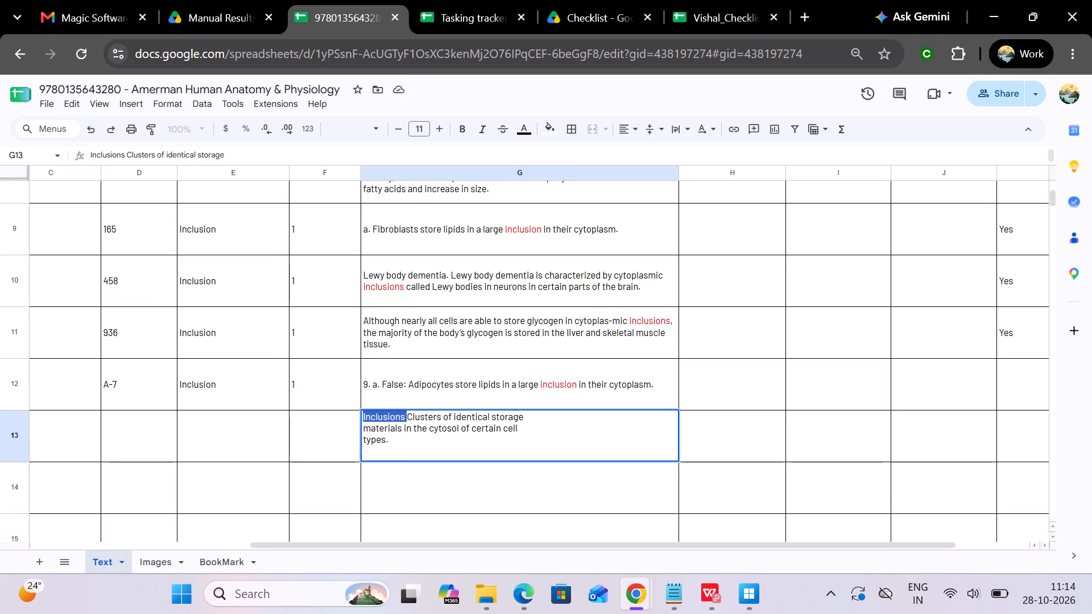
pyautogui.moveTo(526, 134); pyautogui.dragTo(543, 188)
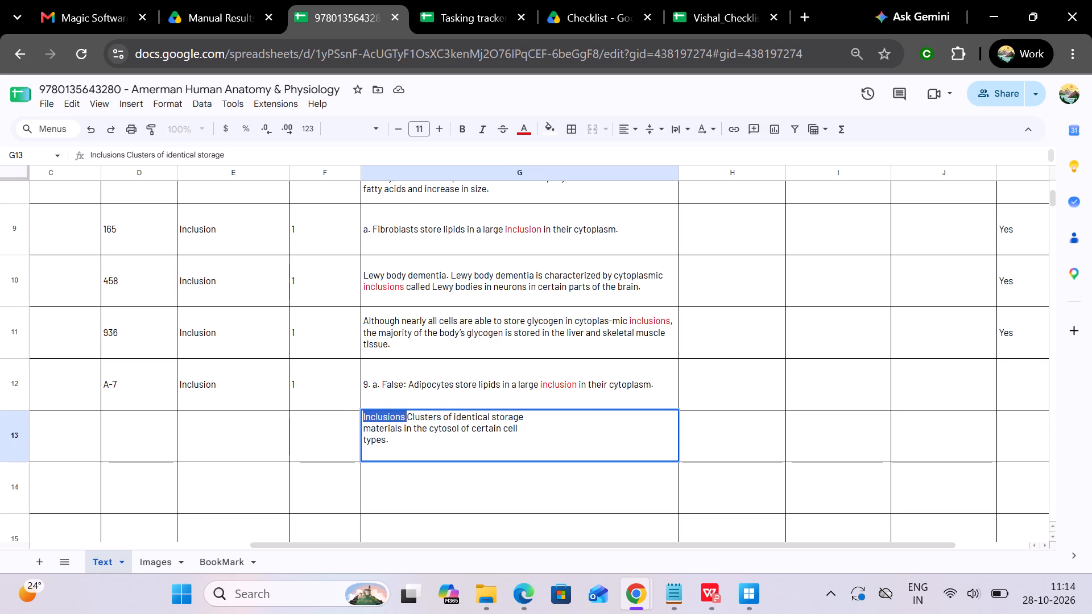
pyautogui.click(363, 430)
pyautogui.press('BackSpace')
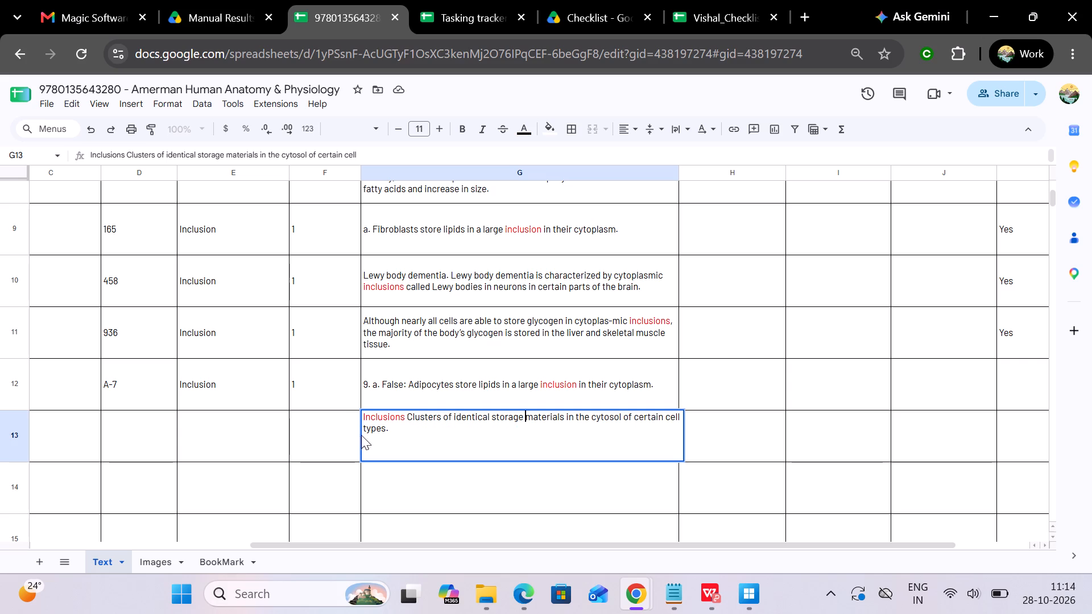
pyautogui.click(363, 429)
pyautogui.press('BackSpace')
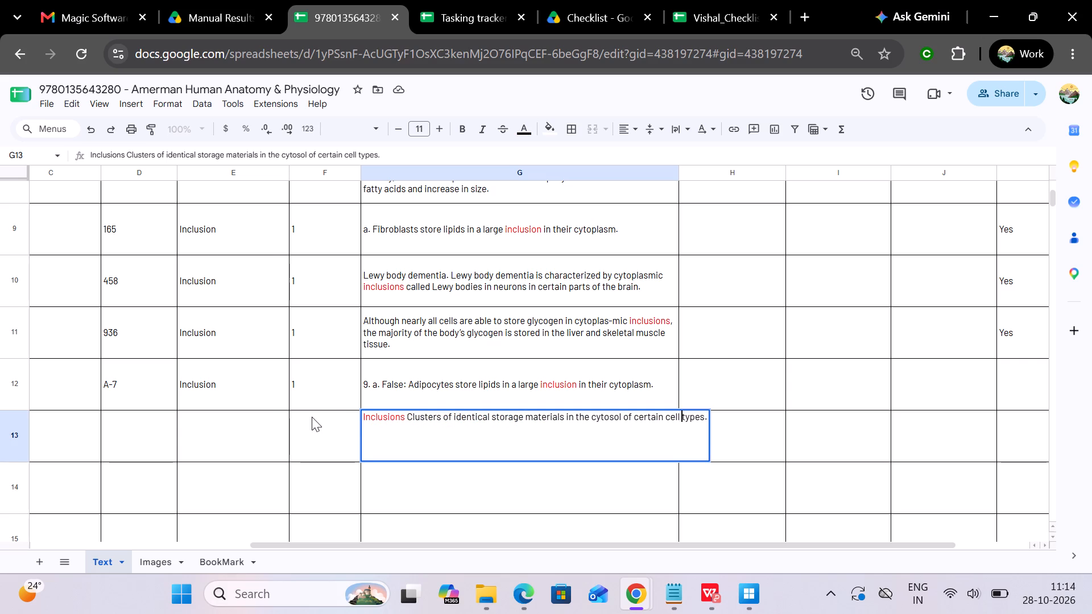
# Copy the keyword Inclusion and instance count 1 from row 12 into E13:F13 and E14:F14.
pyautogui.moveTo(229, 393); pyautogui.dragTo(303, 393)
pyautogui.hotkey('ctrl', 'c')
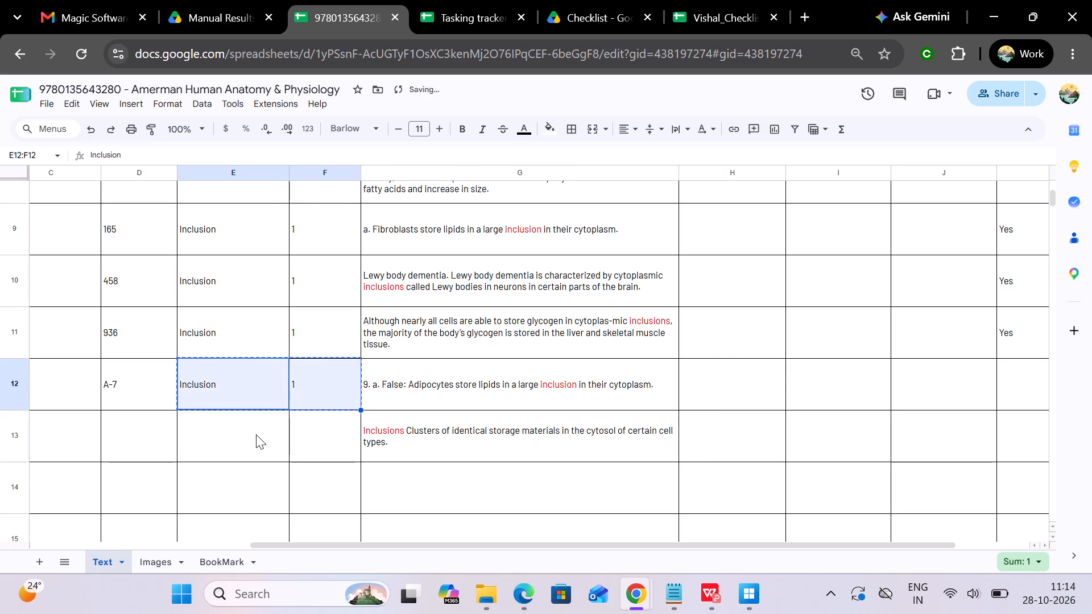
pyautogui.click(253, 436)
pyautogui.hotkey('ctrl', 'v')
pyautogui.click(154, 437)
pyautogui.hscroll(6, 154, 437)
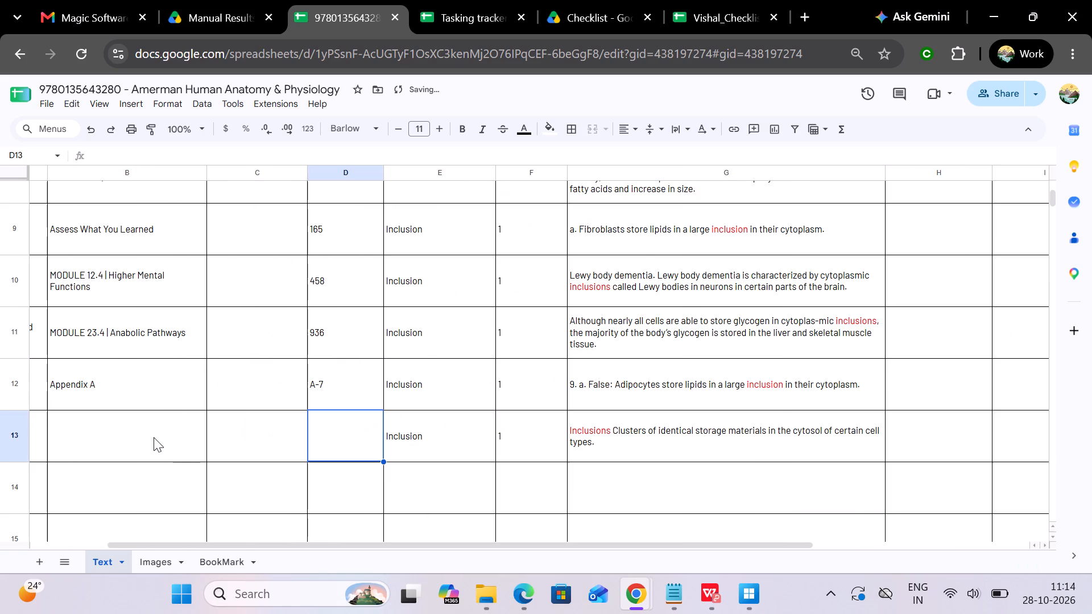
pyautogui.moveTo(531, 429); pyautogui.dragTo(635, 436)
pyautogui.hotkey('ctrl', 'c')
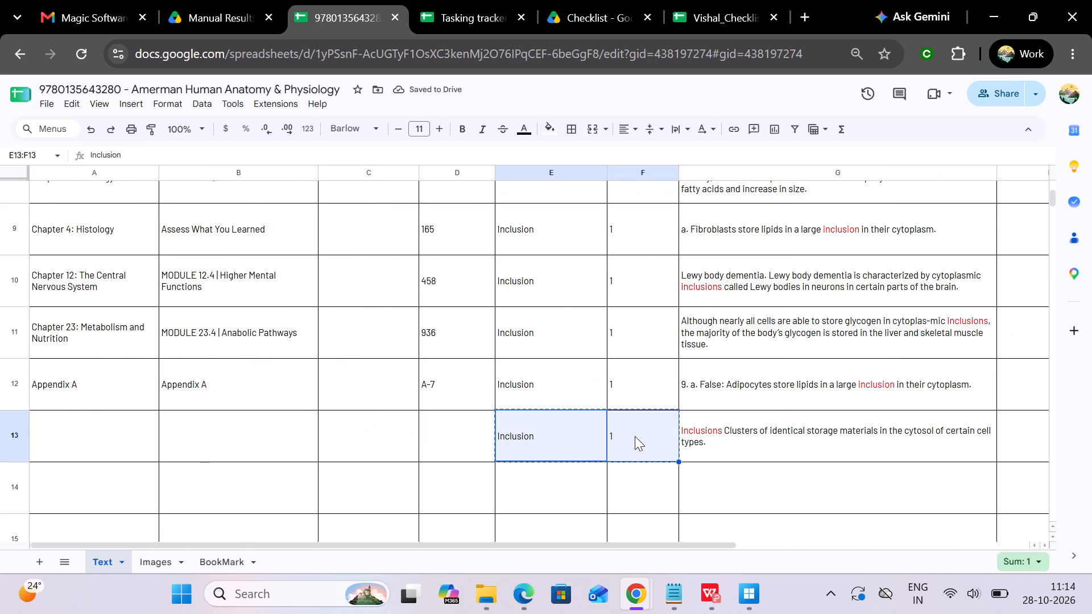
pyautogui.click(569, 488)
pyautogui.hotkey('ctrl', 'v')
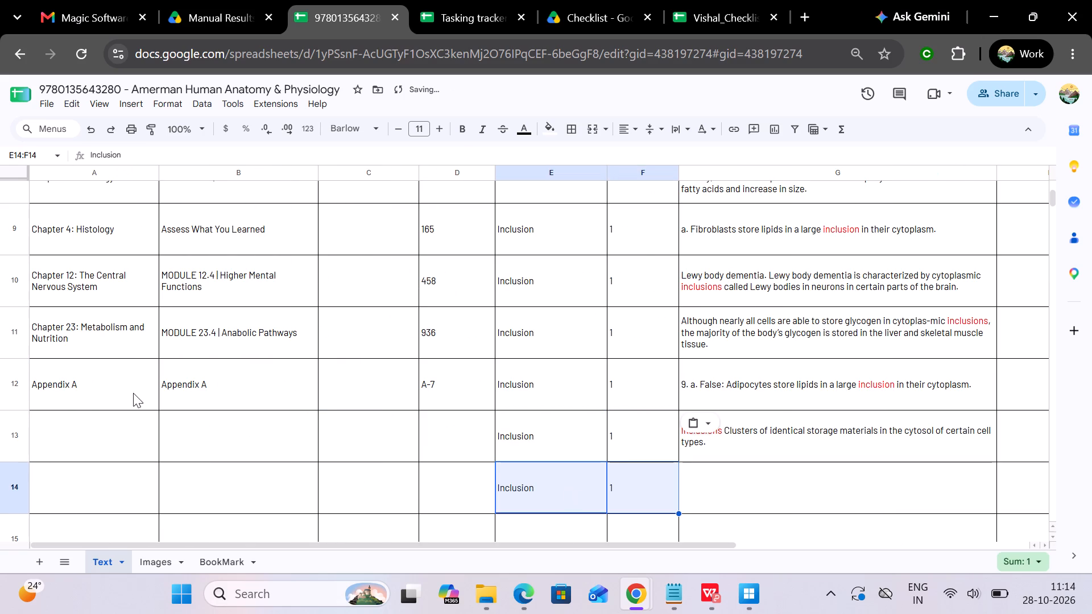
# Copy the word "Glossary" from the header of the PDF's glossary page.
pyautogui.click(467, 447)
pyautogui.hotkey('alt', 'Tab')
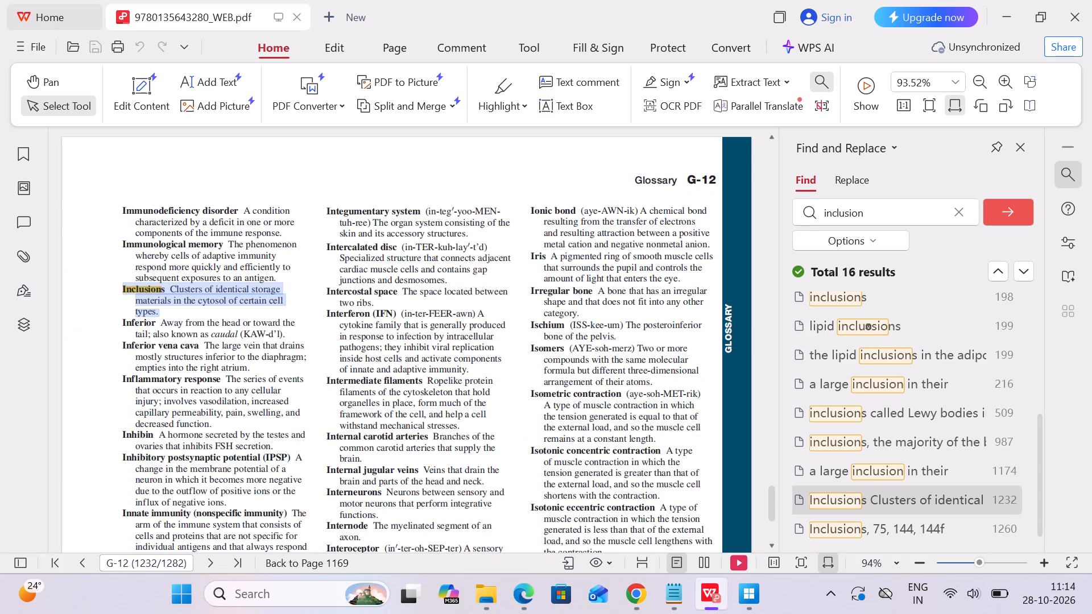
pyautogui.doubleClick(662, 180)
pyautogui.doubleClick(662, 180)
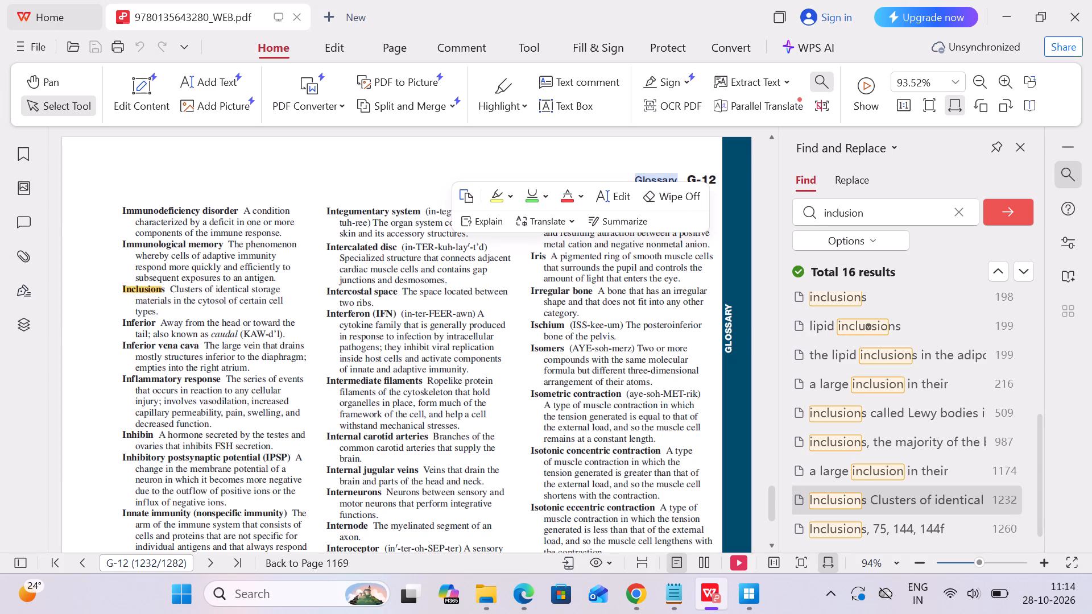
pyautogui.click(464, 194)
# Enter G-12 as the page number in D13 of the spreadsheet.
pyautogui.hotkey('alt', 'Tab')
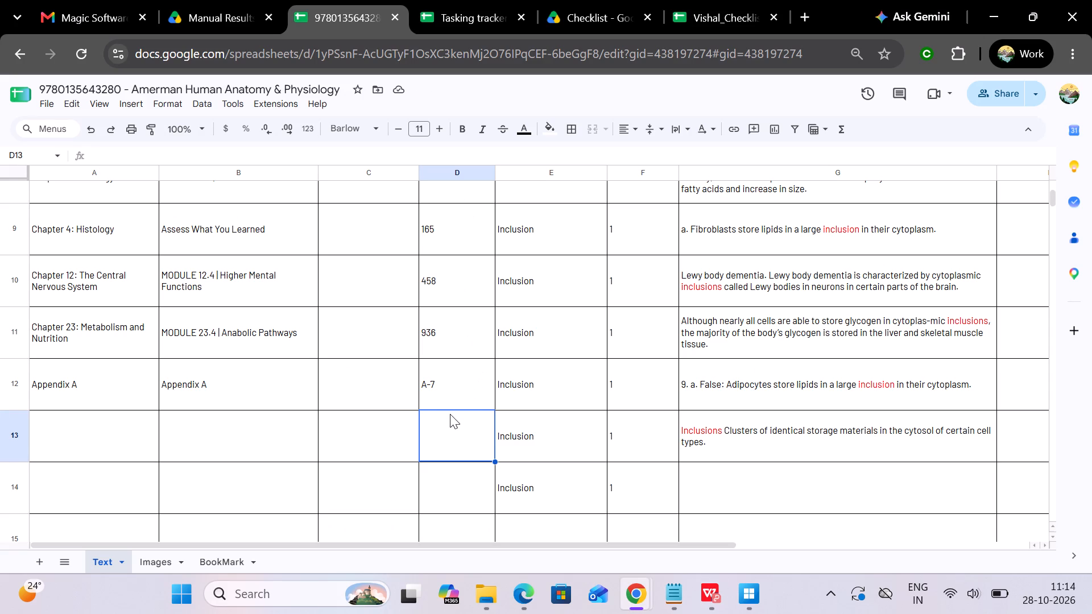
pyautogui.write('G-`')
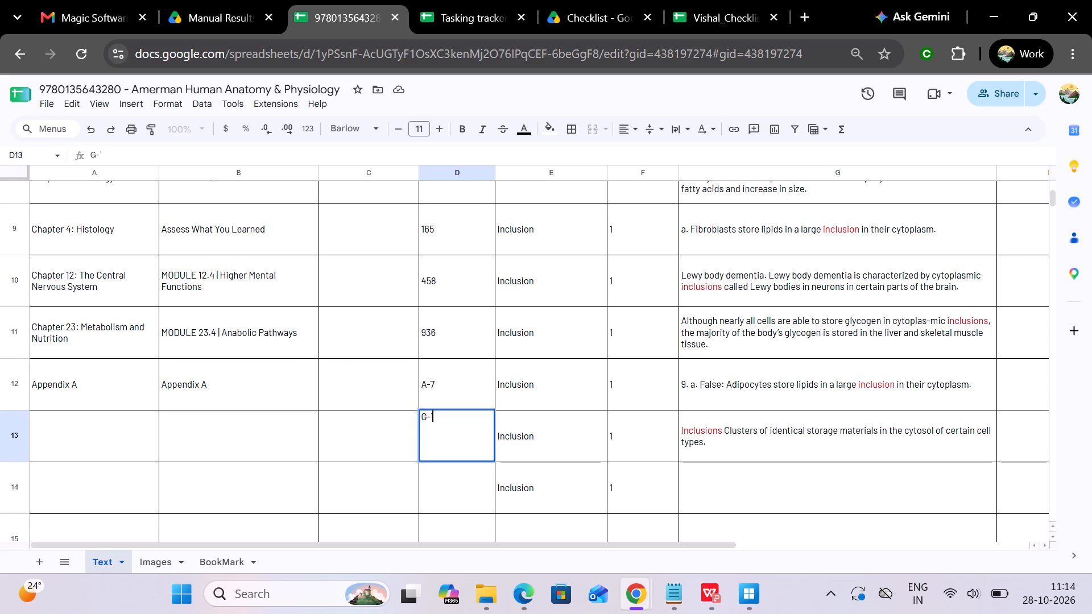
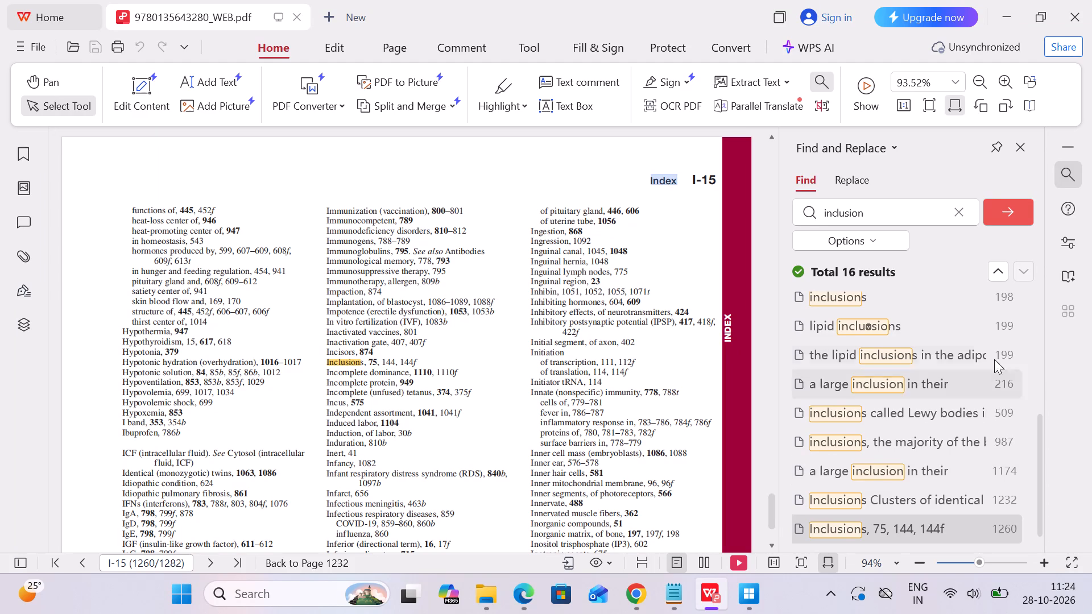
# Check the printed page numbers of the first "inclusion" search results in the PDF against the Text sheet's page-number column.
pyautogui.scroll(6, 936, 332)
pyautogui.click(915, 314)
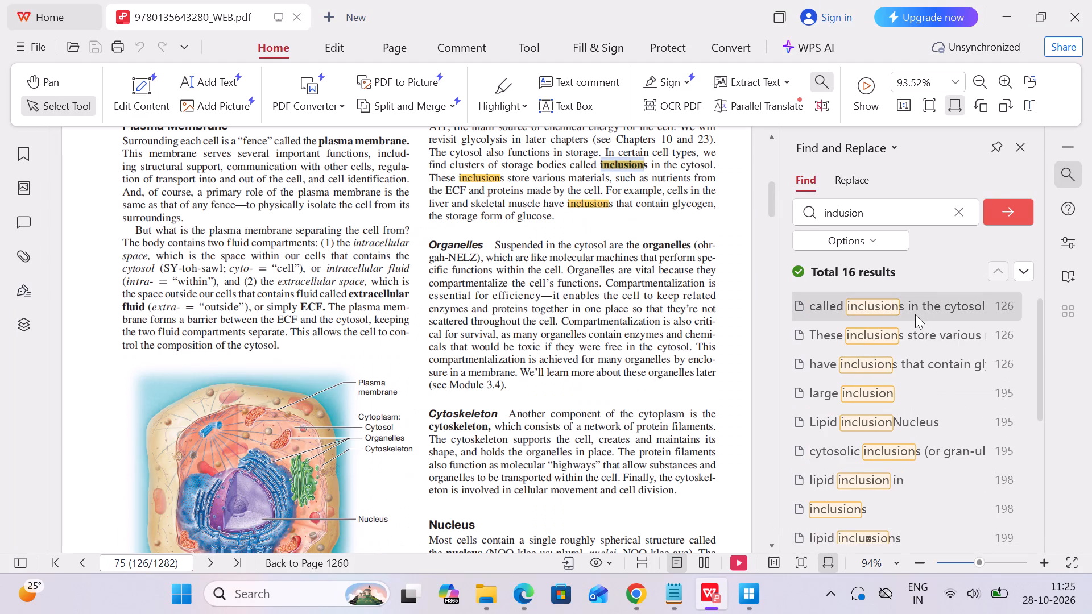
pyautogui.scroll(1, 660, 381)
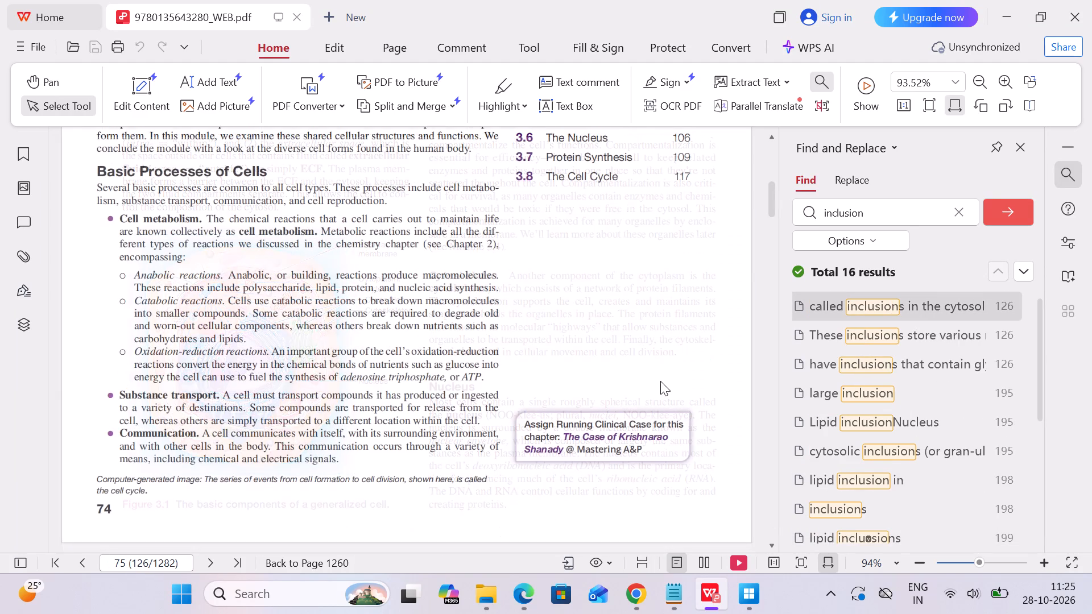
pyautogui.scroll(1, 660, 381)
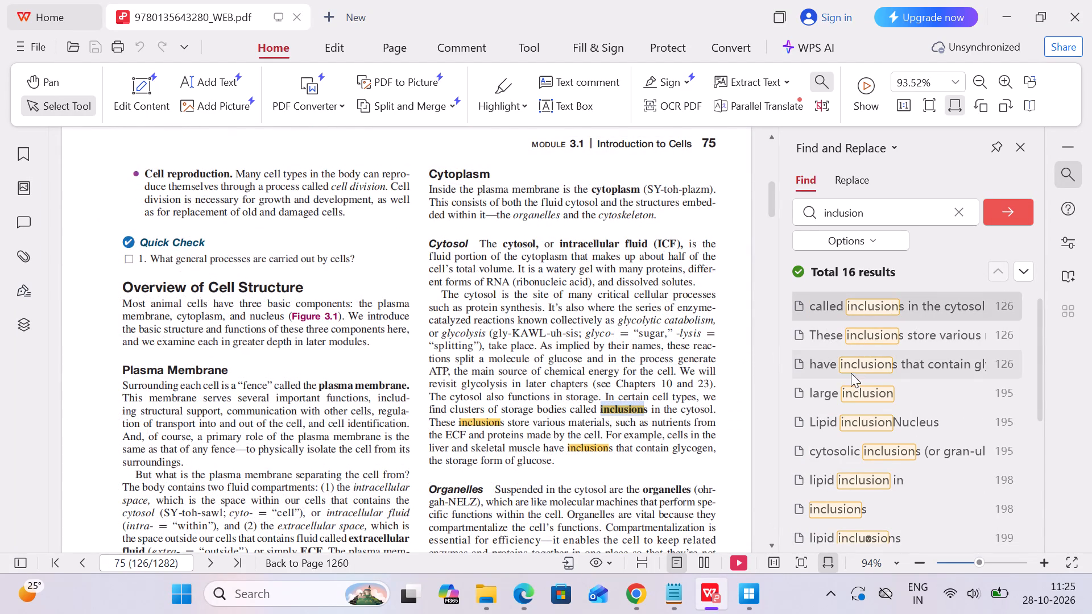
pyautogui.click(848, 388)
pyautogui.scroll(1, 669, 338)
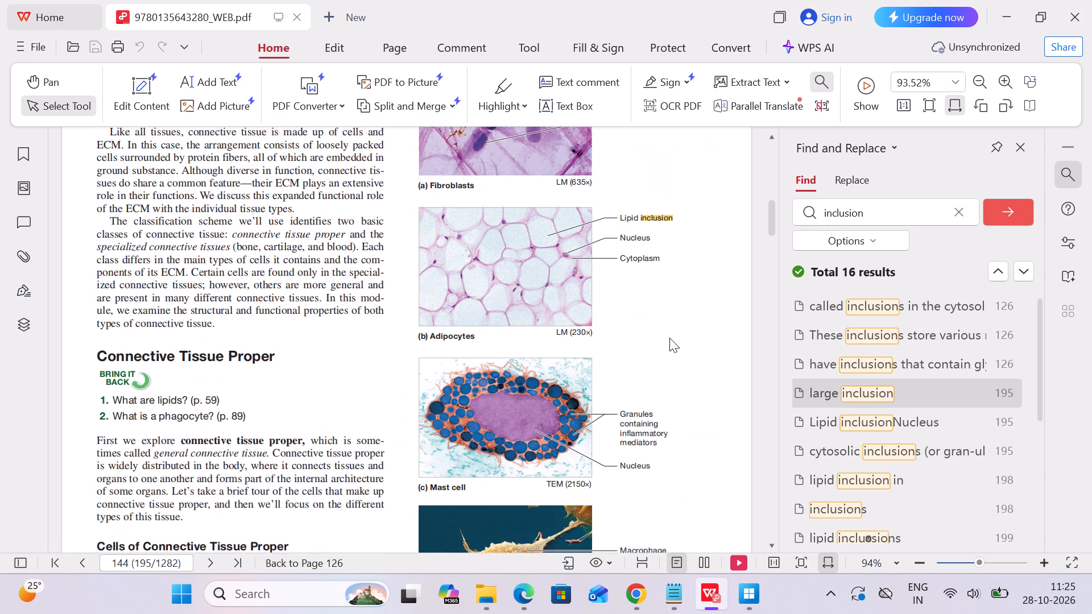
pyautogui.scroll(2, 669, 338)
pyautogui.hotkey('alt', 'Tab')
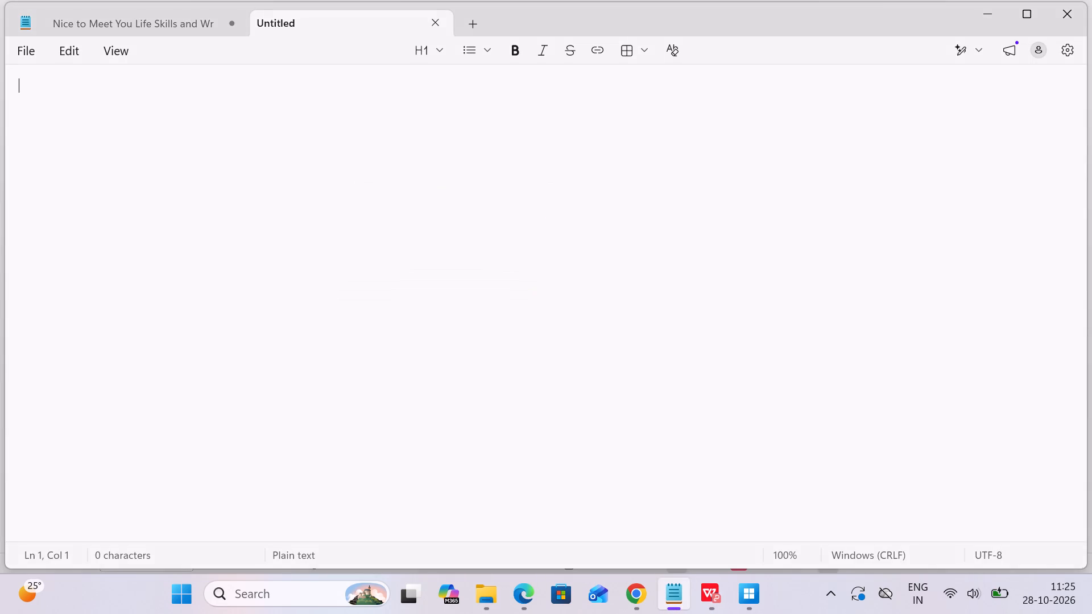
pyautogui.hotkey('alt', 'Tab')
pyautogui.hotkey('alt', 'Tab')
pyautogui.hotkey('alt', 'Tab')
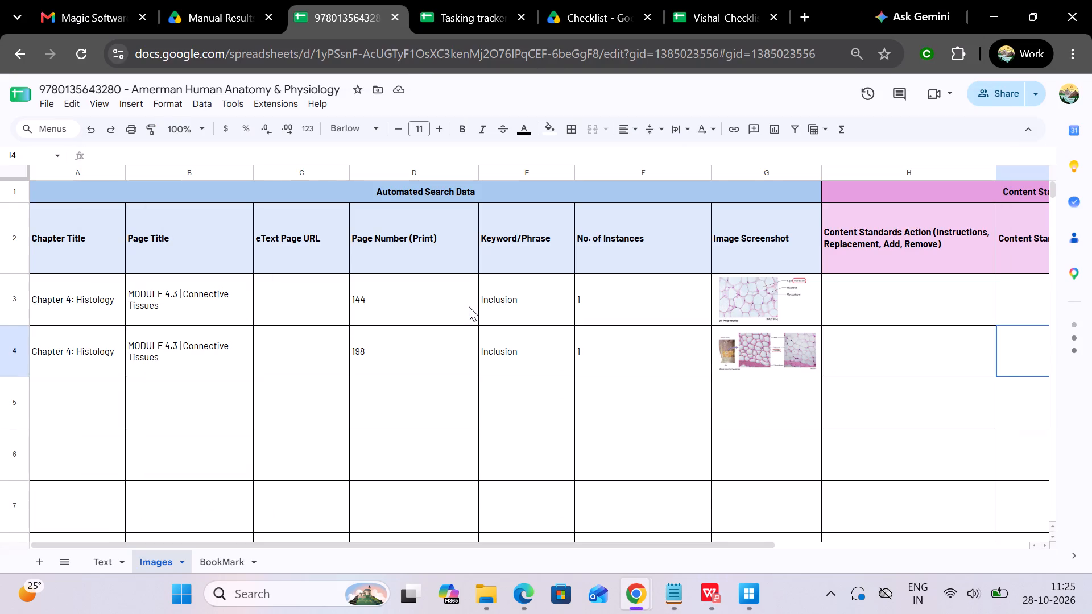
pyautogui.scroll(4, 366, 318)
pyautogui.click(97, 555)
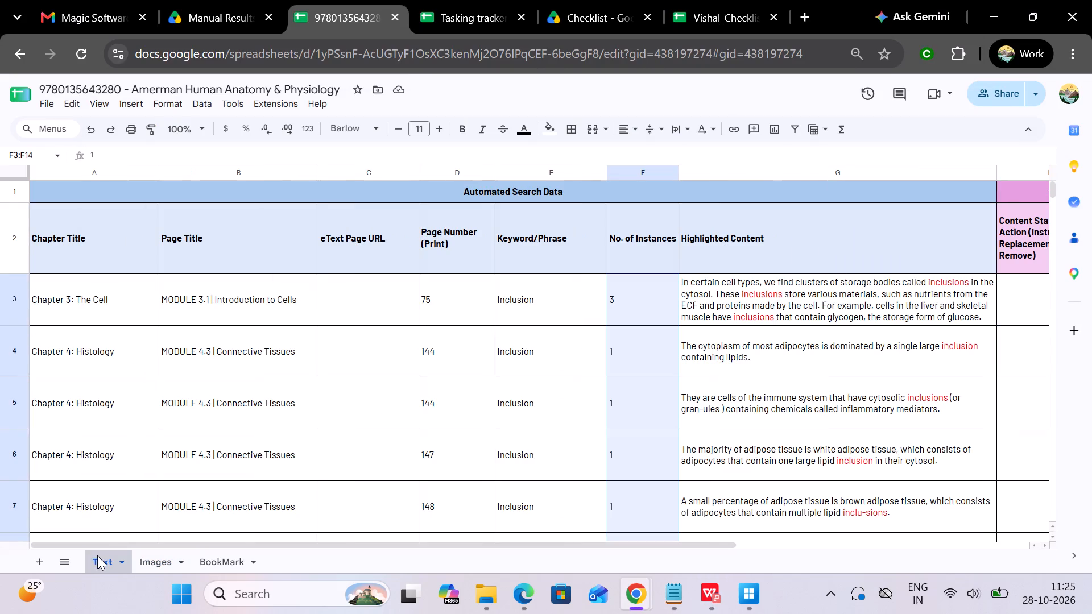
pyautogui.click(434, 463)
# Compare the Chapter 4 "inclusion" search results and their printed page numbers in the PDF with the Text sheet's Histology rows.
pyautogui.hotkey('alt', 'Tab')
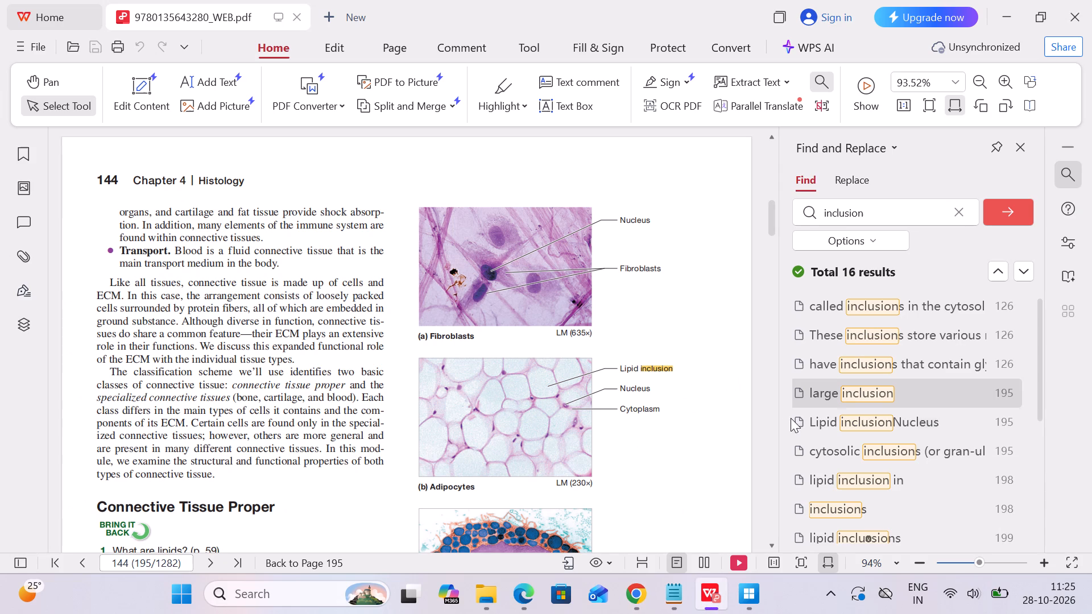
pyautogui.click(820, 487)
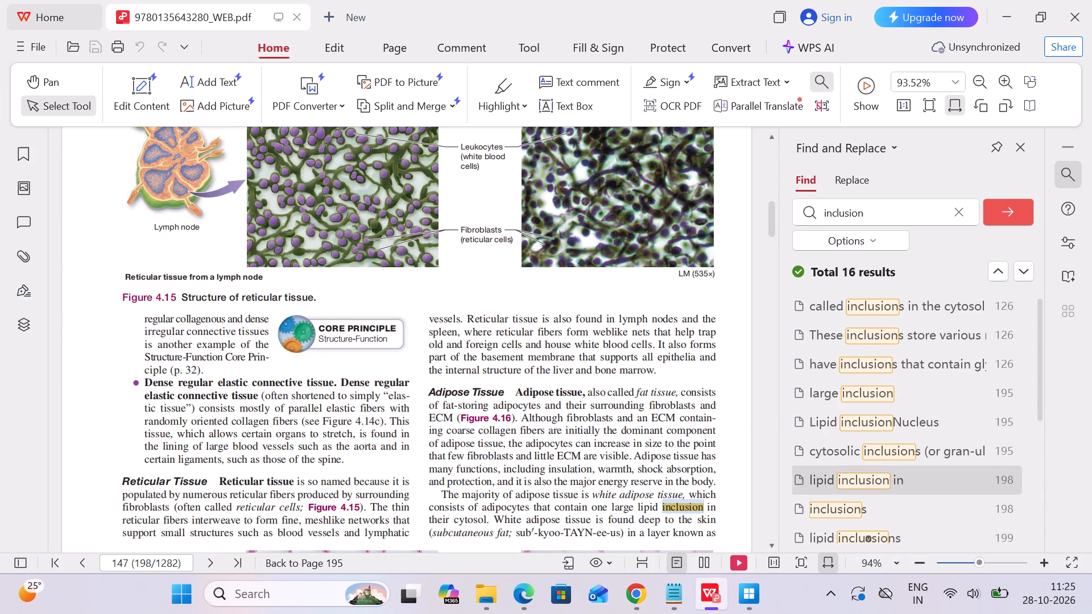
pyautogui.click(855, 436)
pyautogui.click(858, 456)
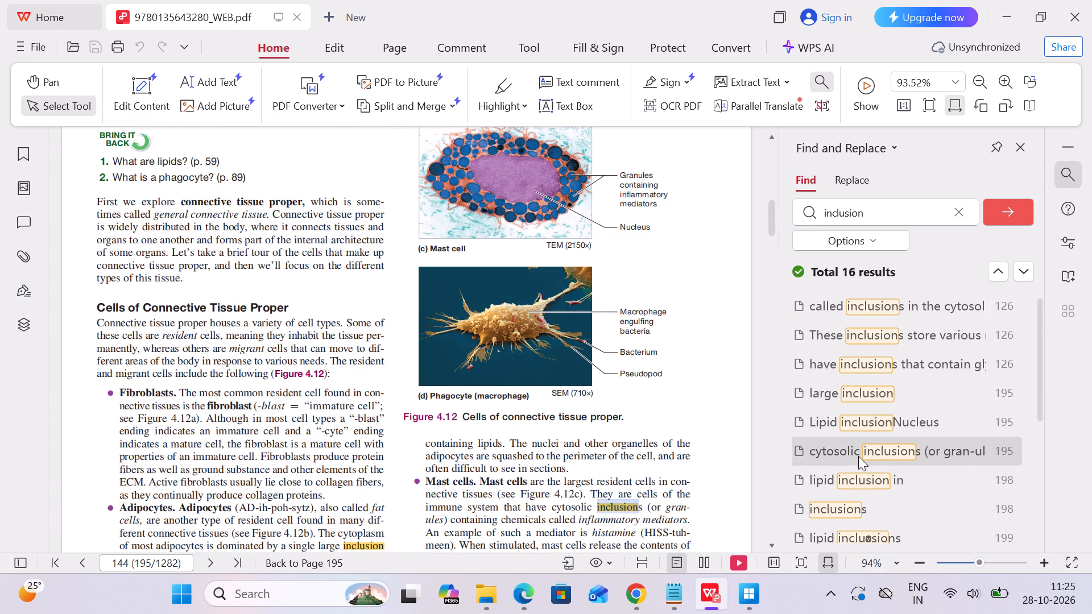
pyautogui.scroll(1, 636, 363)
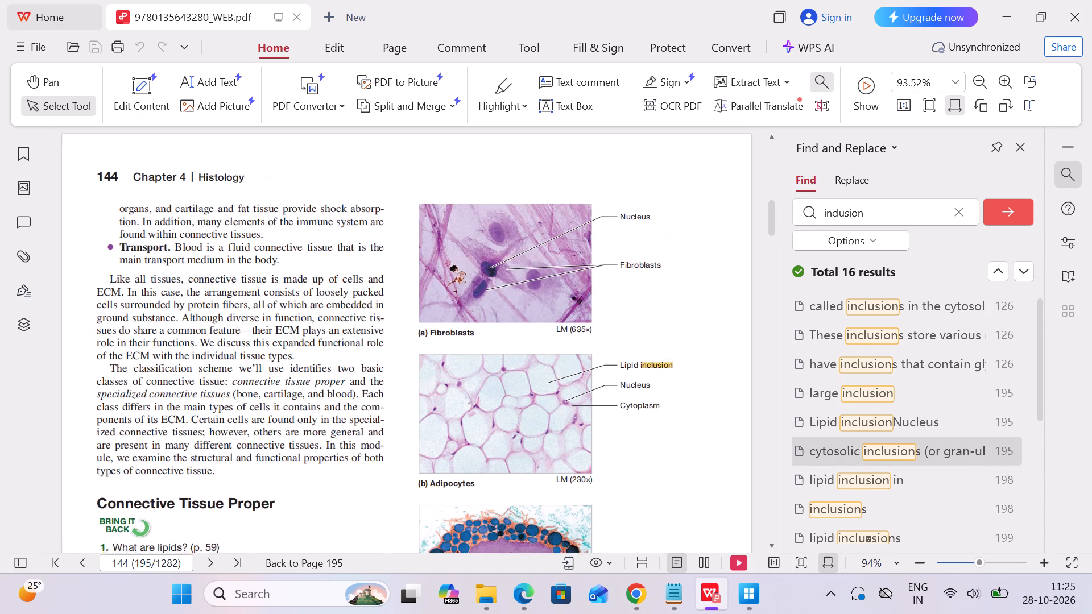
pyautogui.scroll(1, 636, 363)
pyautogui.hotkey('alt', 'Tab')
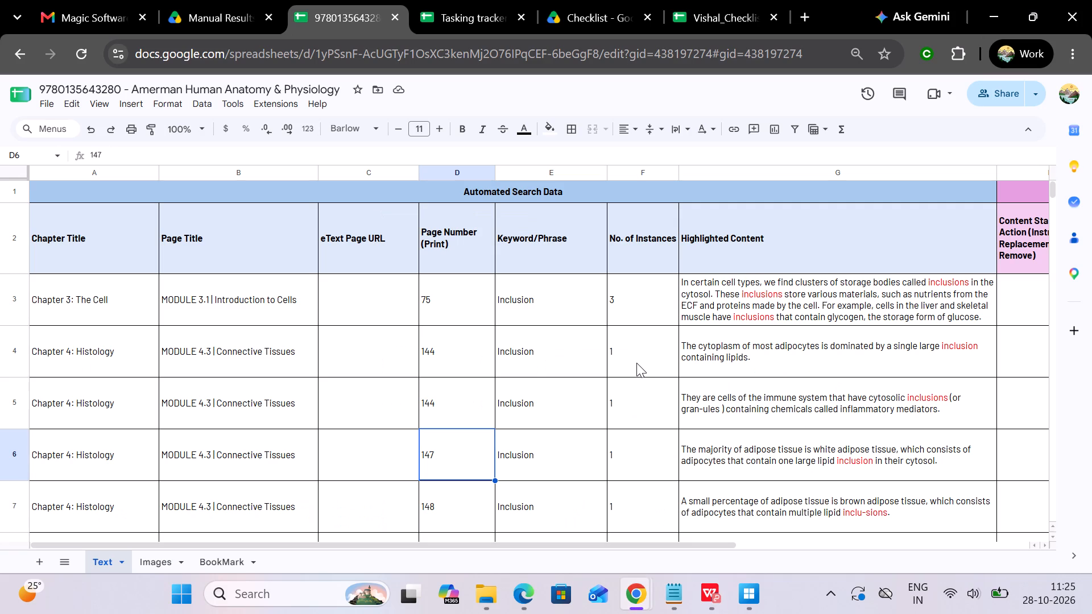
pyautogui.hotkey('alt', 'Tab')
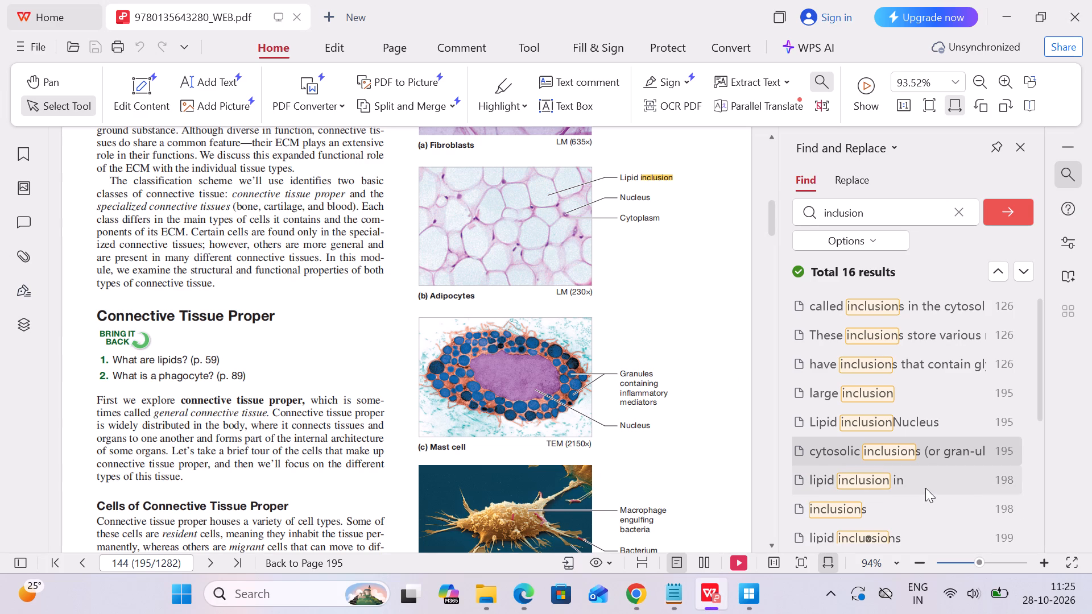
pyautogui.click(925, 488)
pyautogui.scroll(1, 649, 424)
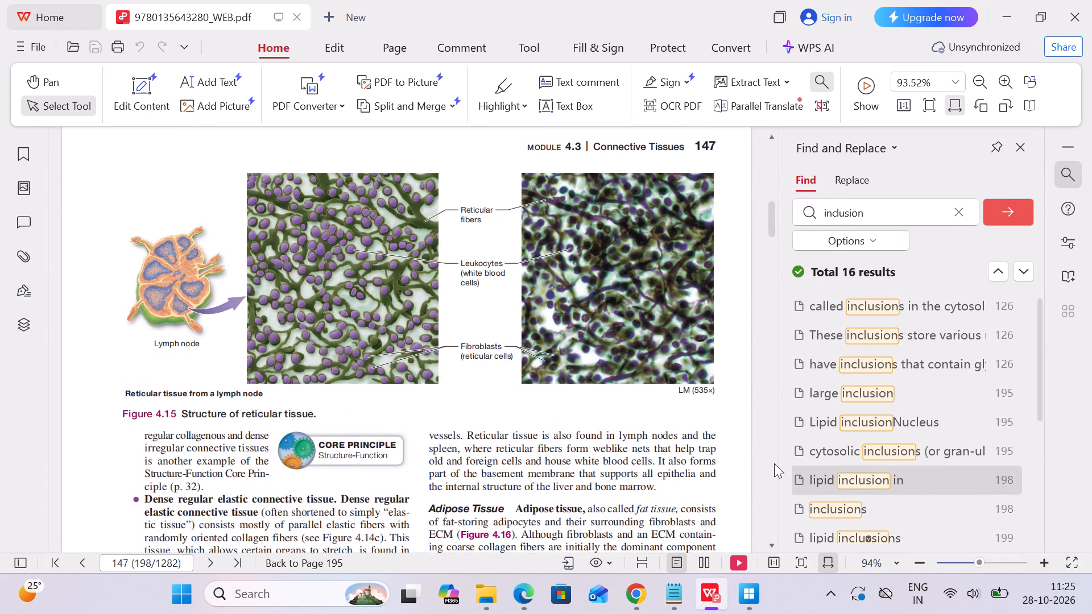
pyautogui.click(813, 505)
pyautogui.scroll(1, 655, 452)
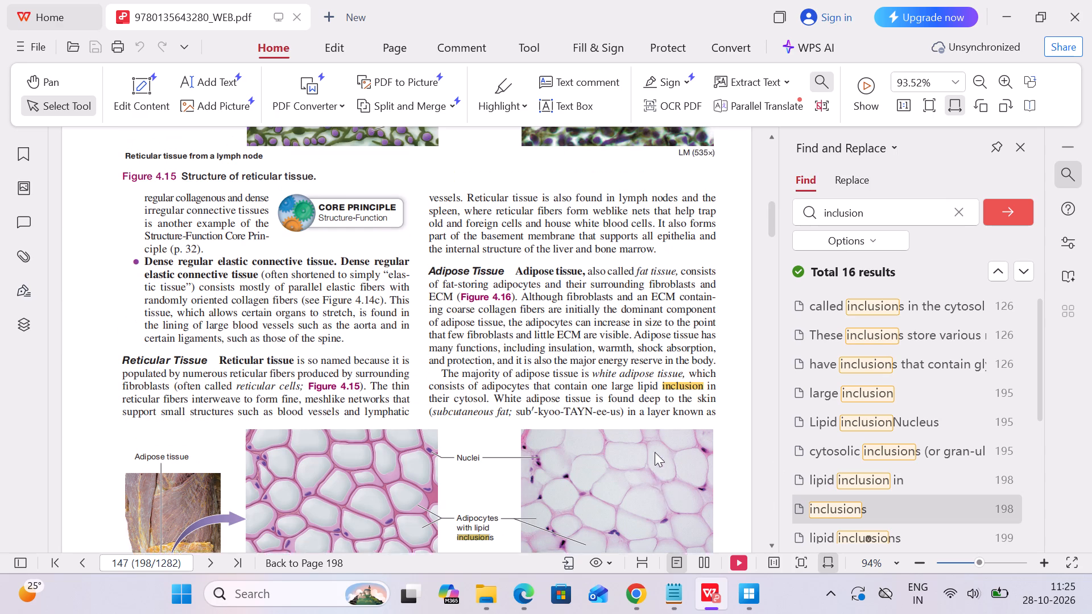
pyautogui.scroll(1, 655, 452)
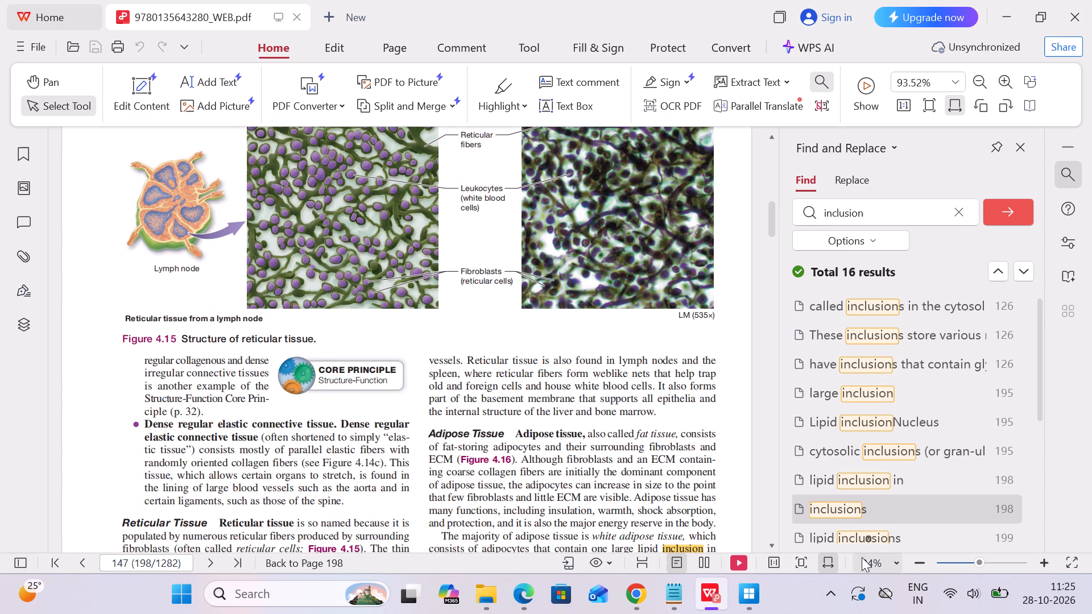
pyautogui.click(858, 539)
pyautogui.hotkey('alt', 'Tab')
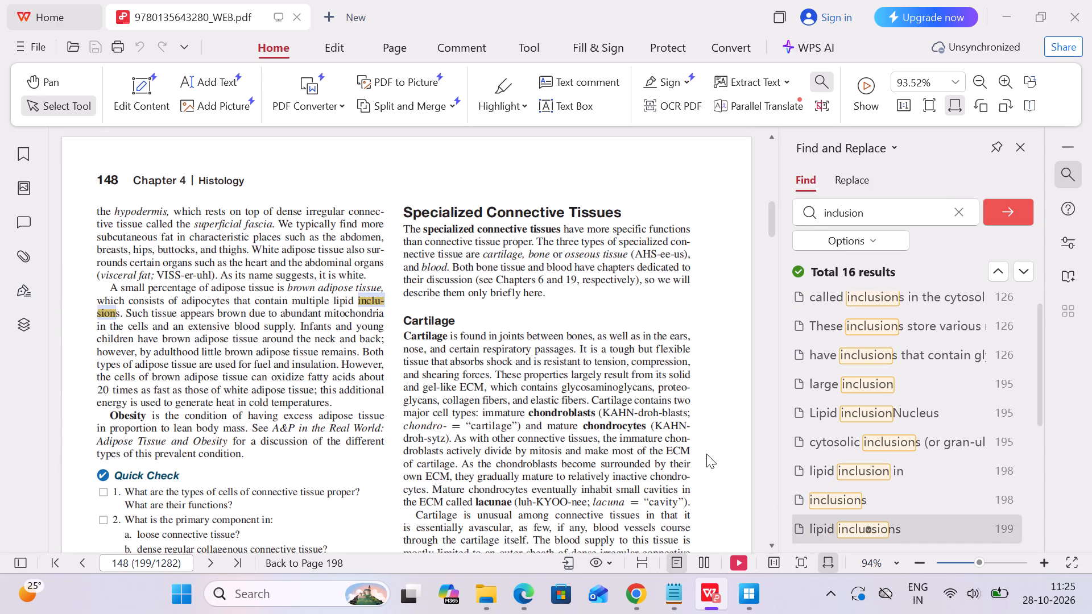
pyautogui.scroll(-1, 706, 454)
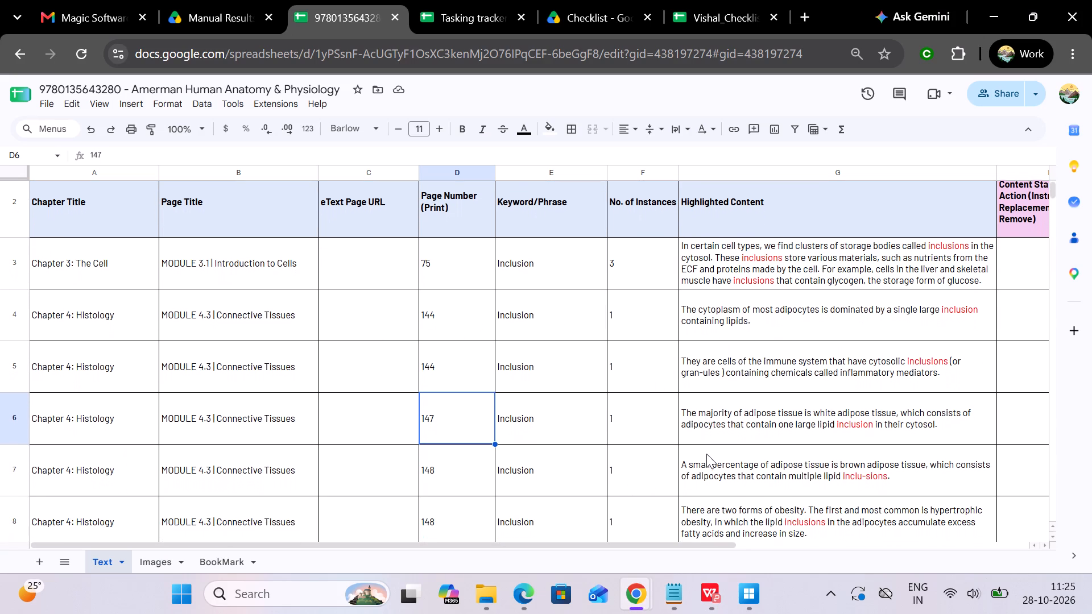
pyautogui.scroll(-1, 706, 454)
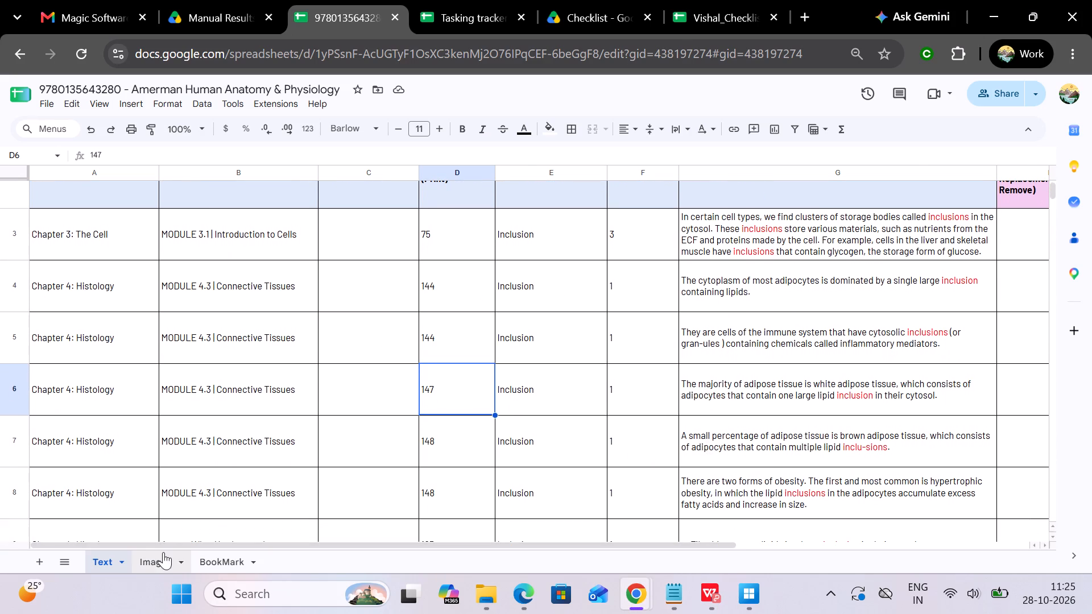
# Check the Images sheet's entries against the printed page number of the PDF's adipose tissue figure labelled "Adipocytes with lipid inclusions".
pyautogui.click(163, 552)
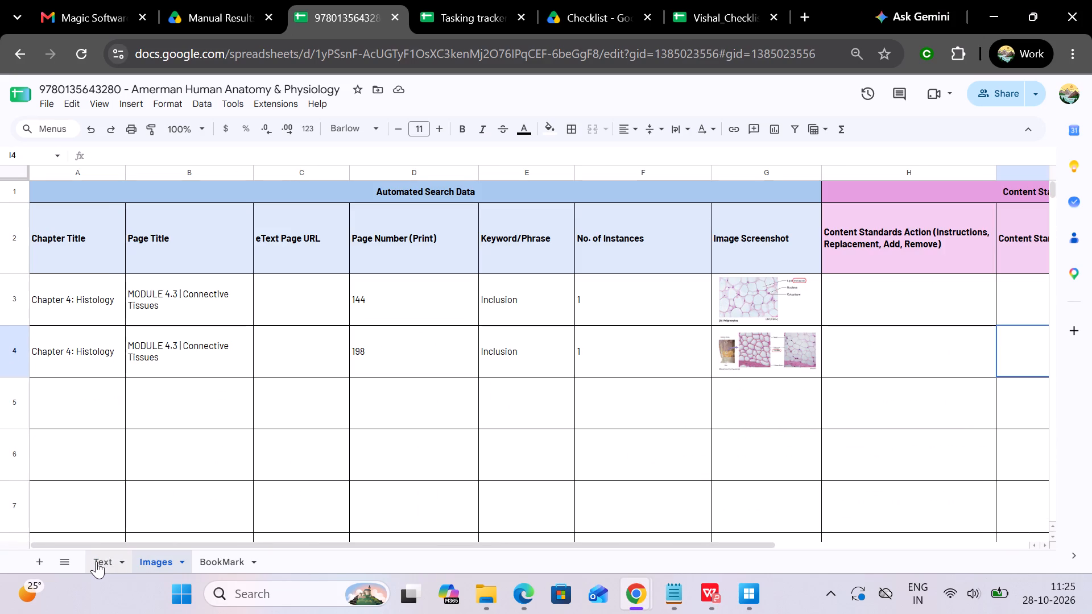
pyautogui.click(96, 561)
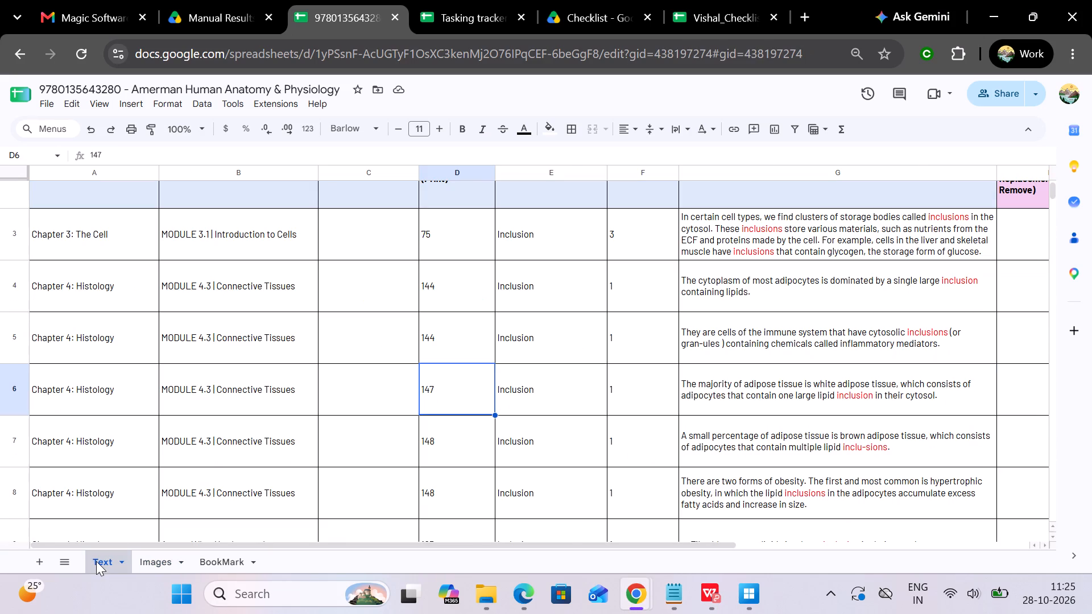
pyautogui.click(151, 561)
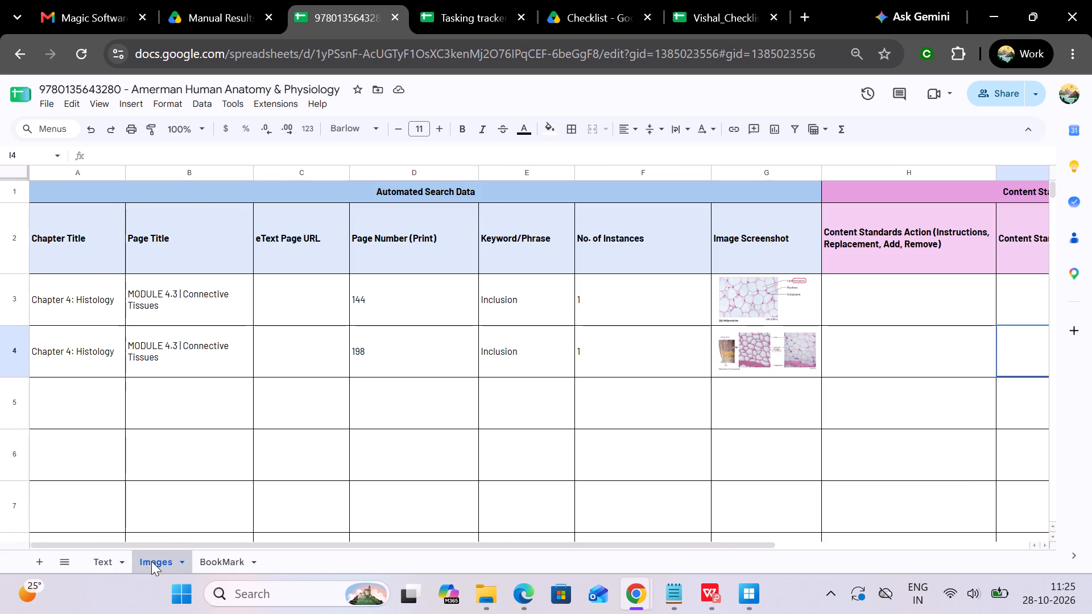
pyautogui.hotkey('alt', 'Tab')
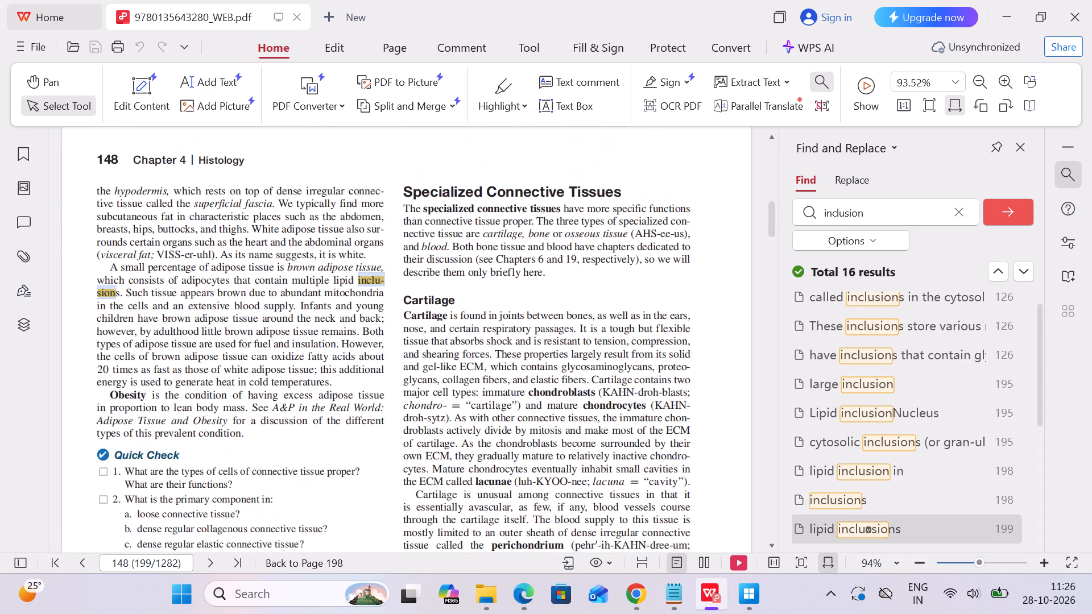
pyautogui.scroll(1, 567, 449)
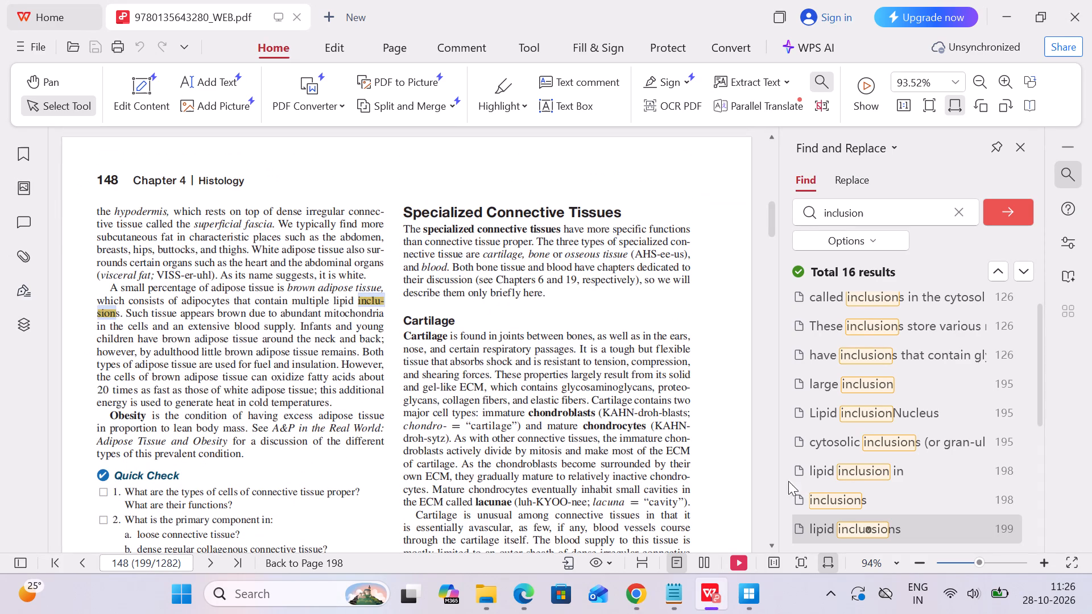
pyautogui.click(833, 488)
pyautogui.scroll(1, 617, 458)
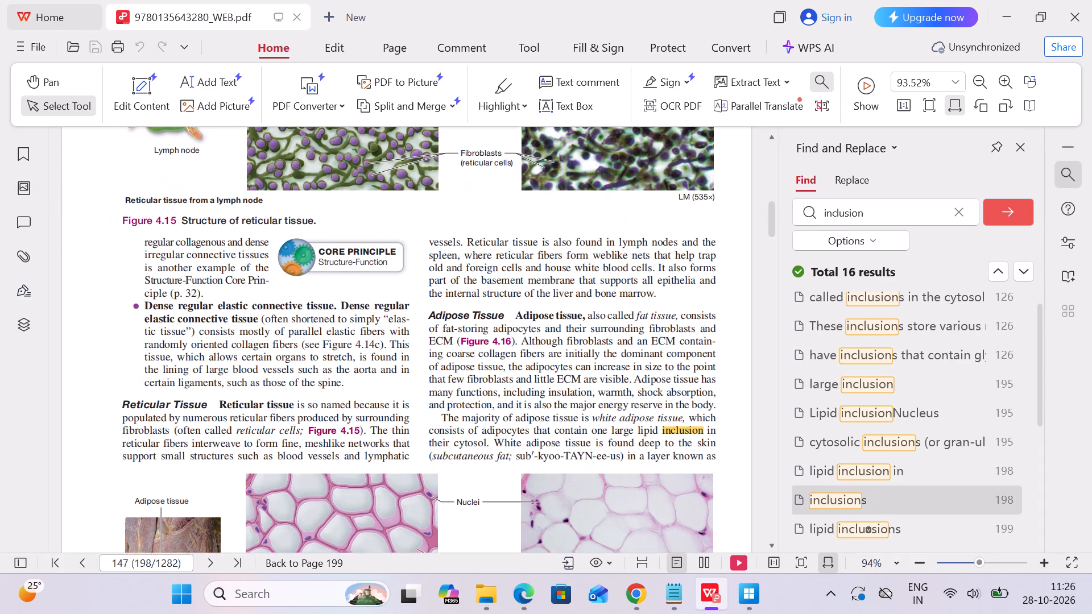
pyautogui.scroll(1, 617, 458)
pyautogui.scroll(-1, 617, 458)
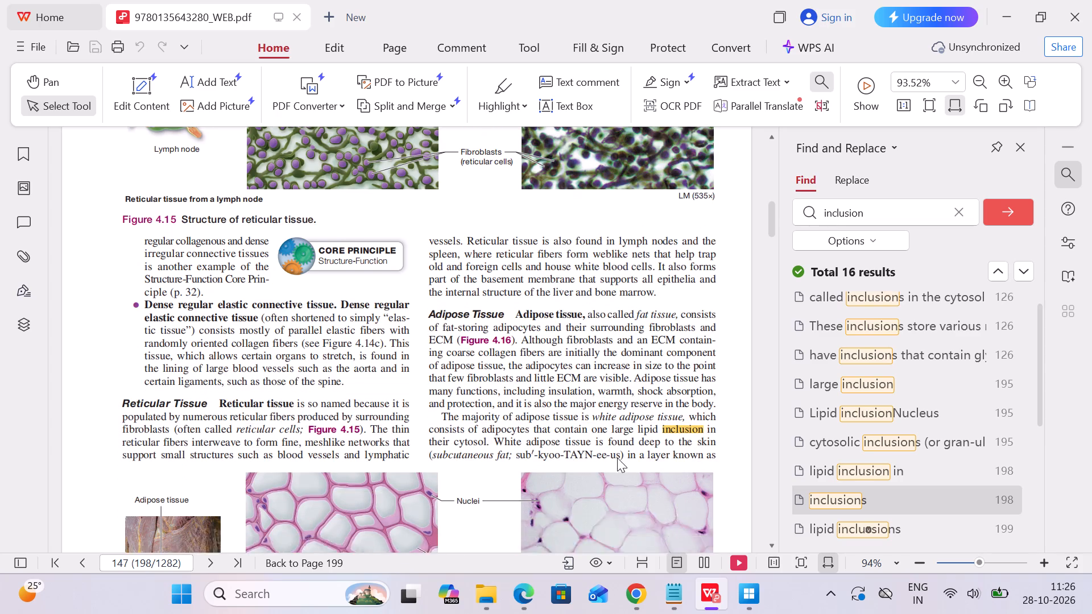
pyautogui.scroll(-1, 617, 458)
# Set the page number in D4 of the Images sheet to 147.
pyautogui.hotkey('alt', 'Tab')
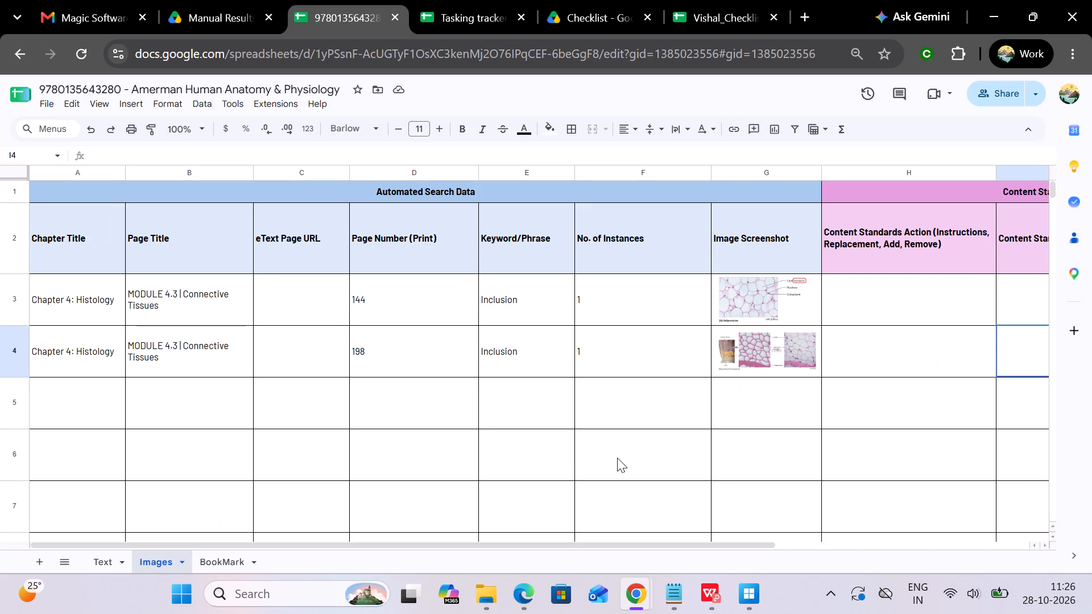
pyautogui.click(455, 357)
pyautogui.hotkey('alt', 'Tab')
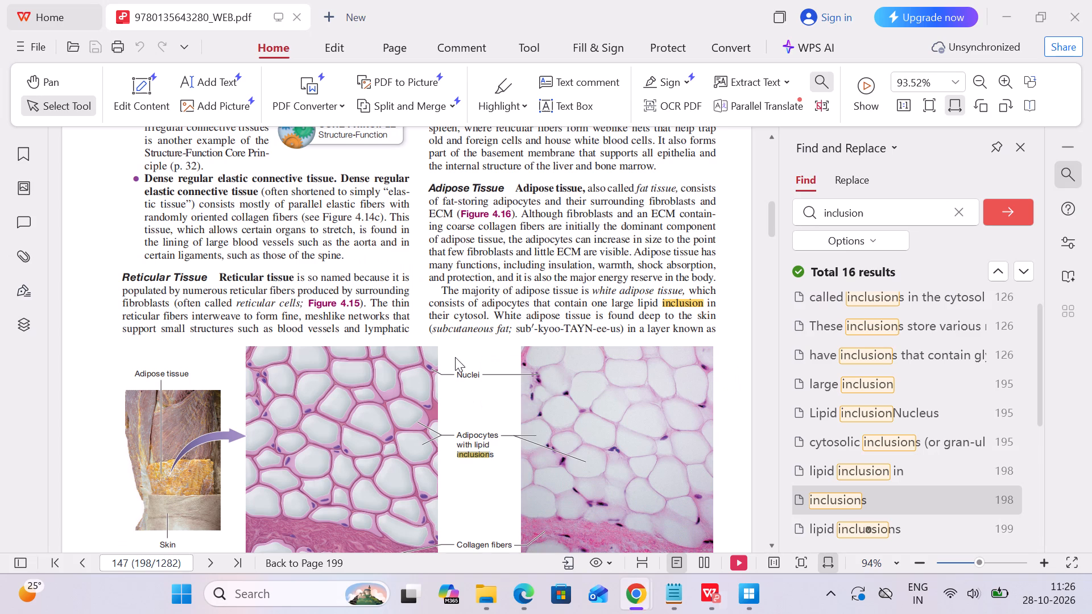
pyautogui.hotkey('alt', 'Tab')
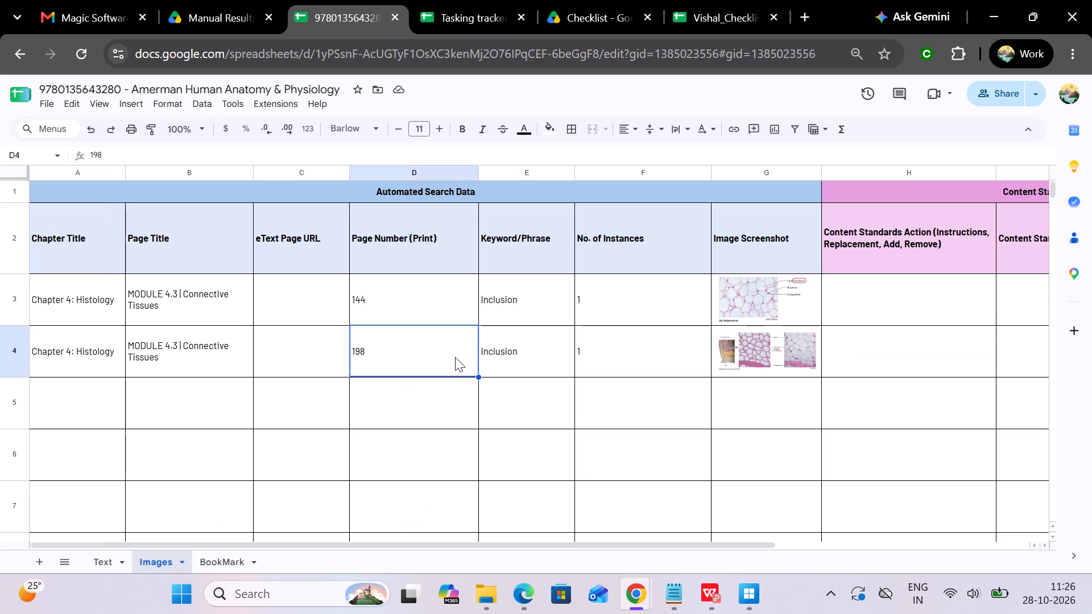
pyautogui.press('BackSpace')
pyautogui.press('1')
pyautogui.write('47')
pyautogui.click(540, 365)
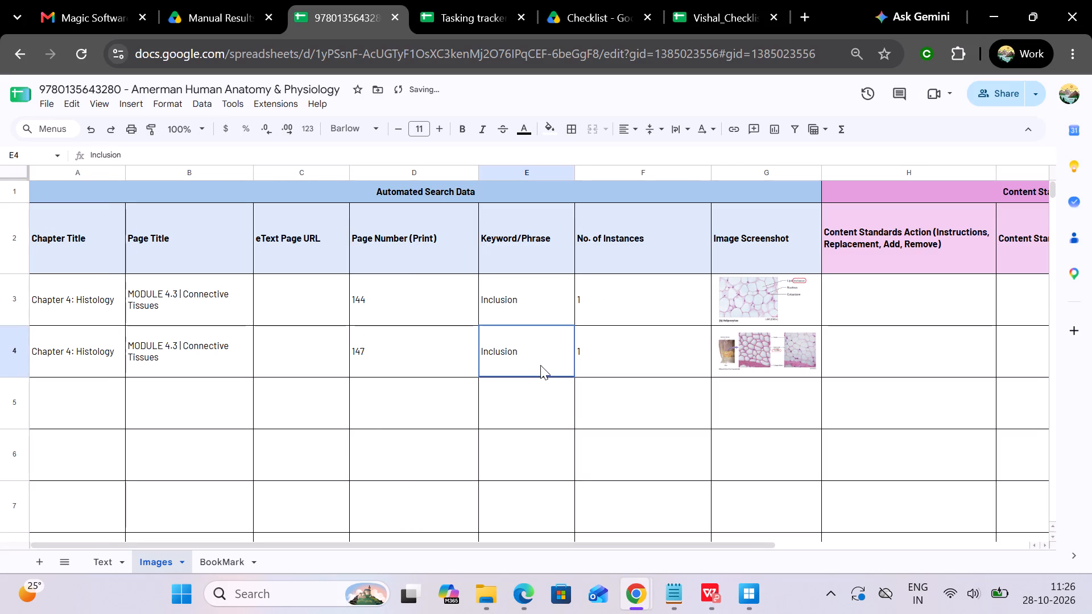
# Check the Images sheet's entries against the printed page numbers of the PDF's figures labelled "Lipid inclusion" and "Adipocytes with lipid inclusions".
pyautogui.hotkey('alt', 'Tab')
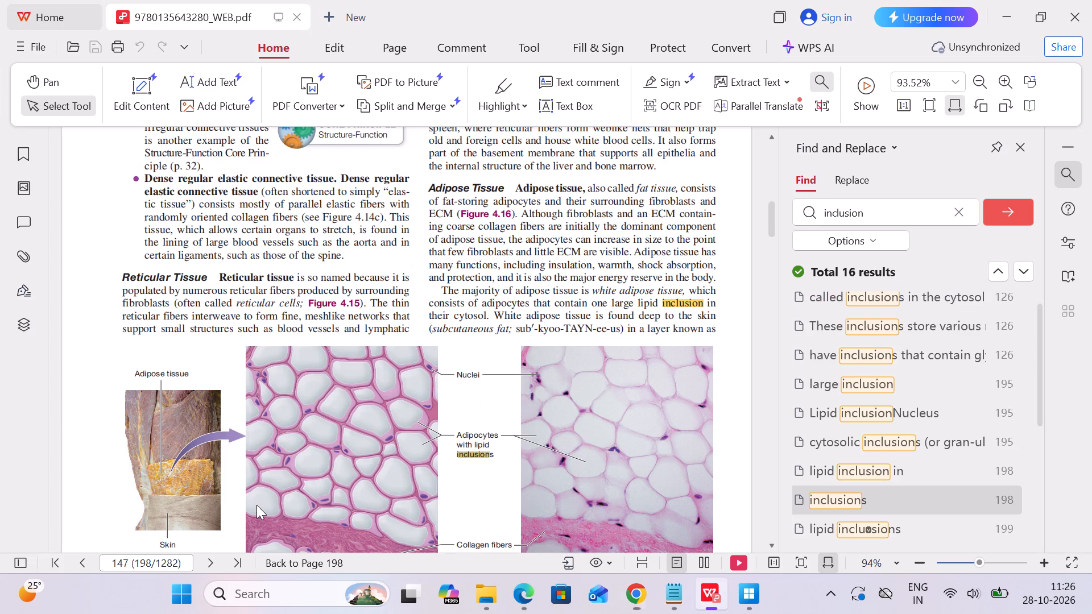
pyautogui.scroll(1, 572, 443)
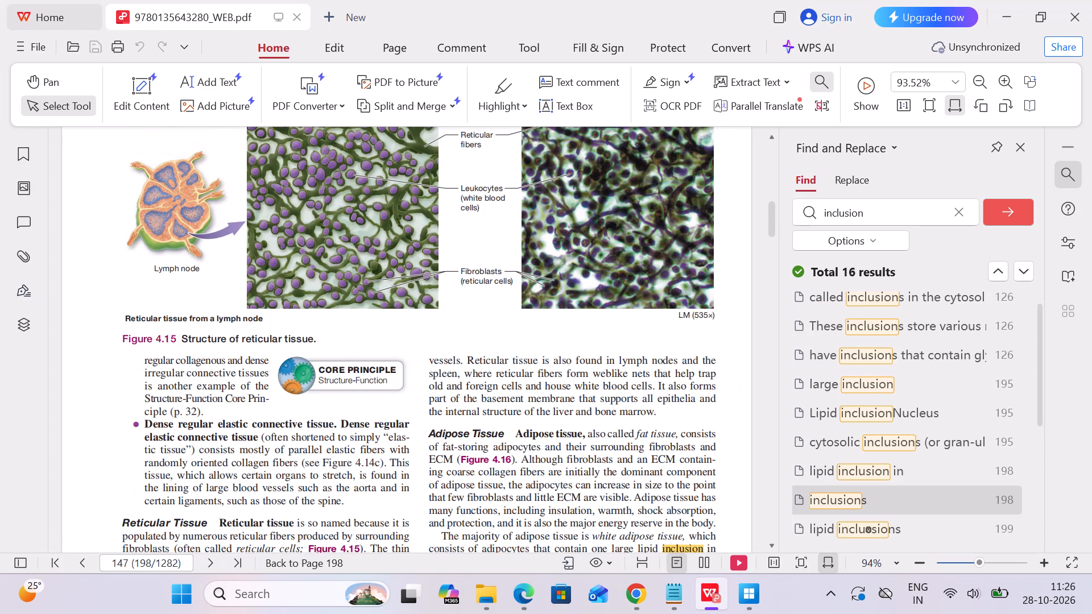
pyautogui.click(830, 394)
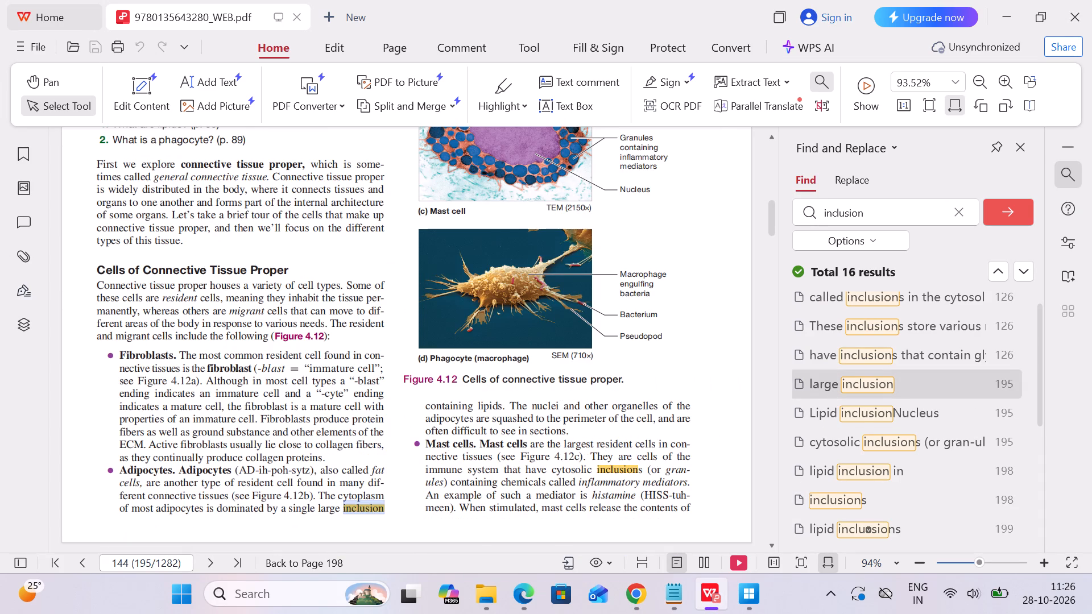
pyautogui.scroll(3, 654, 400)
pyautogui.scroll(-1, 654, 400)
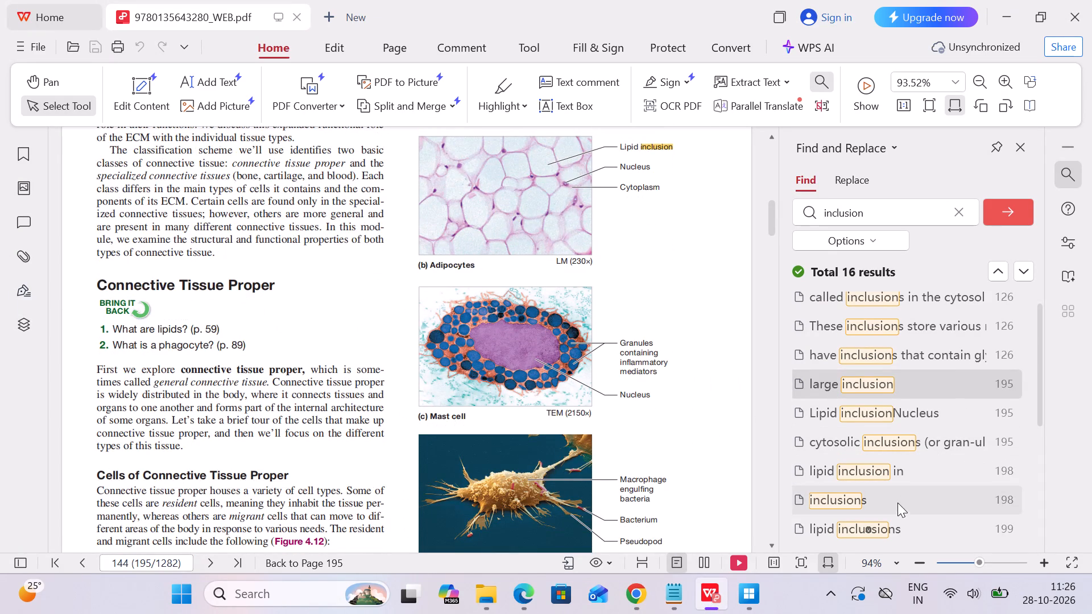
pyautogui.click(894, 511)
pyautogui.scroll(-1, 894, 511)
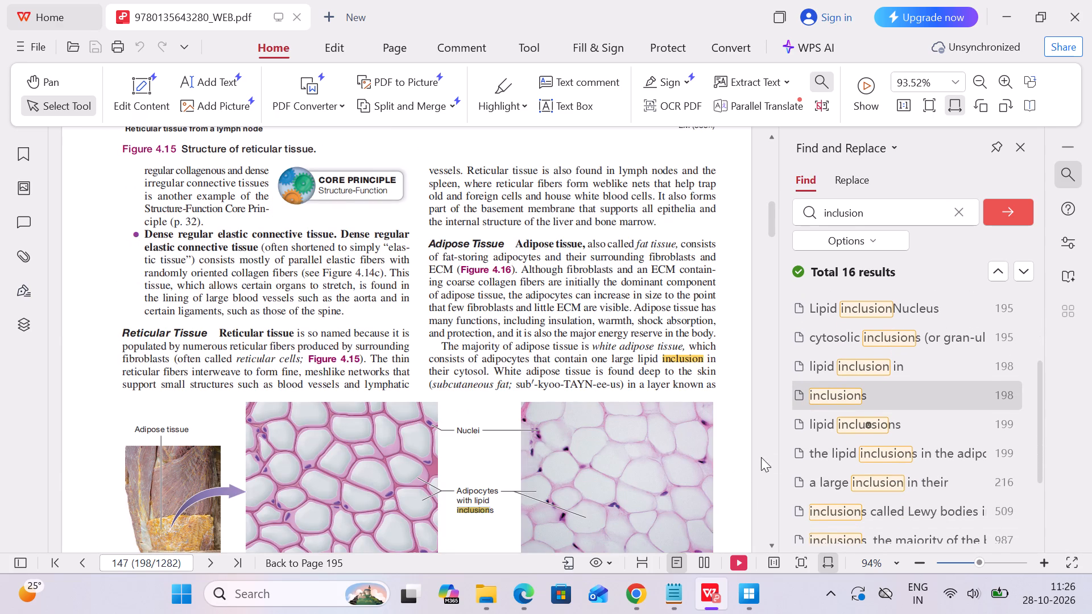
pyautogui.hotkey('alt', 'Tab')
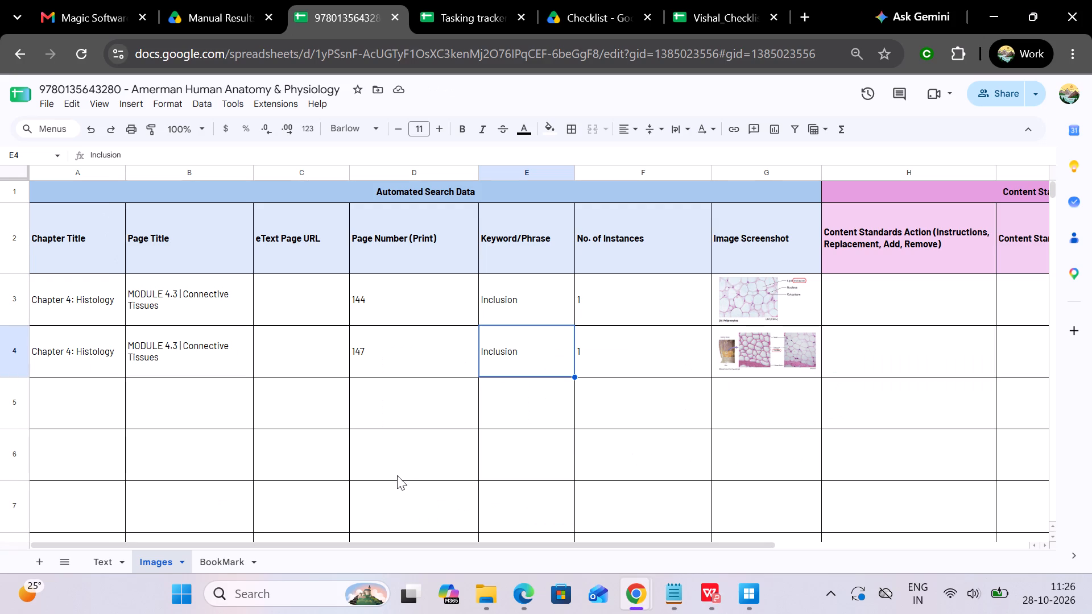
# Check the Text sheet's brown adipose tissue and hypertrophic obesity rows against the matching "inclusion" results and printed page number in the PDF.
pyautogui.click(104, 563)
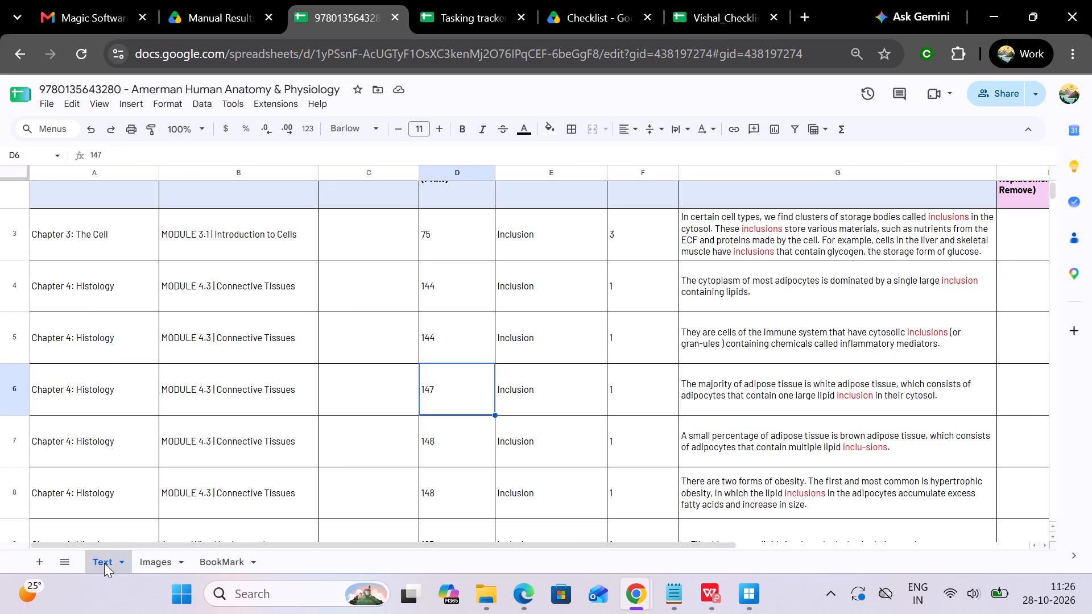
pyautogui.hotkey('alt', 'Tab')
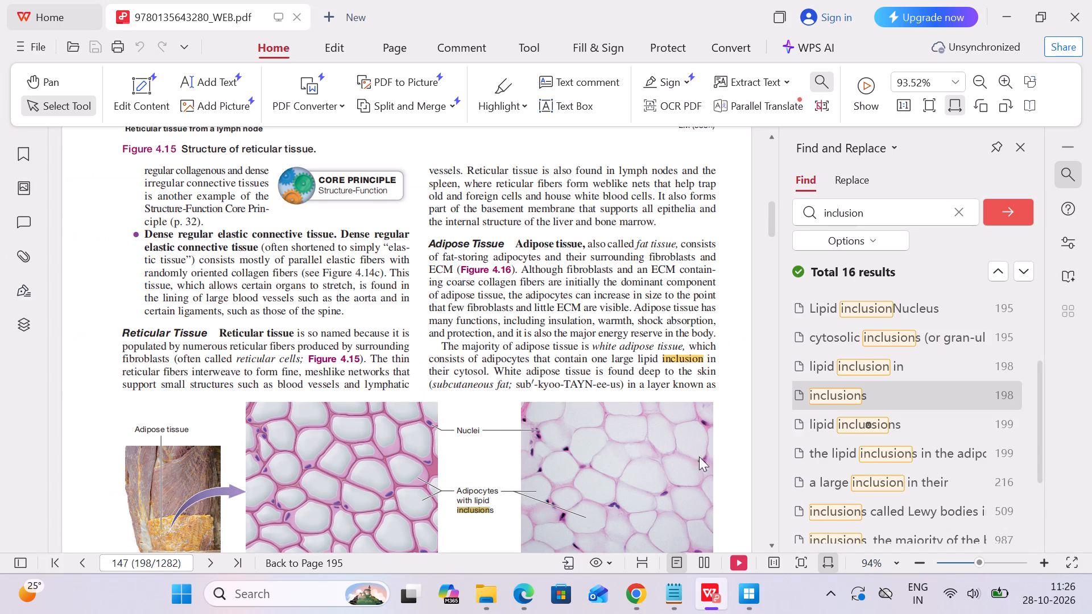
pyautogui.click(835, 422)
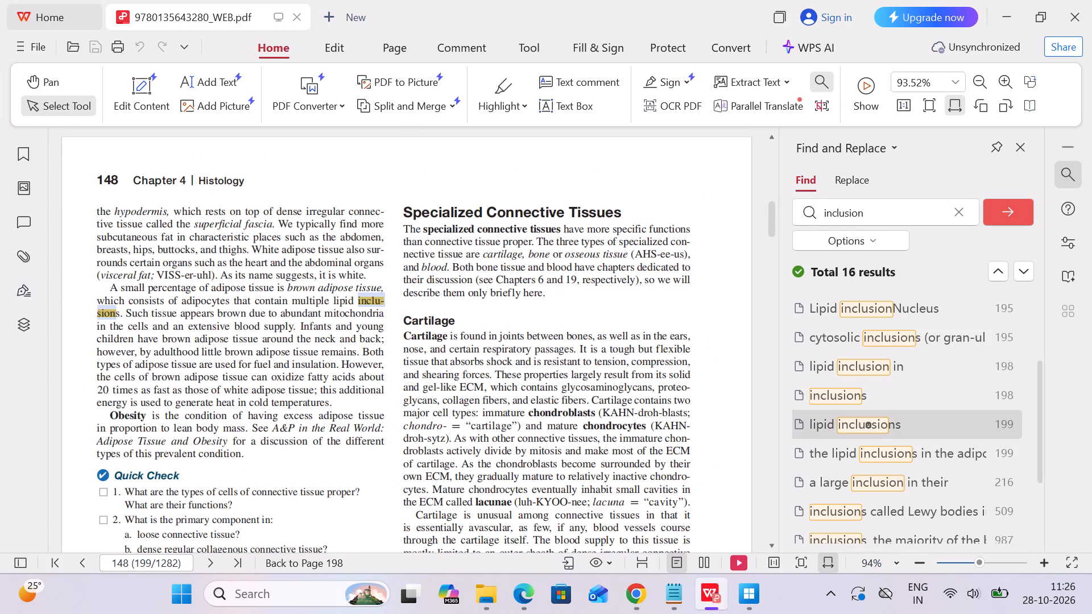
pyautogui.hotkey('alt', 'Tab')
pyautogui.click(446, 439)
pyautogui.scroll(-1, 446, 439)
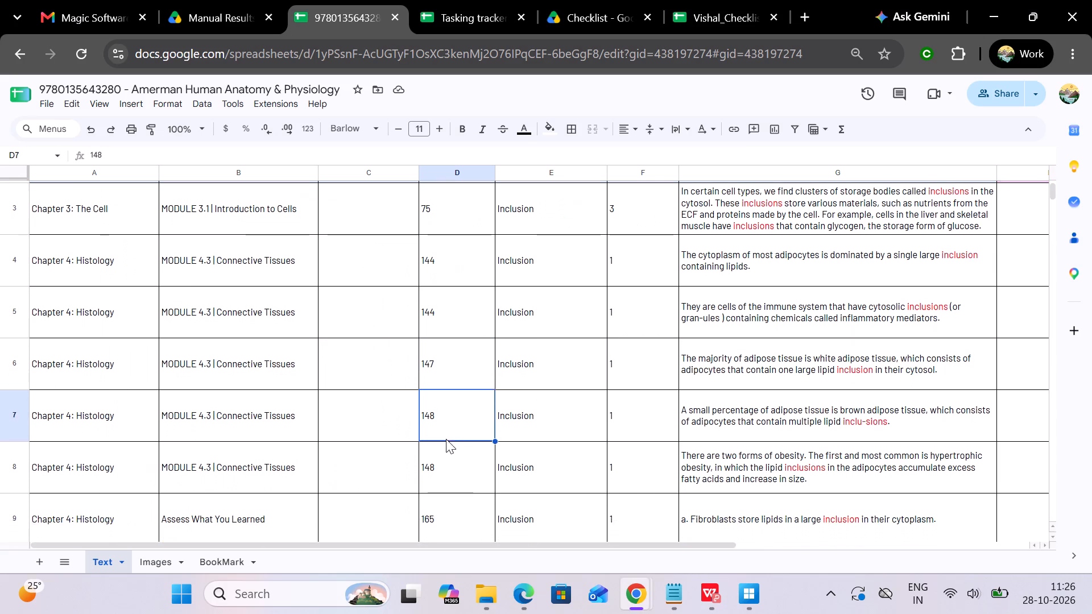
pyautogui.scroll(-1, 446, 439)
pyautogui.click(446, 439)
pyautogui.hotkey('alt', 'Tab')
pyautogui.scroll(-1, 446, 439)
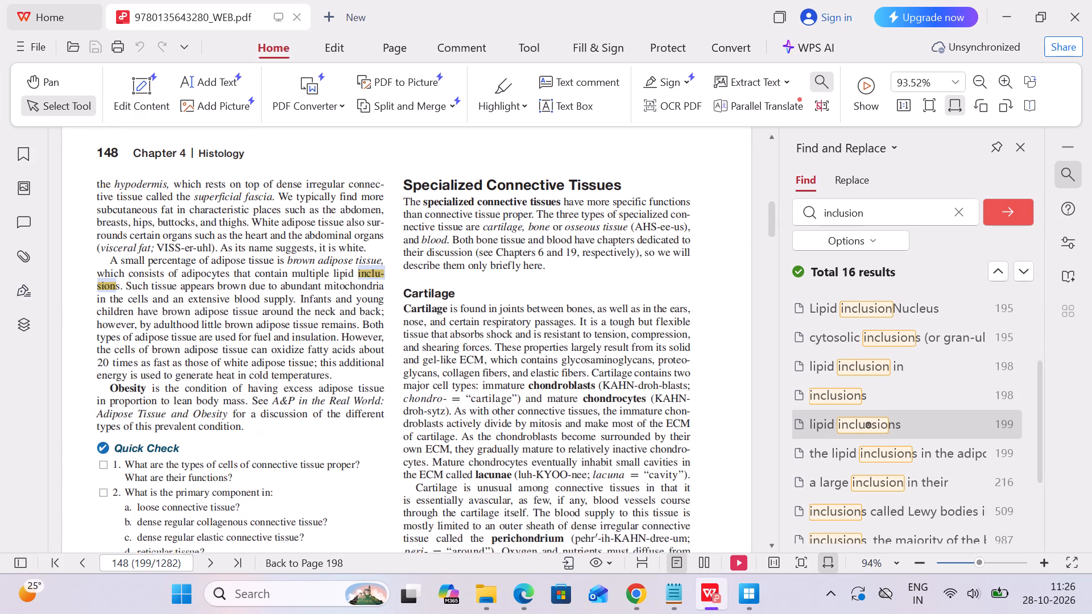
pyautogui.scroll(-2, 446, 439)
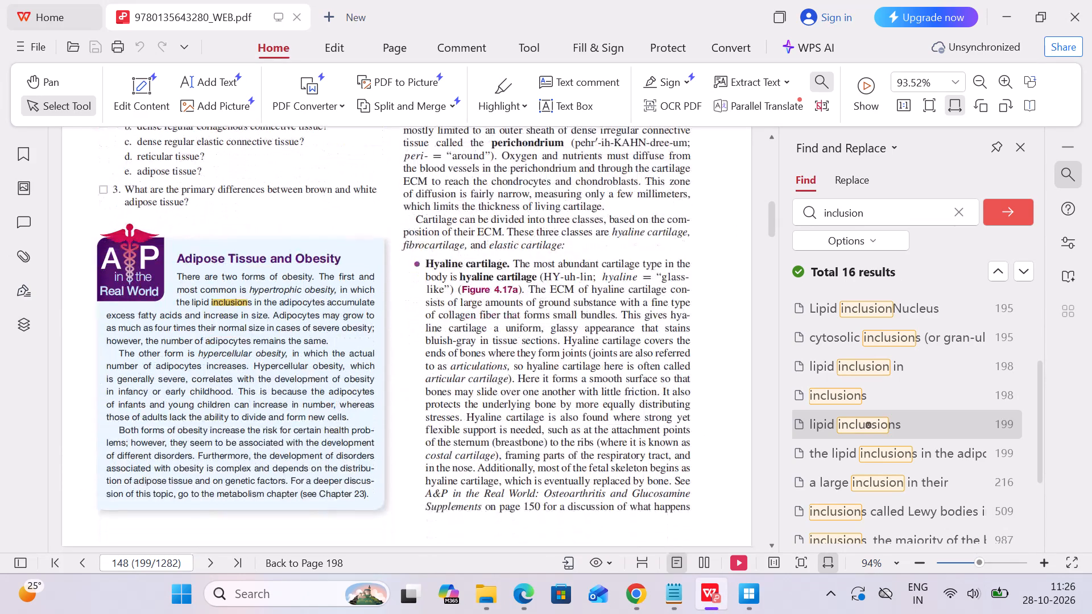
# Compare the PDF's "a large inclusion in their" question and Lewy body dementia results with the Text sheet's Assess What You Learned and Chapter 12 rows.
pyautogui.click(861, 474)
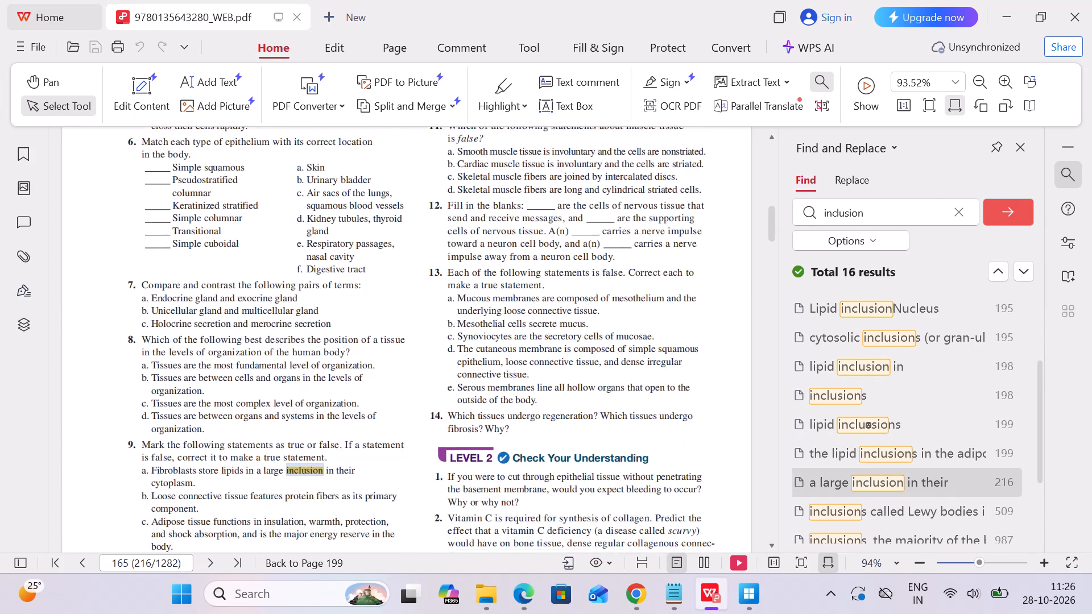
pyautogui.hotkey('alt', 'Tab')
pyautogui.click(464, 494)
pyautogui.scroll(-1, 464, 494)
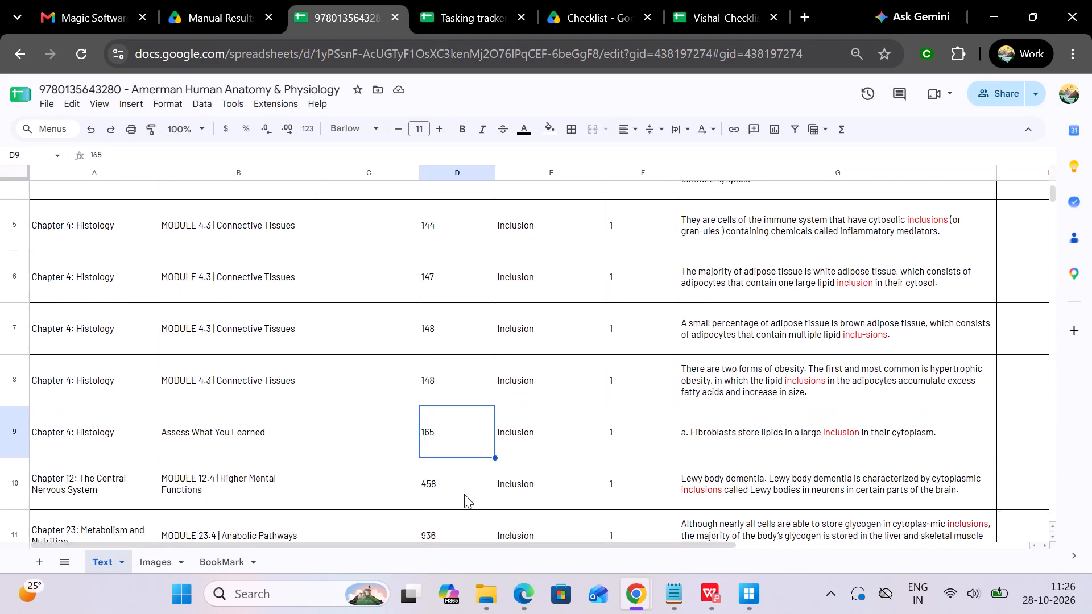
pyautogui.scroll(-1, 464, 494)
pyautogui.hotkey('alt', 'Tab')
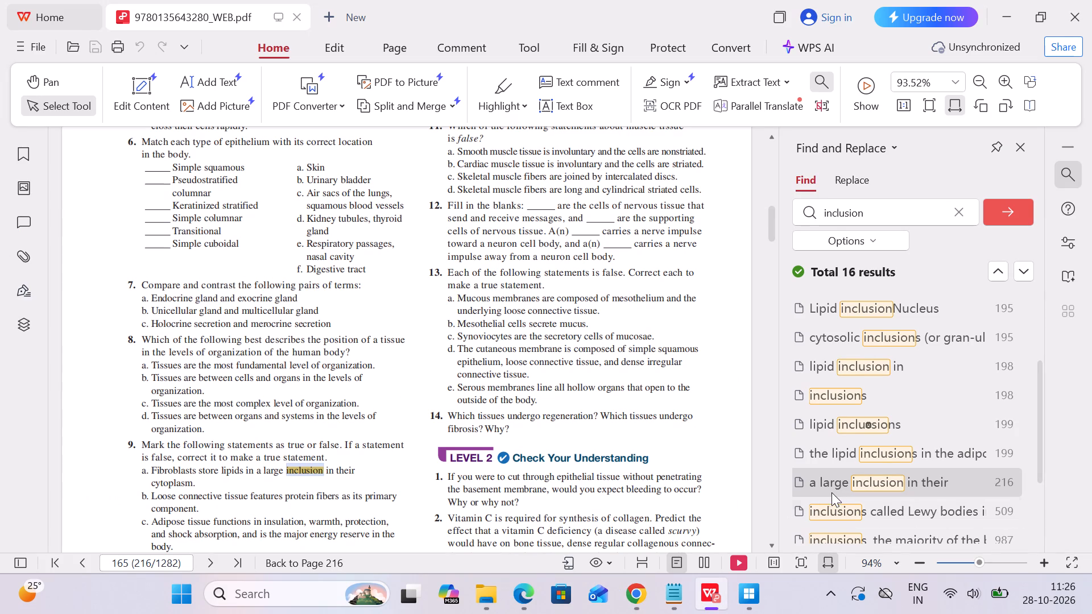
pyautogui.click(834, 499)
pyautogui.scroll(-1, 675, 460)
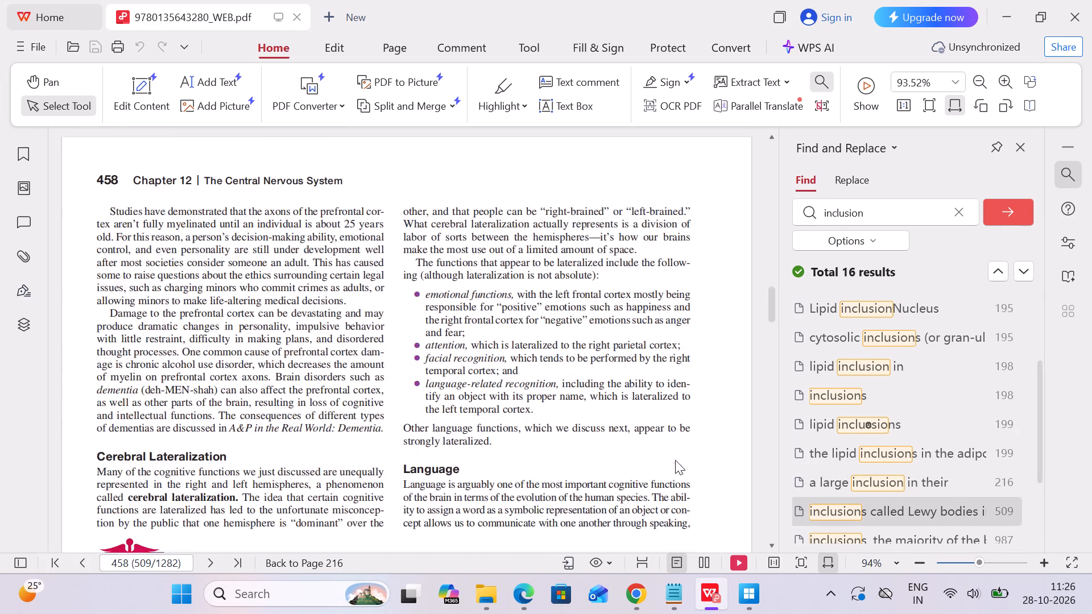
pyautogui.scroll(-1, 675, 460)
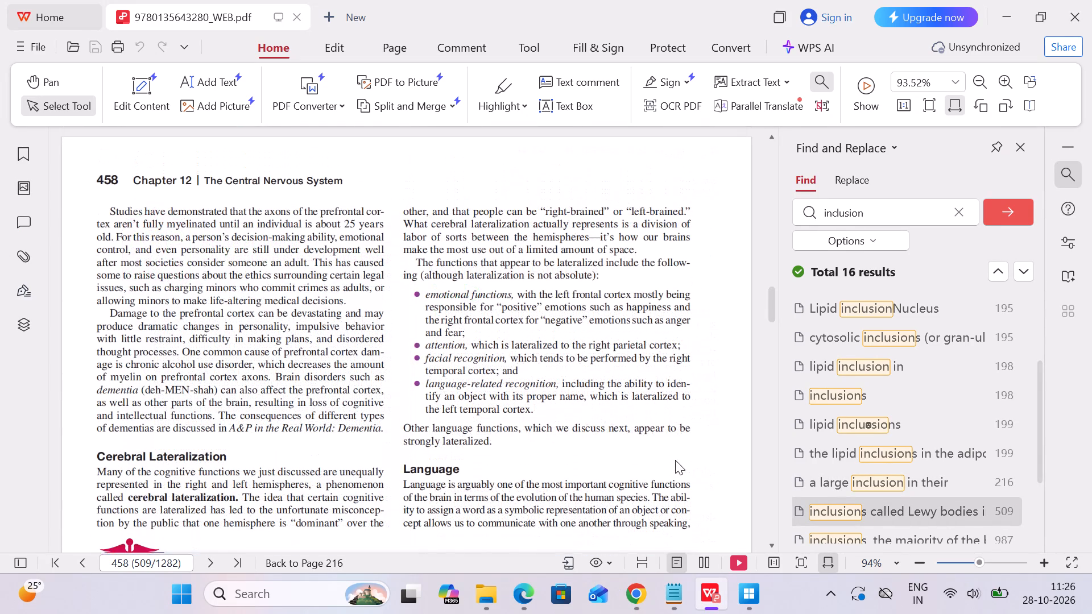
pyautogui.scroll(-1, 675, 460)
pyautogui.hotkey('alt', 'Tab')
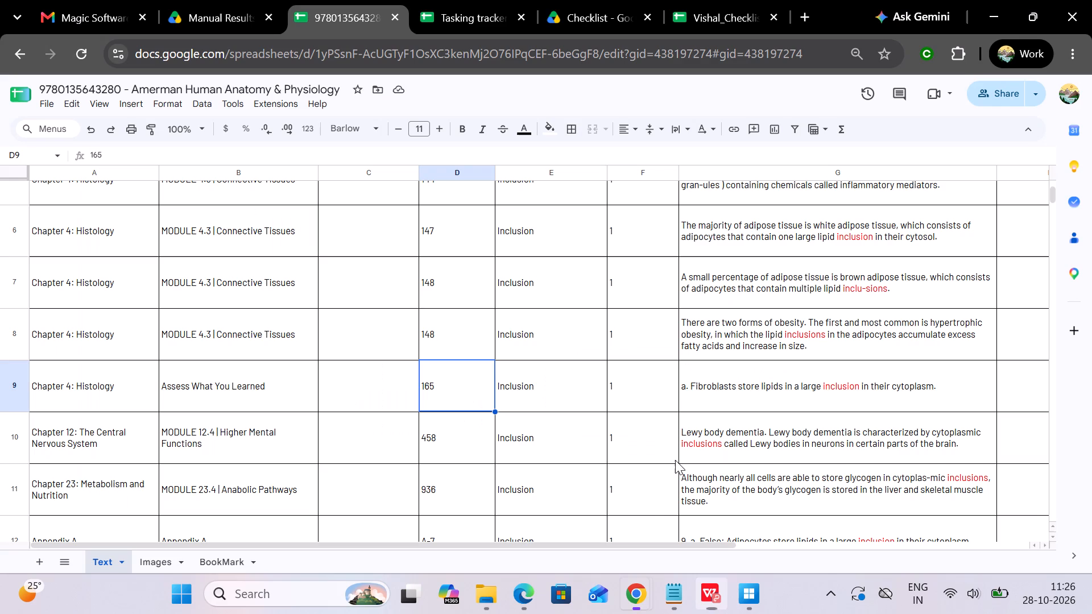
pyautogui.click(449, 473)
pyautogui.scroll(-3, 449, 473)
# Check the remaining "inclusion" results in Chapter 23, Appendix A, the Glossary and the Index against the Text sheet's page numbers.
pyautogui.hotkey('alt', 'Tab')
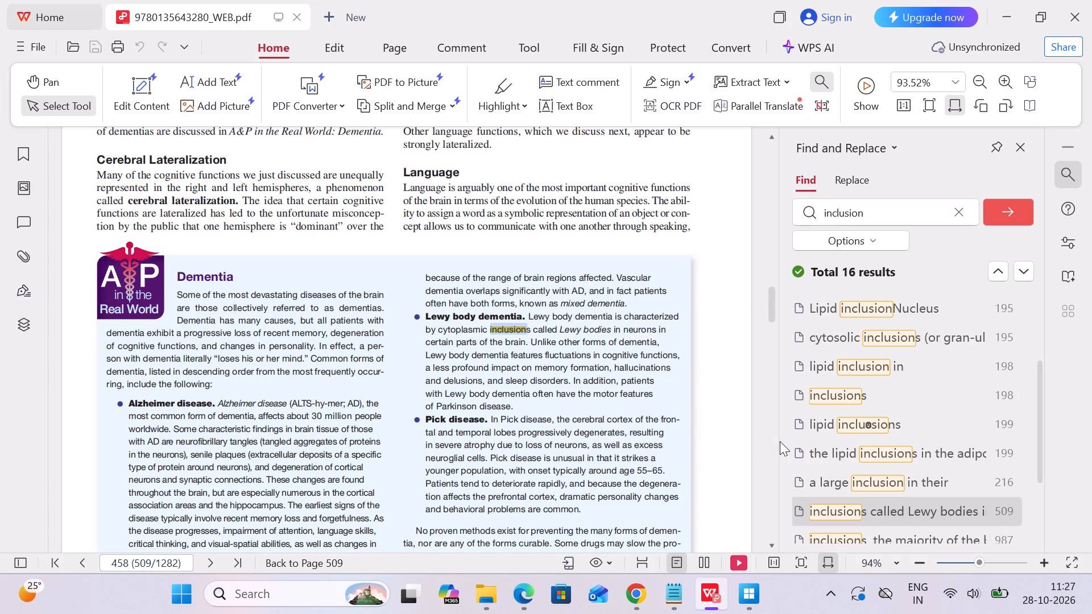
pyautogui.scroll(-1, 828, 484)
pyautogui.click(834, 447)
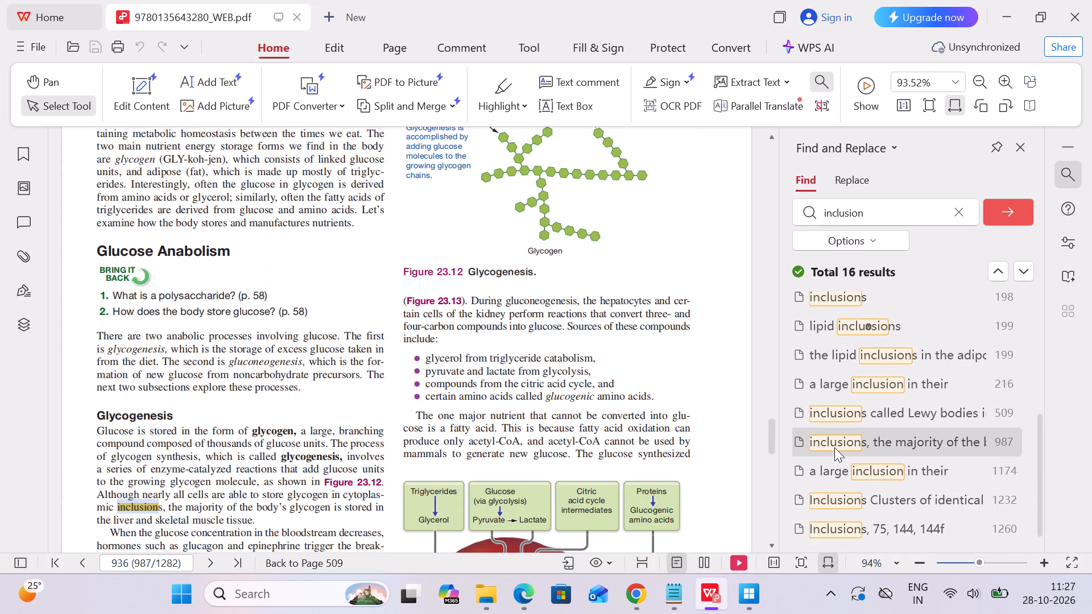
pyautogui.scroll(1, 664, 426)
pyautogui.hotkey('alt', 'Tab')
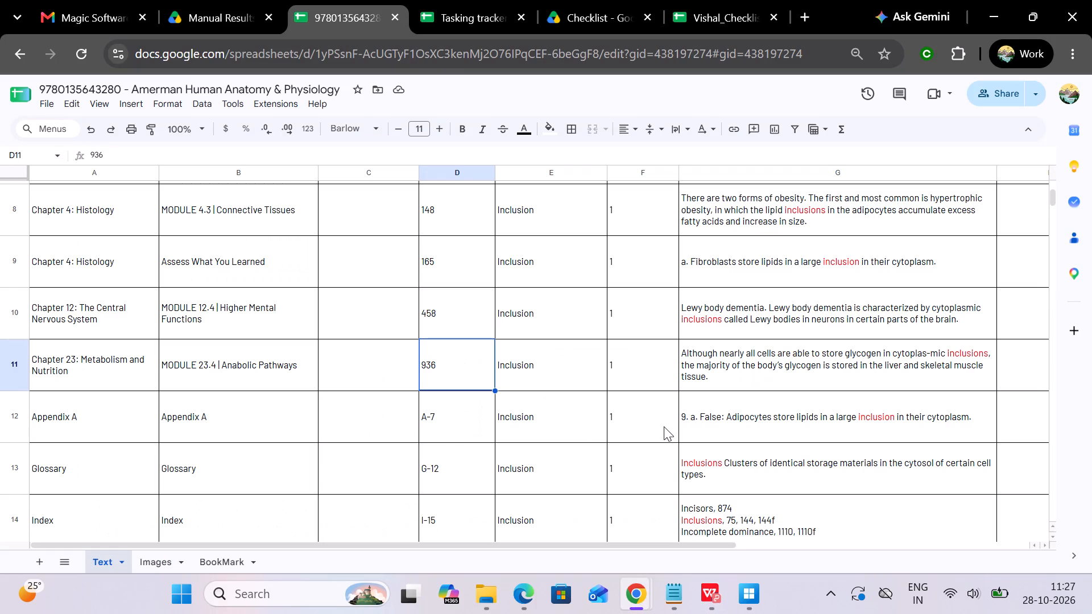
pyautogui.click(445, 432)
pyautogui.scroll(-1, 445, 432)
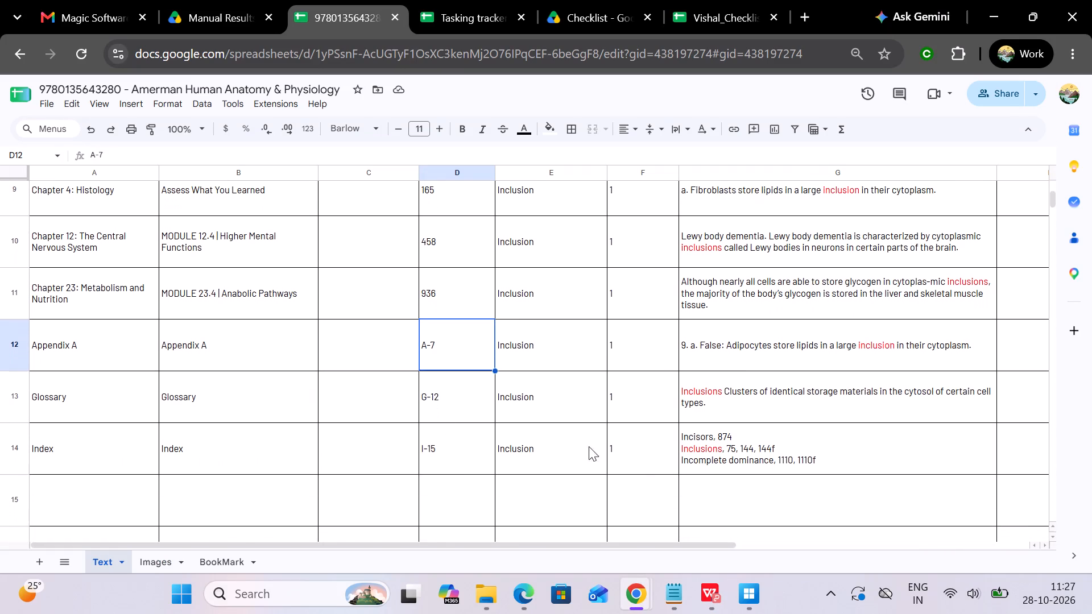
pyautogui.hotkey('alt', 'Tab')
pyautogui.click(835, 474)
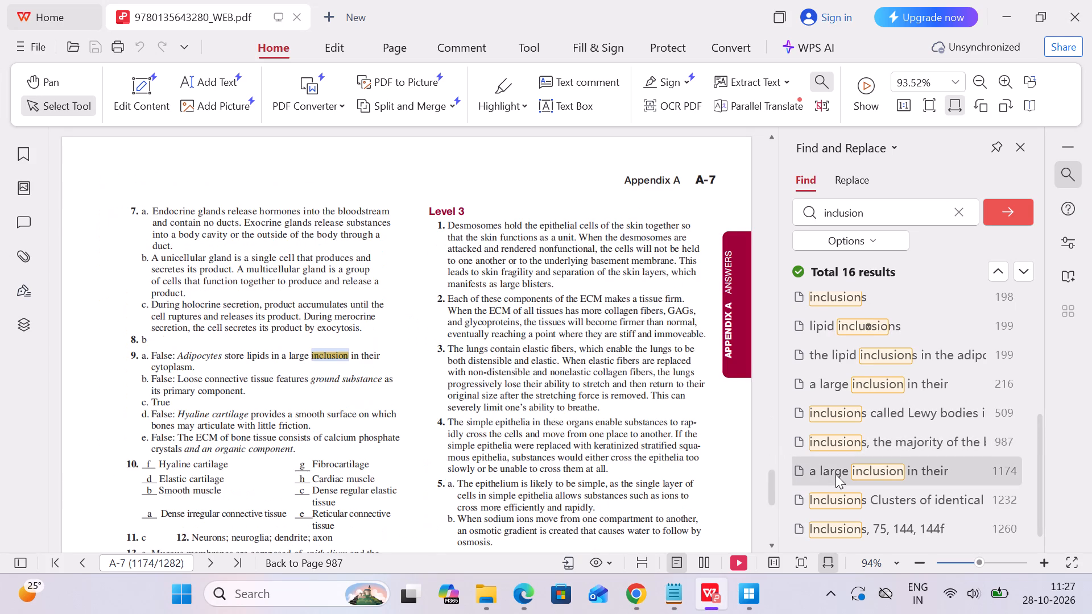
pyautogui.click(824, 493)
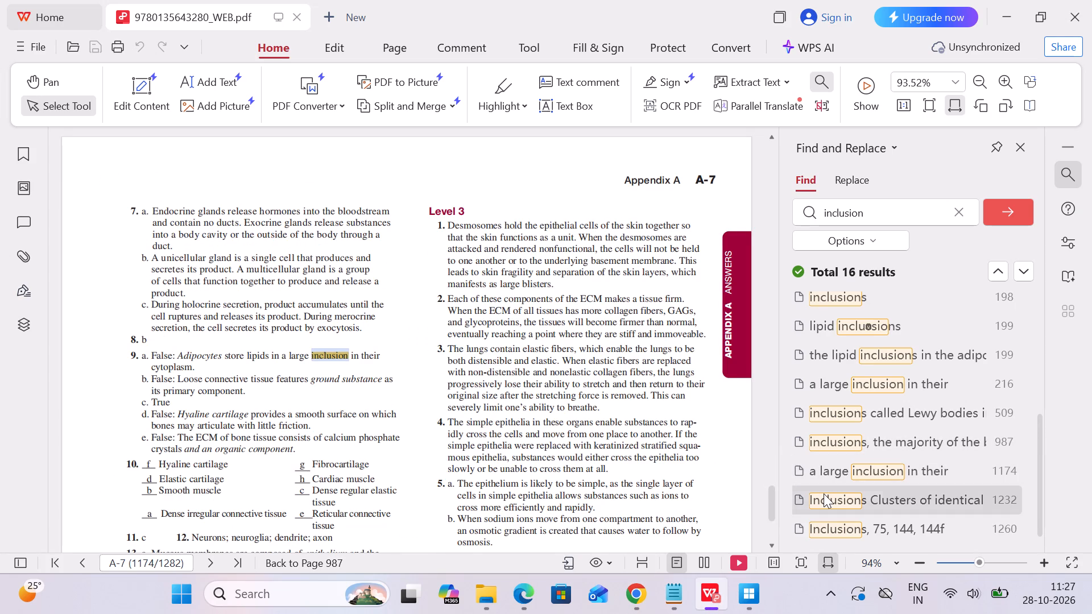
pyautogui.click(833, 518)
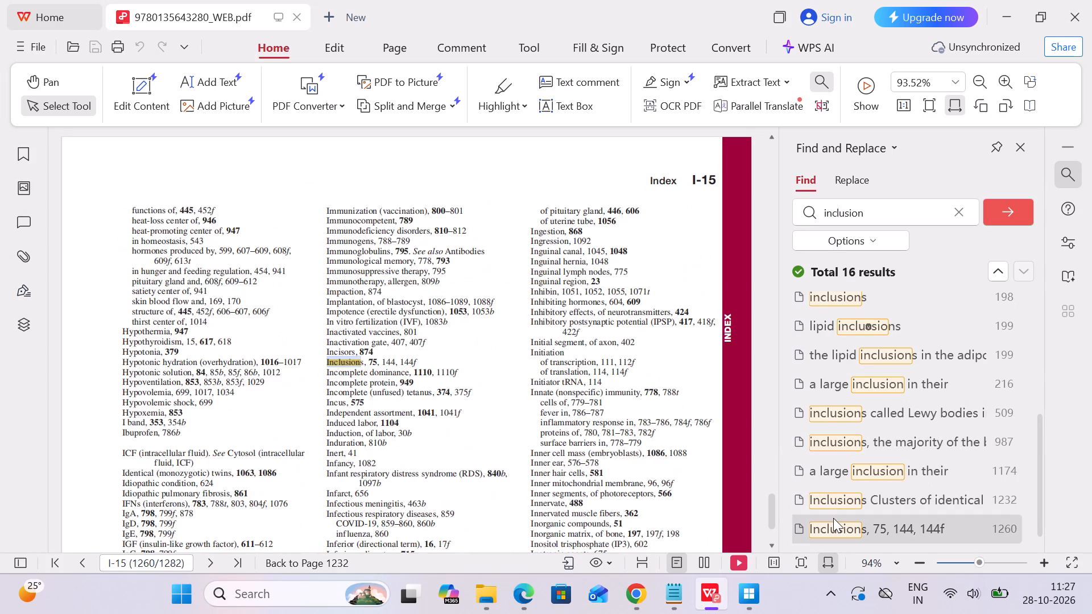
pyautogui.hotkey('alt', 'Tab')
pyautogui.hotkey('alt', 'Tab')
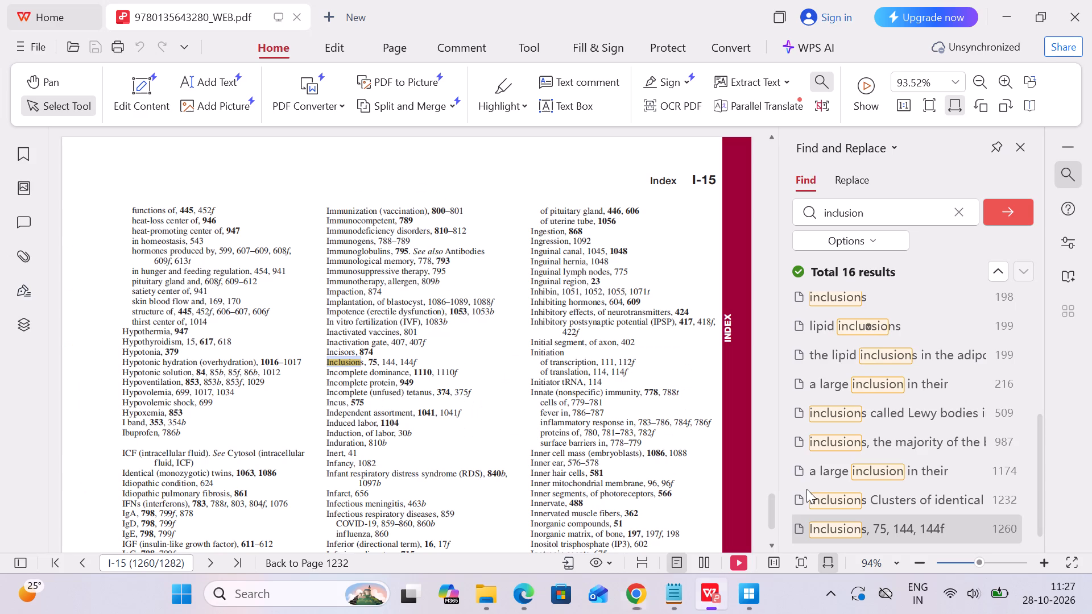
pyautogui.scroll(-2, 812, 483)
pyautogui.hotkey('alt', 'Tab')
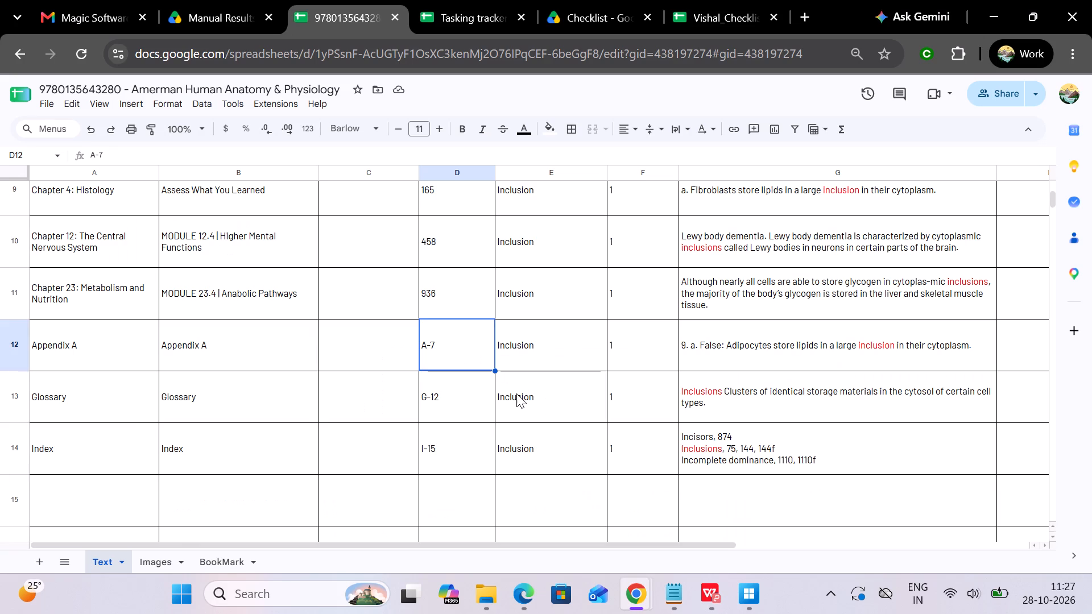
# Sum the No. of Instances column in the Text sheet from F3 down through its last entry.
pyautogui.scroll(7, 516, 393)
pyautogui.moveTo(633, 317); pyautogui.dragTo(628, 597)
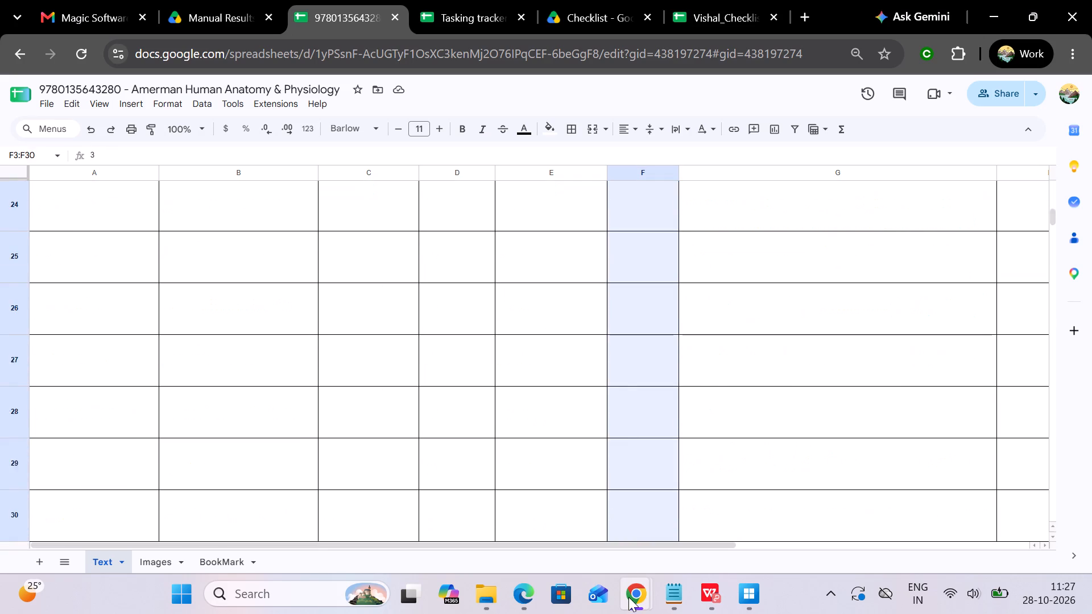
pyautogui.moveTo(628, 597); pyautogui.dragTo(610, 312)
pyautogui.scroll(10, 610, 312)
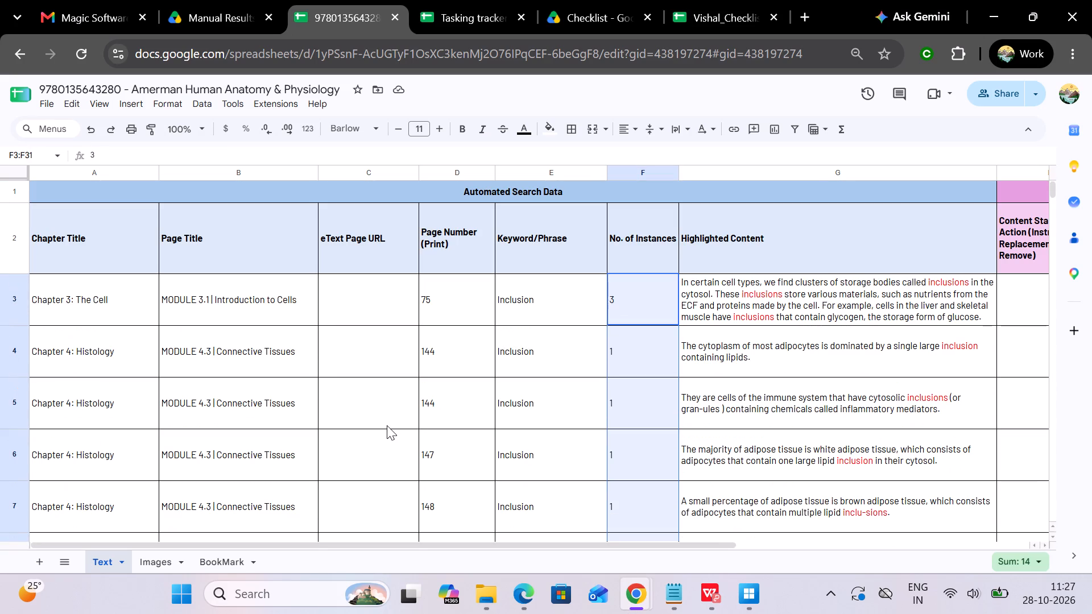
pyautogui.click(387, 425)
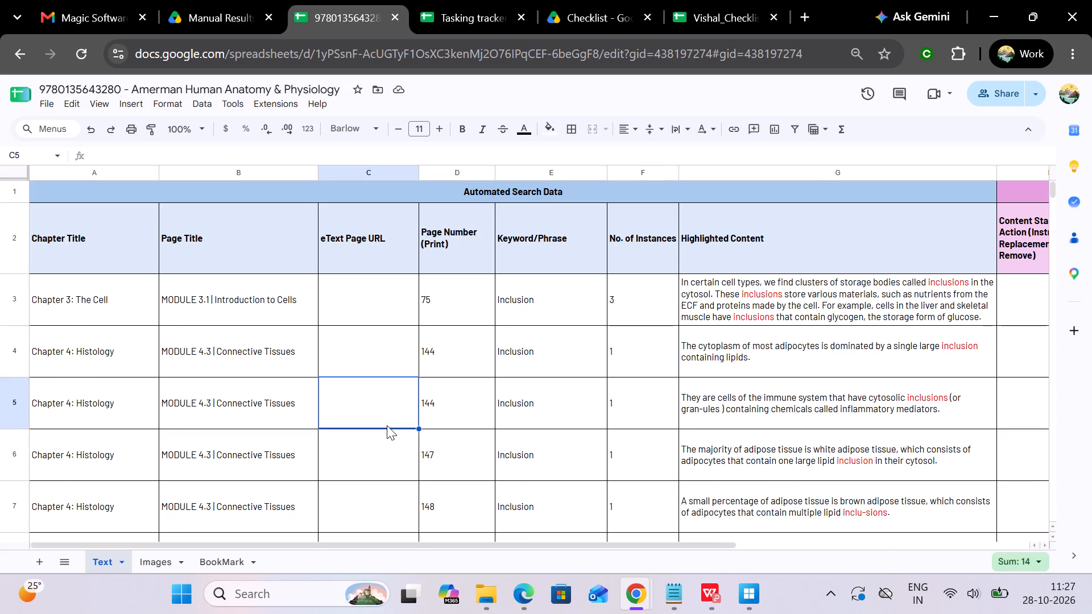
pyautogui.scroll(1, 387, 425)
# Clear the search term "inclusion" from the PDF's Find field.
pyautogui.hotkey('alt', 'Tab')
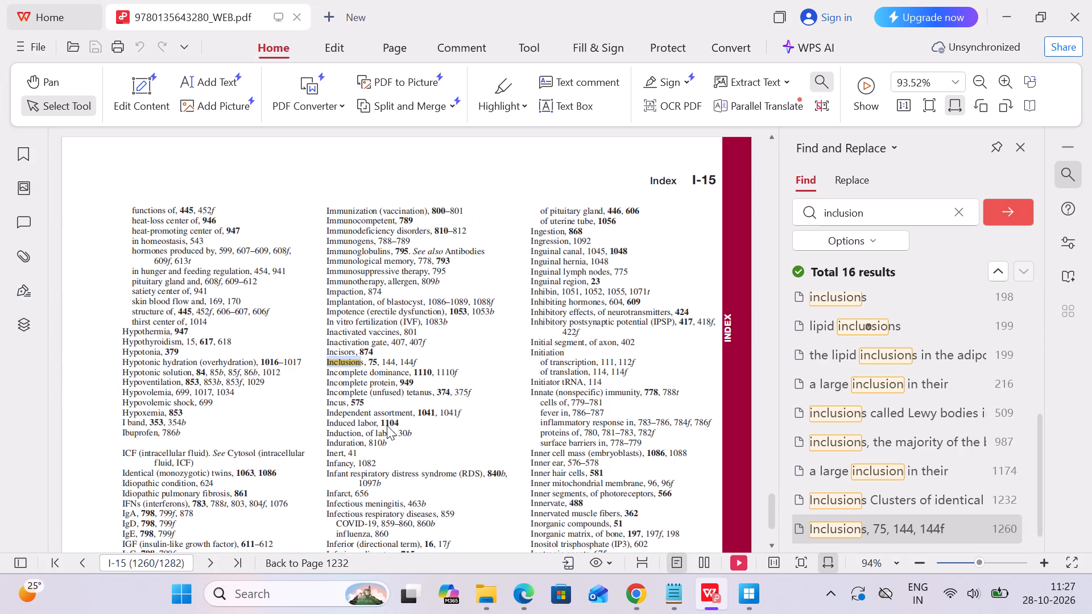
pyautogui.click(879, 214)
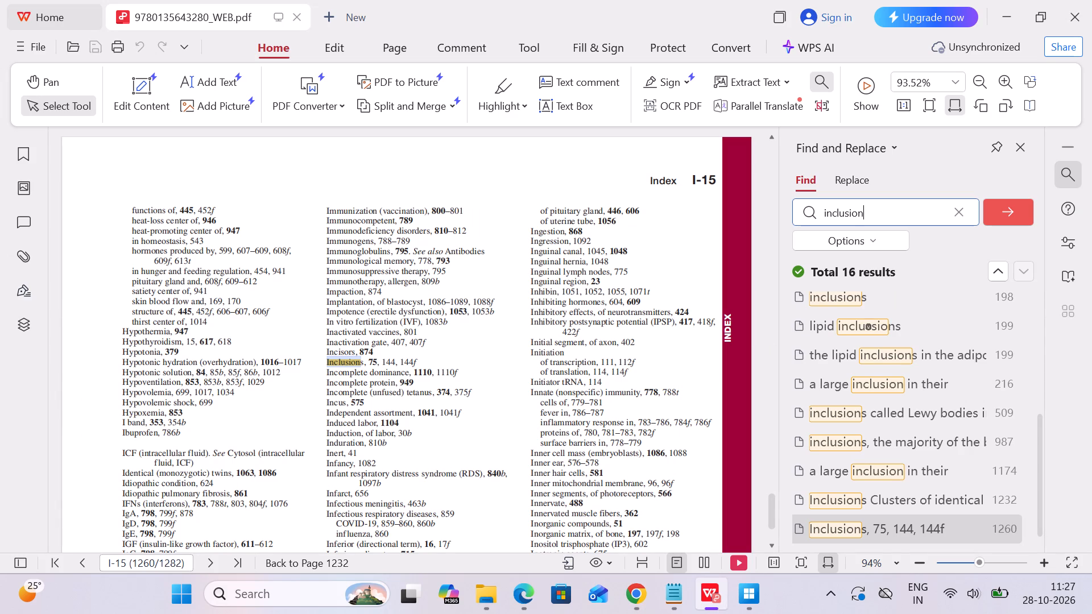
pyautogui.press('BackSpace')
pyautogui.press('BackSpace')
pyautogui.press('BackSpace')
pyautogui.press('BackSpace')
pyautogui.press('BackSpace')
pyautogui.press('BackSpace')
pyautogui.press('BackSpace')
pyautogui.press('BackSpace')
pyautogui.press('BackSpace')
pyautogui.press('BackSpace')
pyautogui.press('BackSpace')
pyautogui.press('BackSpace')
pyautogui.press('BackSpace')
pyautogui.press('BackSpace')
pyautogui.press('BackSpace')
pyautogui.press('BackSpace')
pyautogui.press('BackSpace')
pyautogui.press('BackSpace')
pyautogui.press('BackSpace')
pyautogui.press('BackSpace')
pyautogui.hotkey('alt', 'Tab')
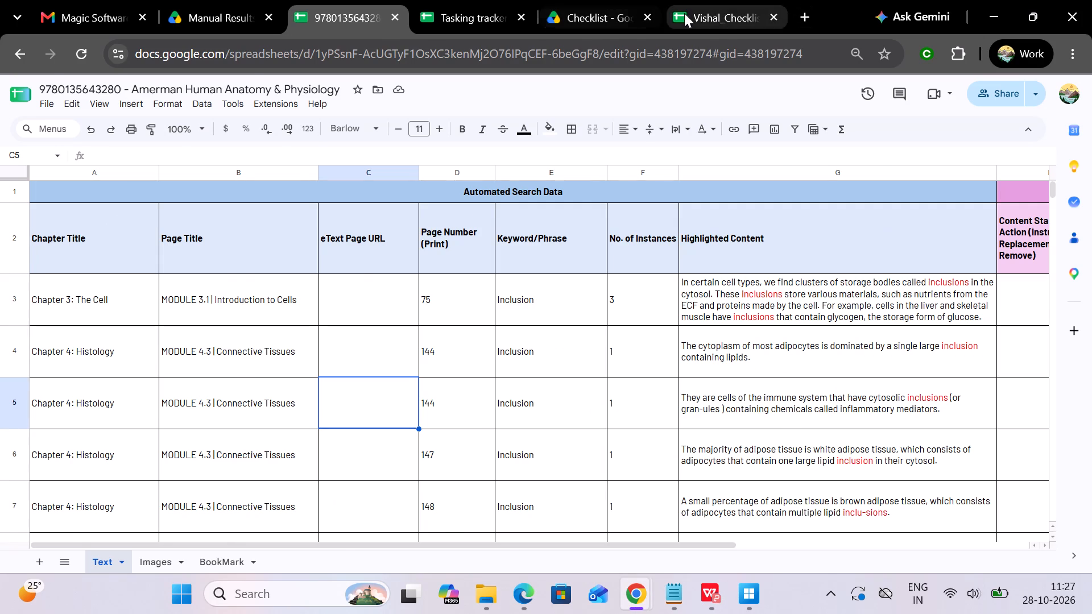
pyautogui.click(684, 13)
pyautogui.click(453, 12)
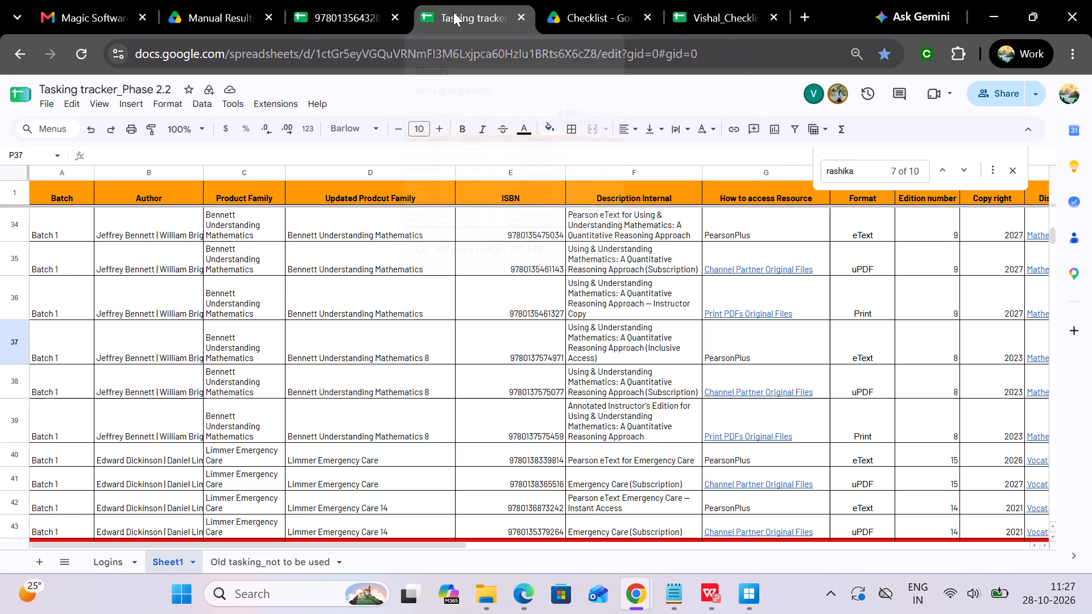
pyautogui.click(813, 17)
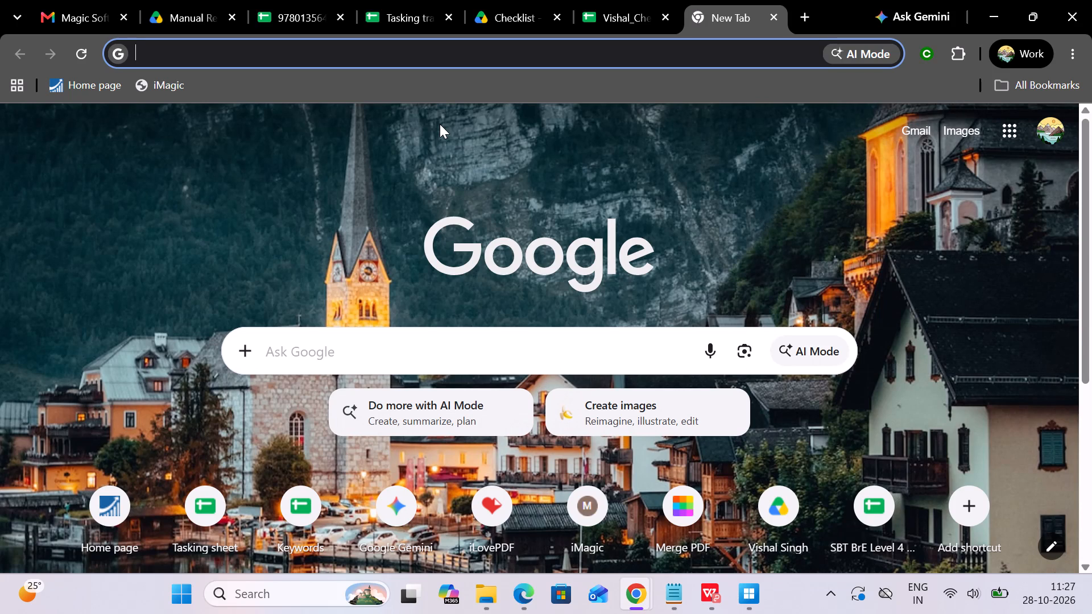
# Look through the browser history from today back to Tuesday, October 27, 2026 for the spreadsheet links, and close the history.
pyautogui.hotkey('ctrl', 'h')
pyautogui.scroll(-2, 483, 409)
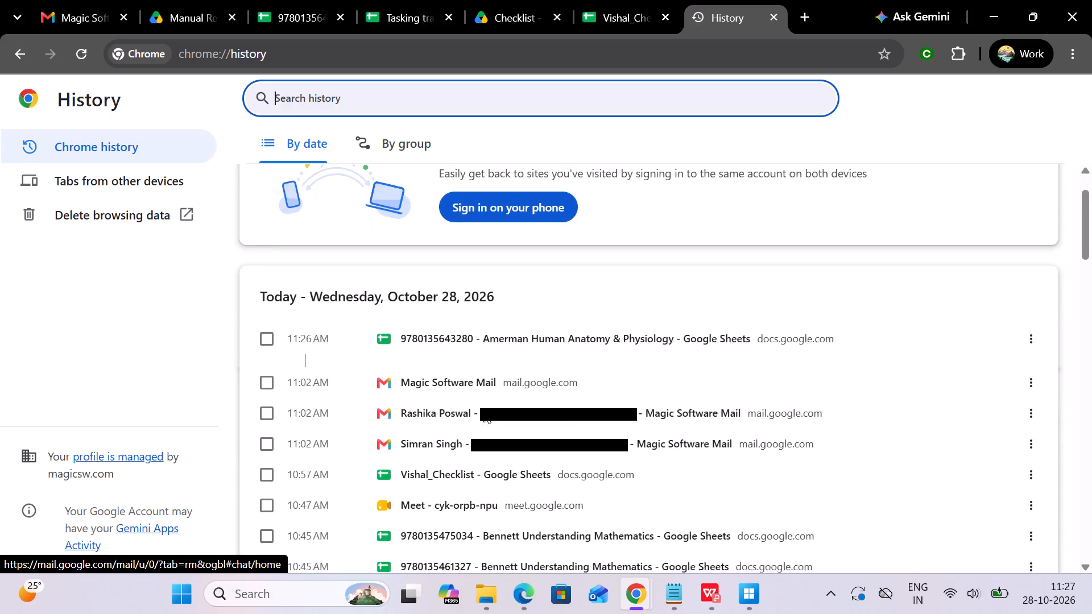
pyautogui.scroll(-7, 483, 409)
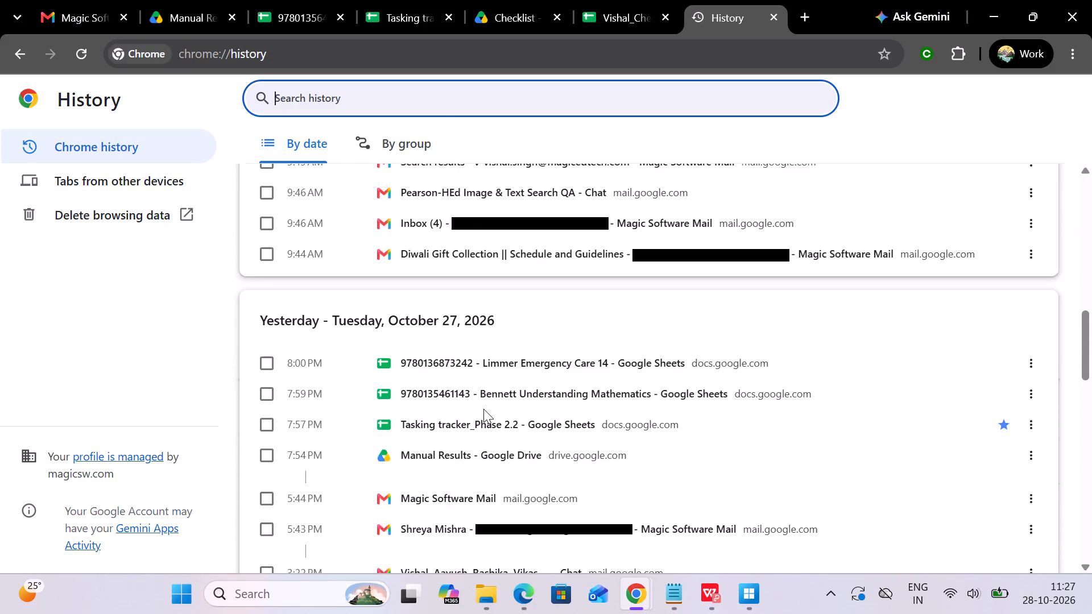
pyautogui.scroll(-2, 483, 409)
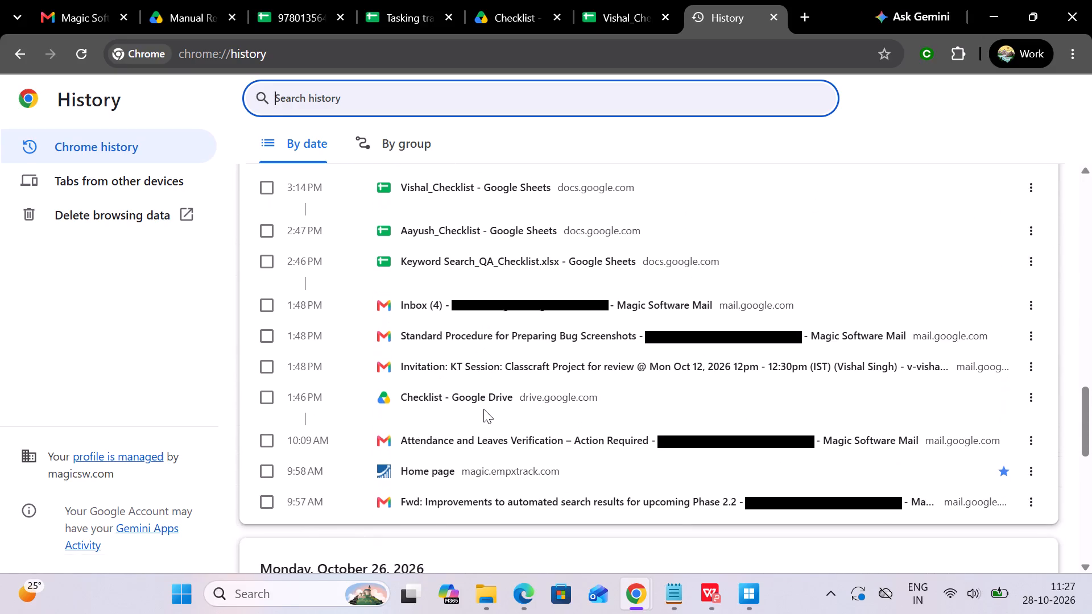
pyautogui.scroll(-1, 483, 409)
pyautogui.scroll(1, 483, 409)
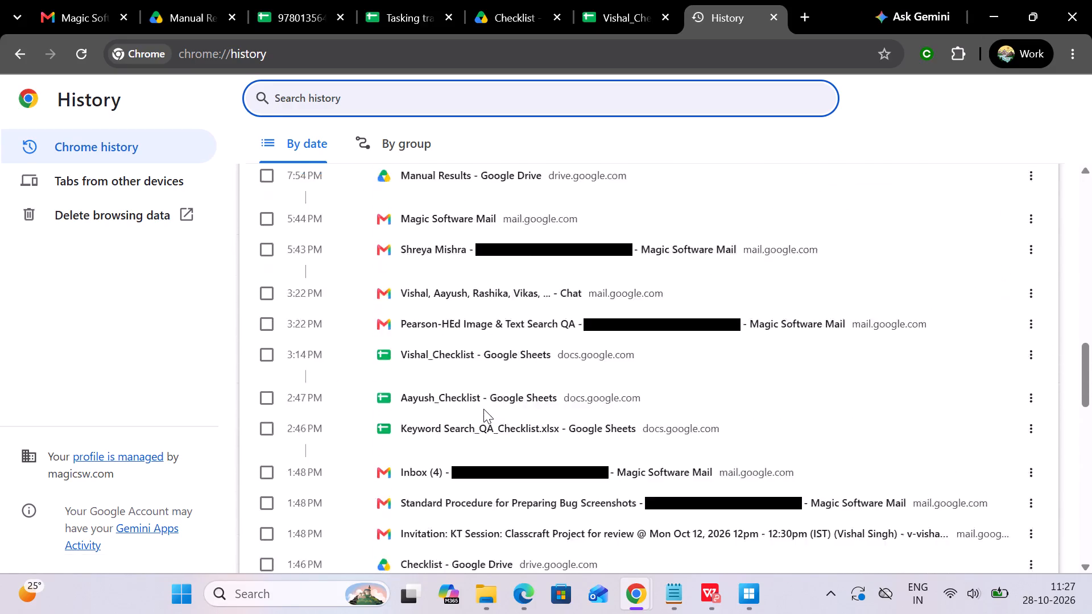
pyautogui.click(779, 15)
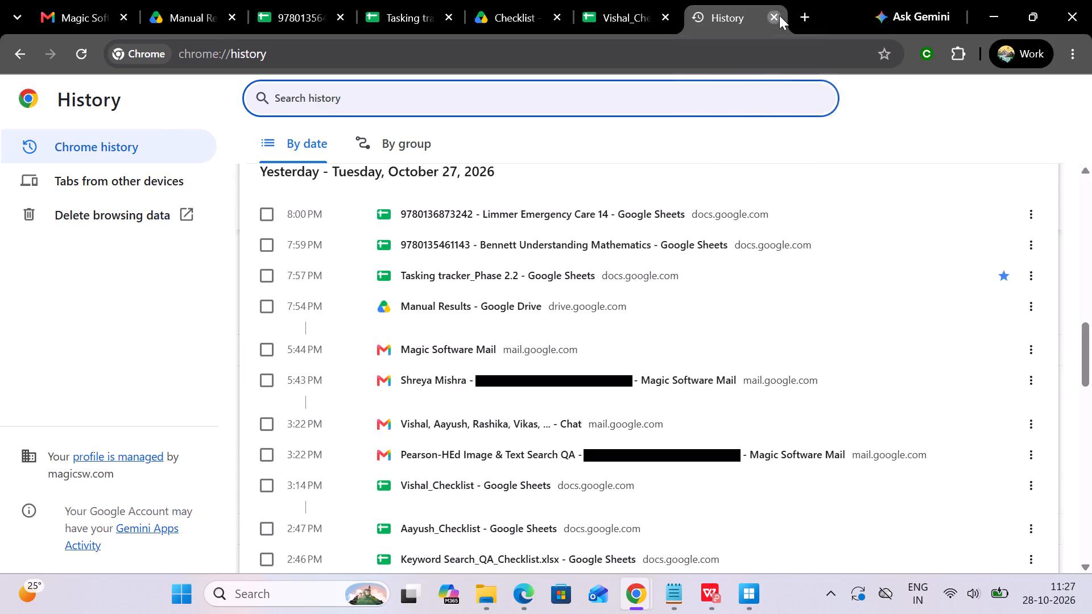
pyautogui.click(796, 13)
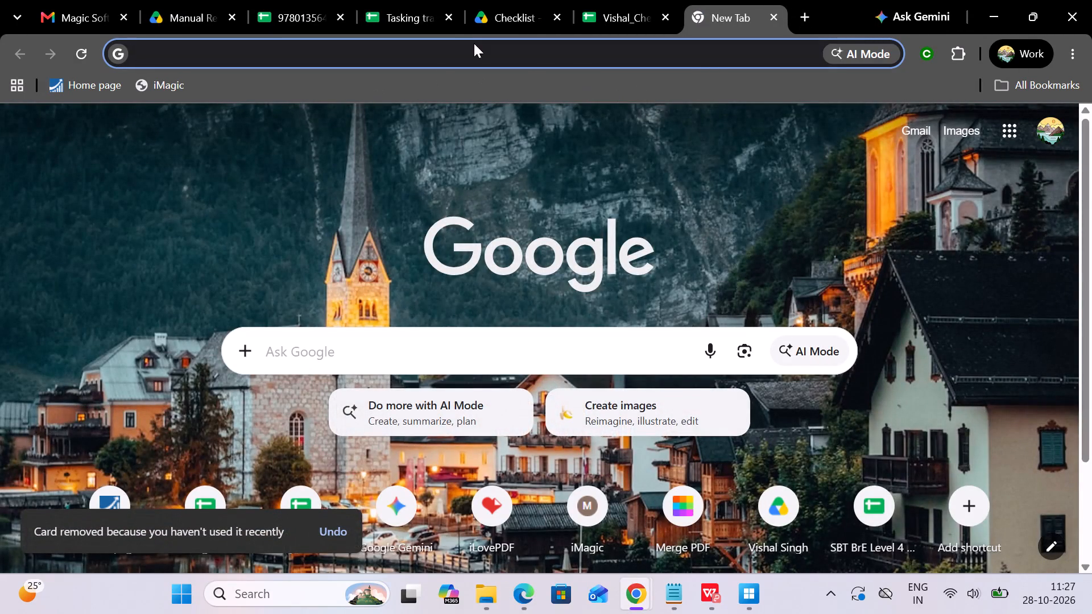
# Look back through the colleague chat whose latest message is "kismat hi khrab h!" for the shared search-terms list.
pyautogui.click(35, 0)
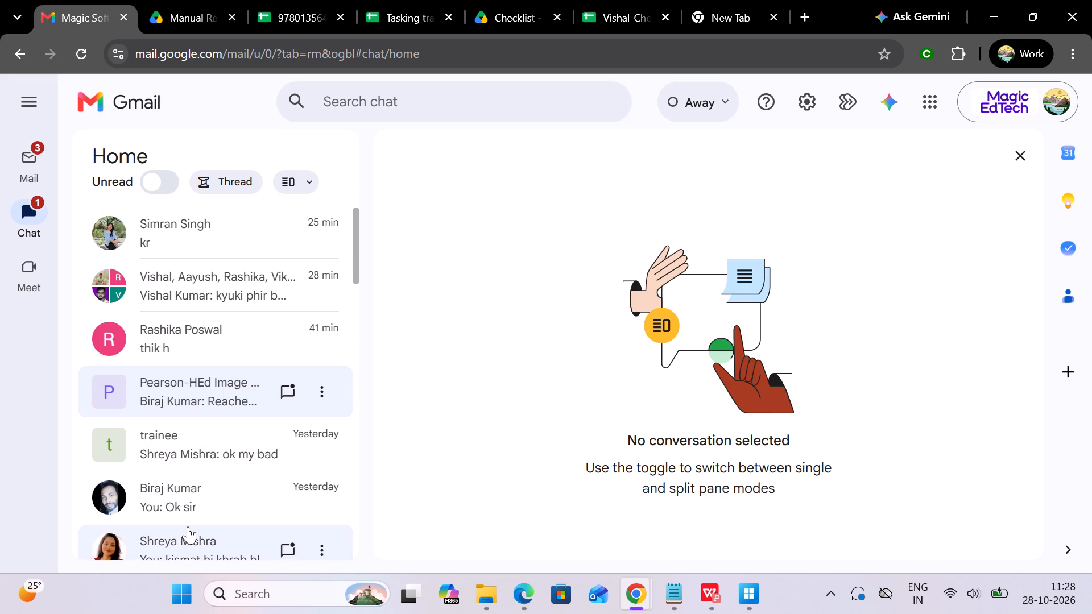
pyautogui.click(188, 526)
pyautogui.scroll(9, 561, 397)
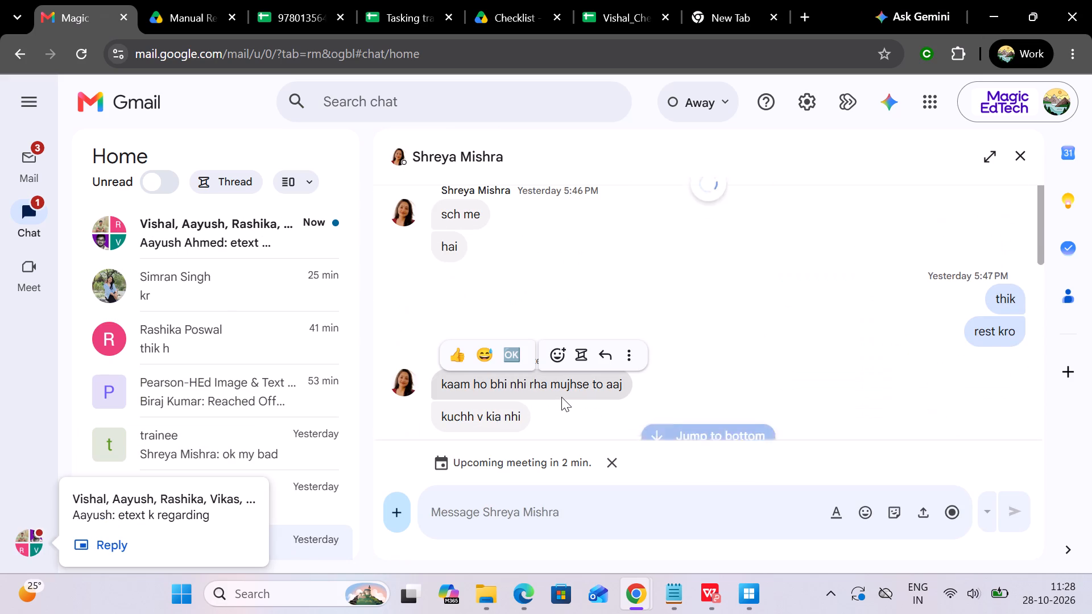
pyautogui.scroll(11, 561, 397)
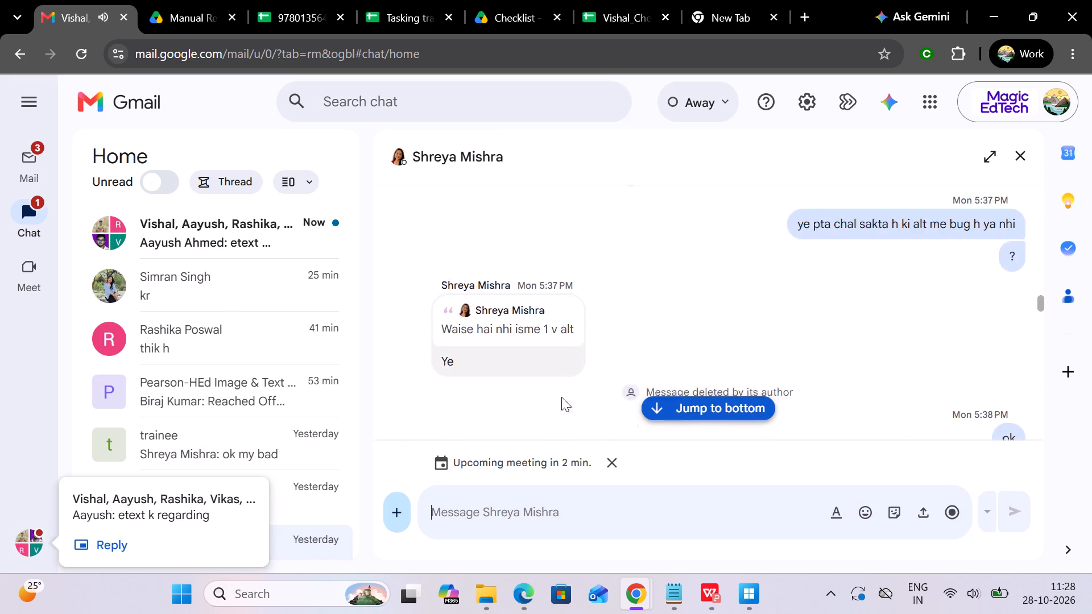
pyautogui.scroll(6, 561, 397)
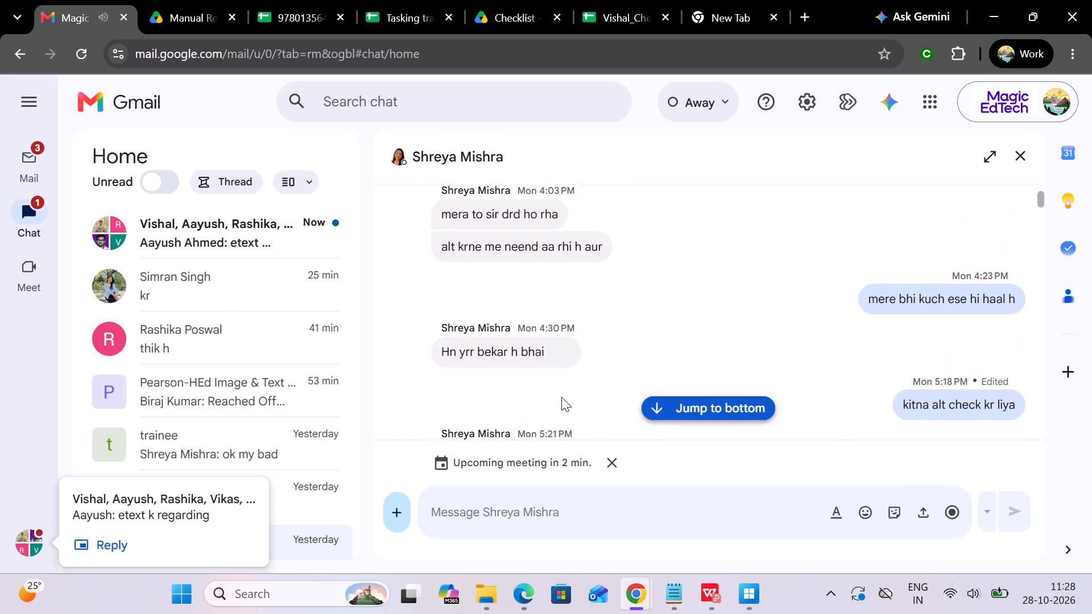
pyautogui.scroll(-16, 561, 397)
pyautogui.scroll(-5, 561, 397)
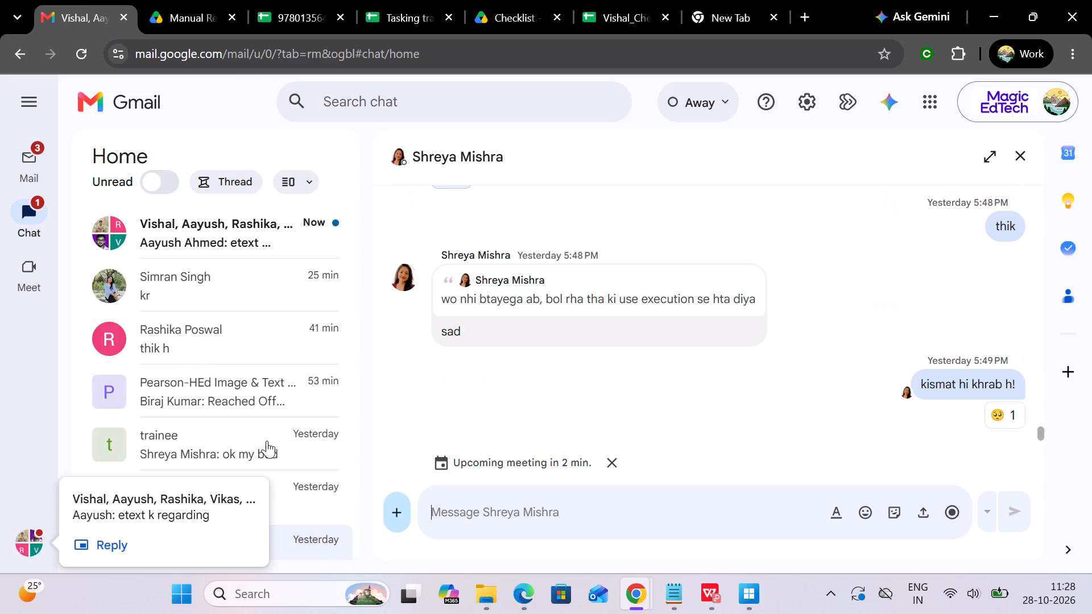
# Open the shared "PRIVILEGED AND CONFIDENTIAL" terms list spreadsheet from the colleague chat whose latest message is "meet".
pyautogui.scroll(-4, 258, 438)
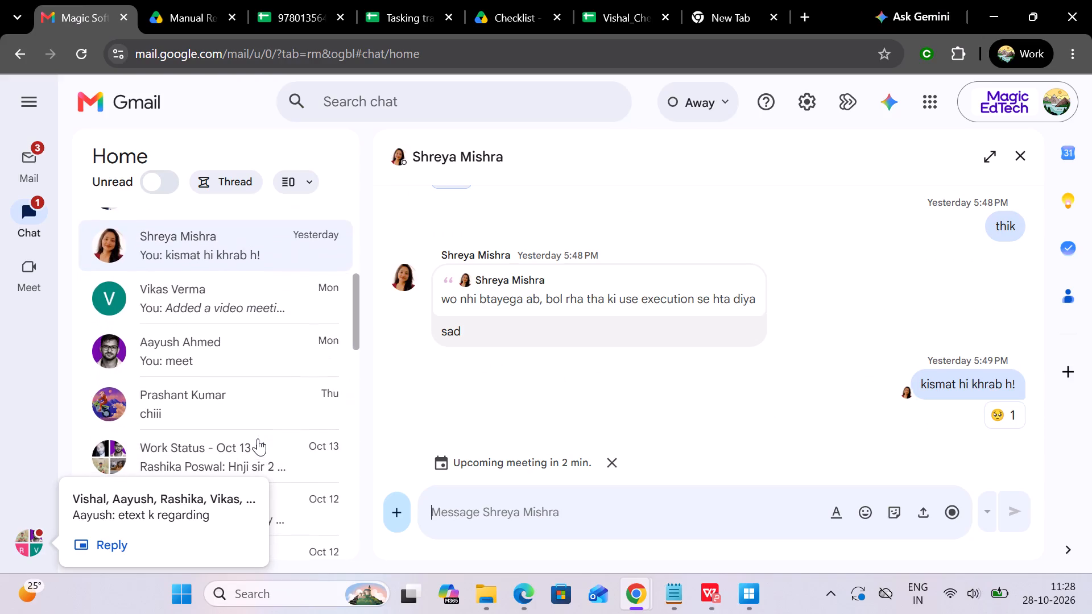
pyautogui.click(227, 352)
pyautogui.scroll(9, 508, 351)
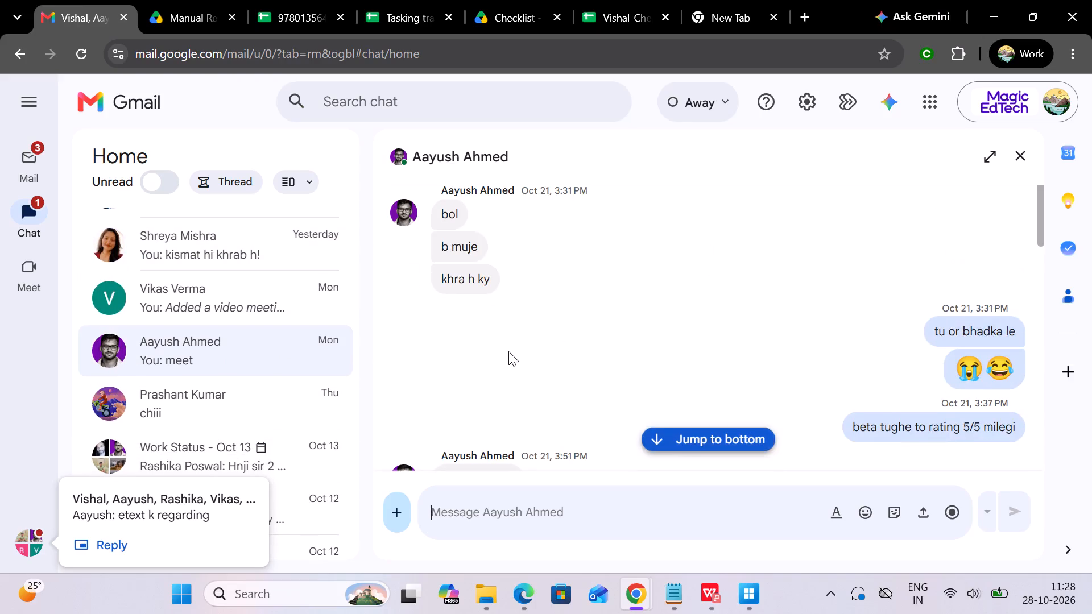
pyautogui.scroll(-4, 508, 351)
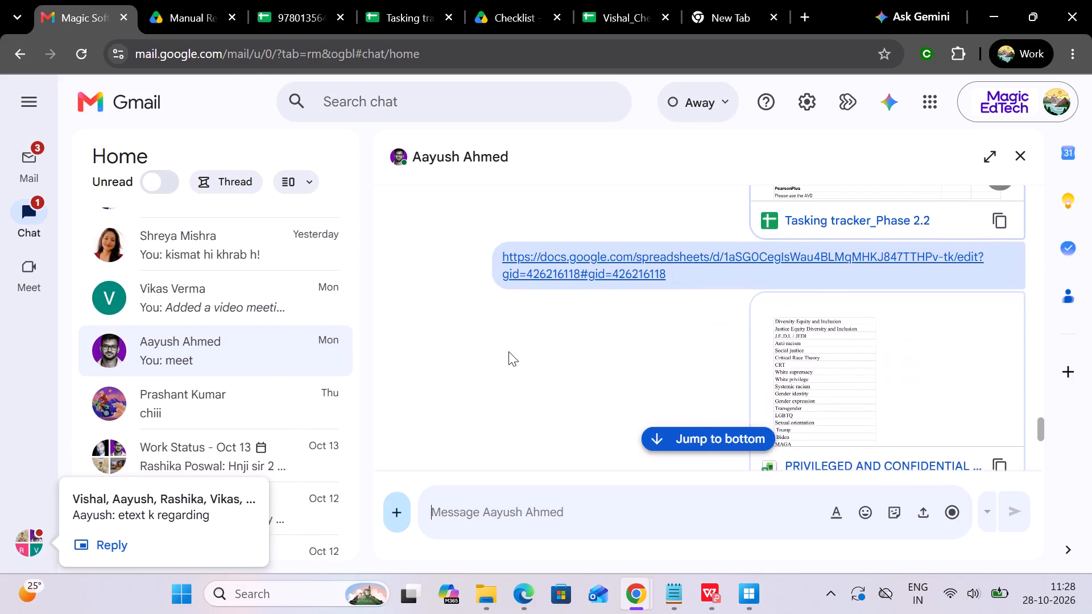
pyautogui.click(789, 385)
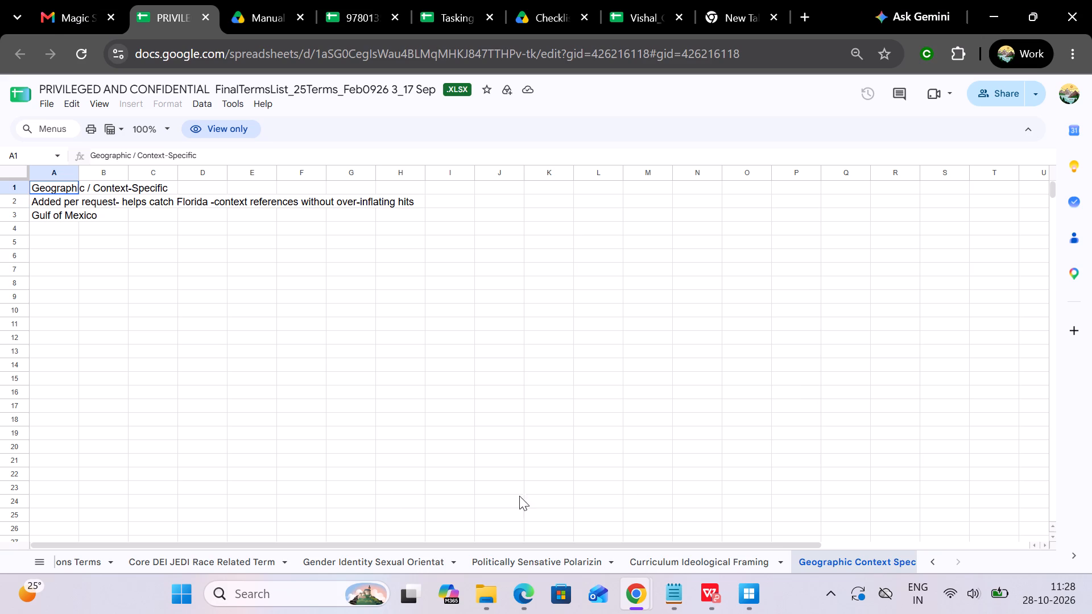
pyautogui.hscroll(7, 208, 558)
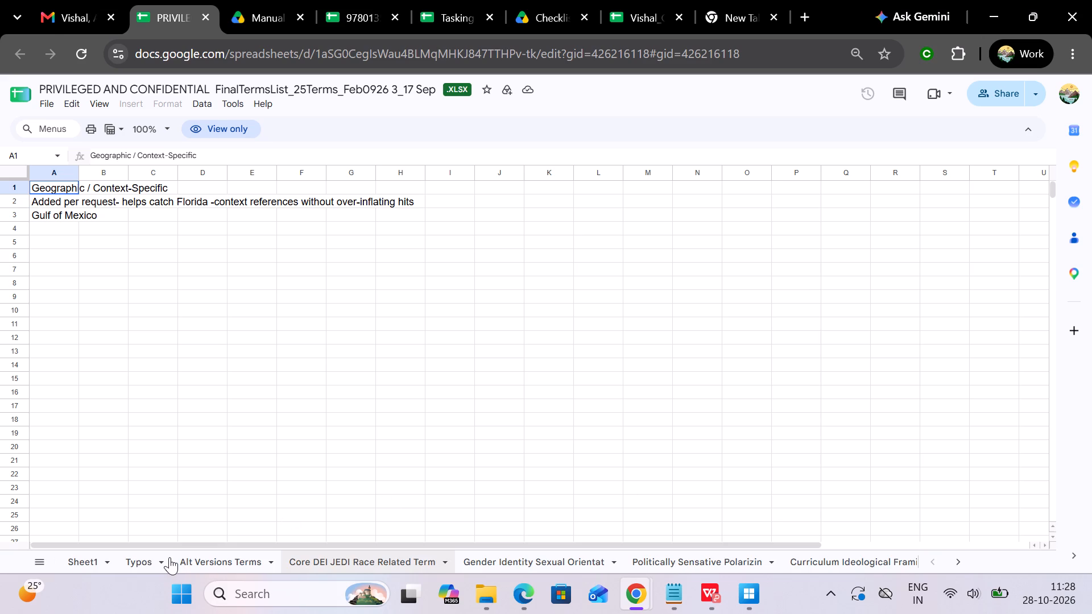
pyautogui.click(82, 559)
pyautogui.scroll(1, 220, 408)
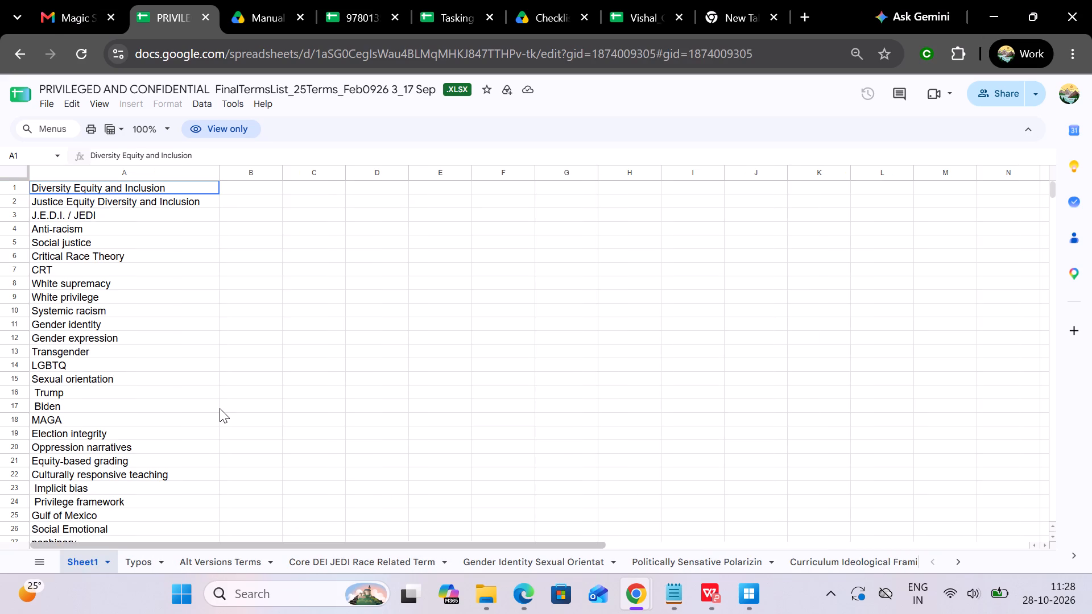
pyautogui.scroll(1, 220, 408)
pyautogui.hotkey('alt', 'Tab')
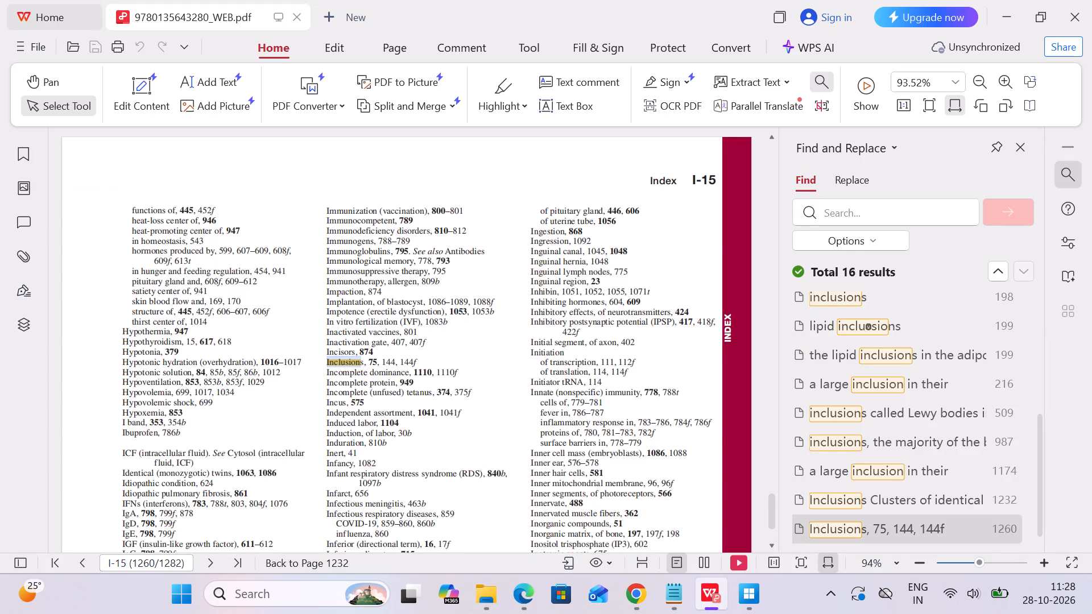
# Search the textbook PDF for "j.e.d".
pyautogui.click(849, 215)
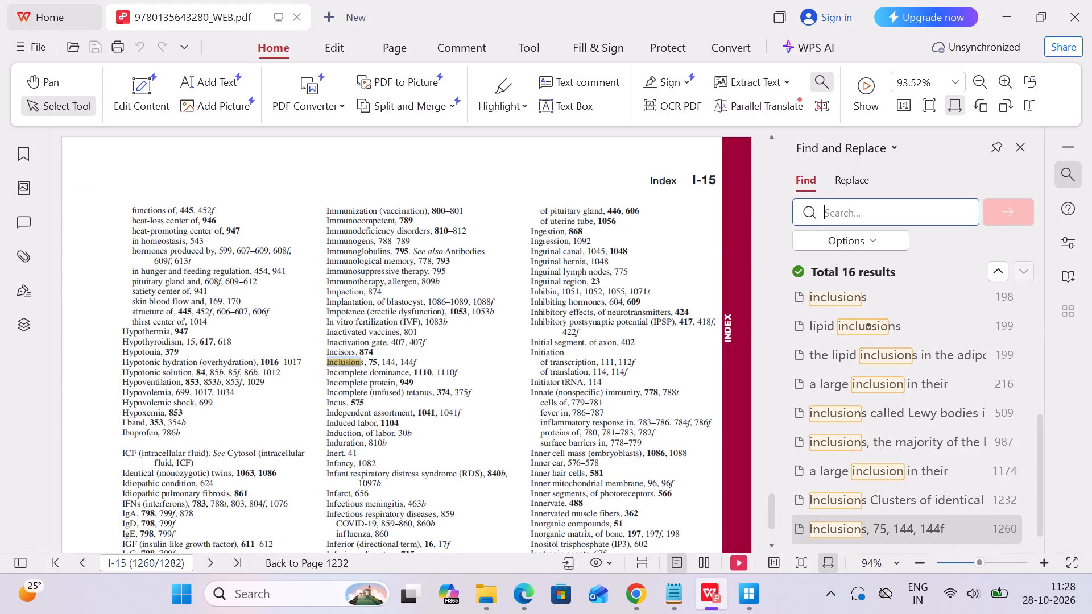
pyautogui.write('j.d')
pyautogui.press('BackSpace')
pyautogui.write('e.d')
pyautogui.press('Return')
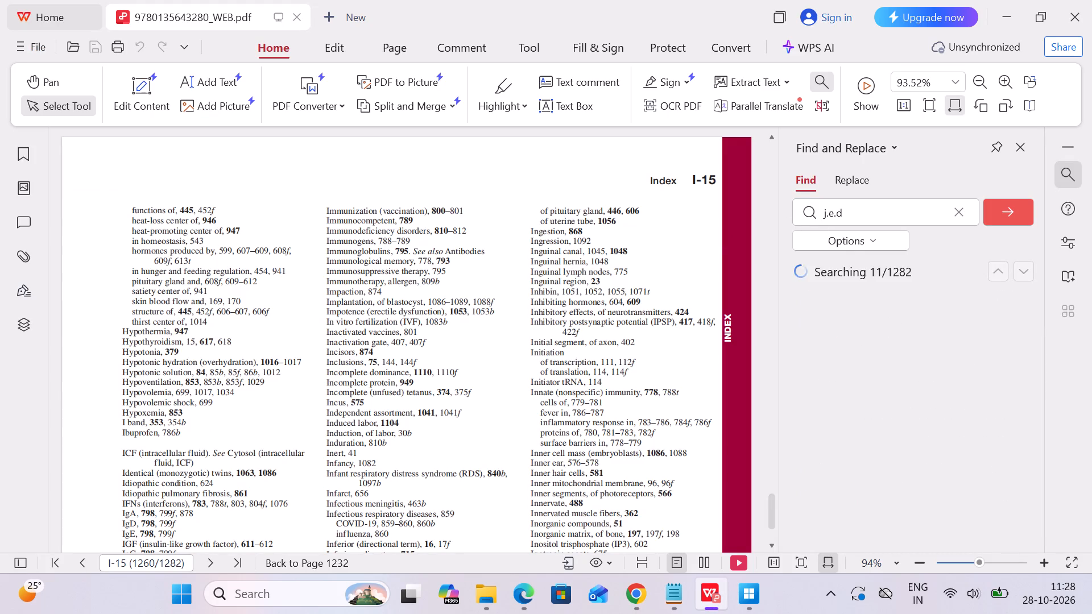
# Switch to the terms list spreadsheet in Chrome and mark Anti-racism as the next term to check.
pyautogui.hotkey('alt', 'Tab')
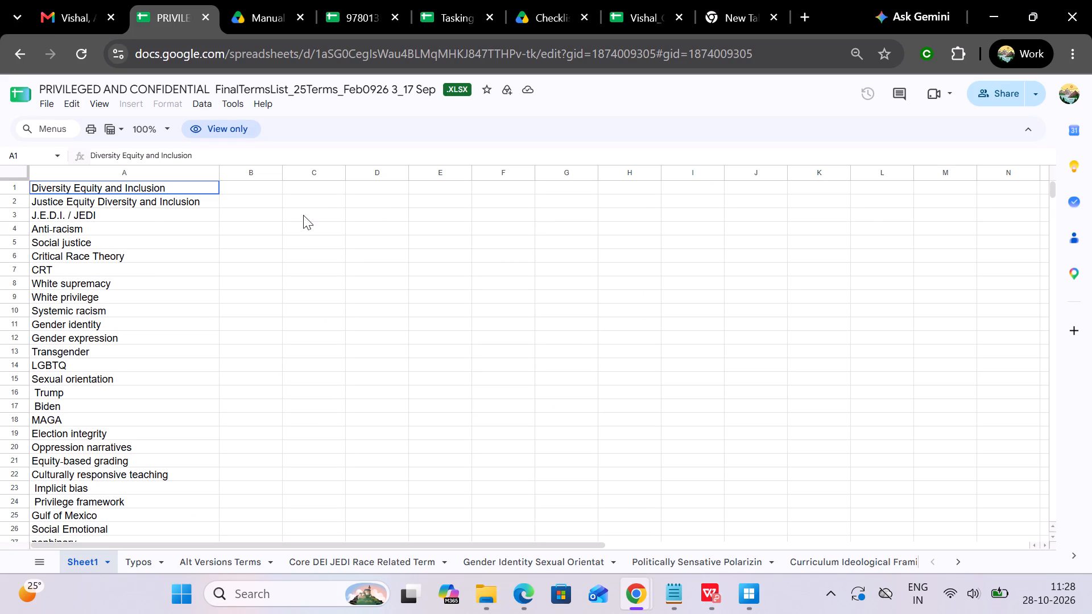
pyautogui.click(144, 229)
# Return to the textbook PDF in WPS Office and replace the search term with "racism", running the search.
pyautogui.hotkey('alt', 'Tab')
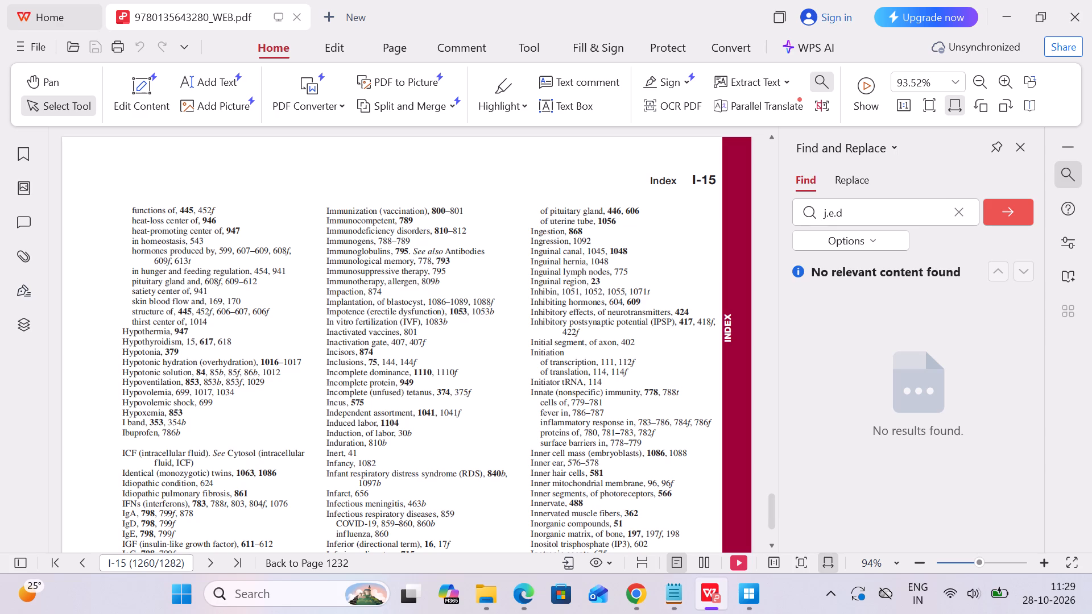
pyautogui.press('BackSpace')
pyautogui.click(891, 213)
pyautogui.press('BackSpace')
pyautogui.press('BackSpace')
pyautogui.press('BackSpace')
pyautogui.press('BackSpace')
pyautogui.press('BackSpace')
pyautogui.press('BackSpace')
pyautogui.press('BackSpace')
pyautogui.press('BackSpace')
pyautogui.press('BackSpace')
pyautogui.press('BackSpace')
pyautogui.press('BackSpace')
pyautogui.press('BackSpace')
pyautogui.press('BackSpace')
pyautogui.press('BackSpace')
pyautogui.press('BackSpace')
pyautogui.press('BackSpace')
pyautogui.press('BackSpace')
pyautogui.press('BackSpace')
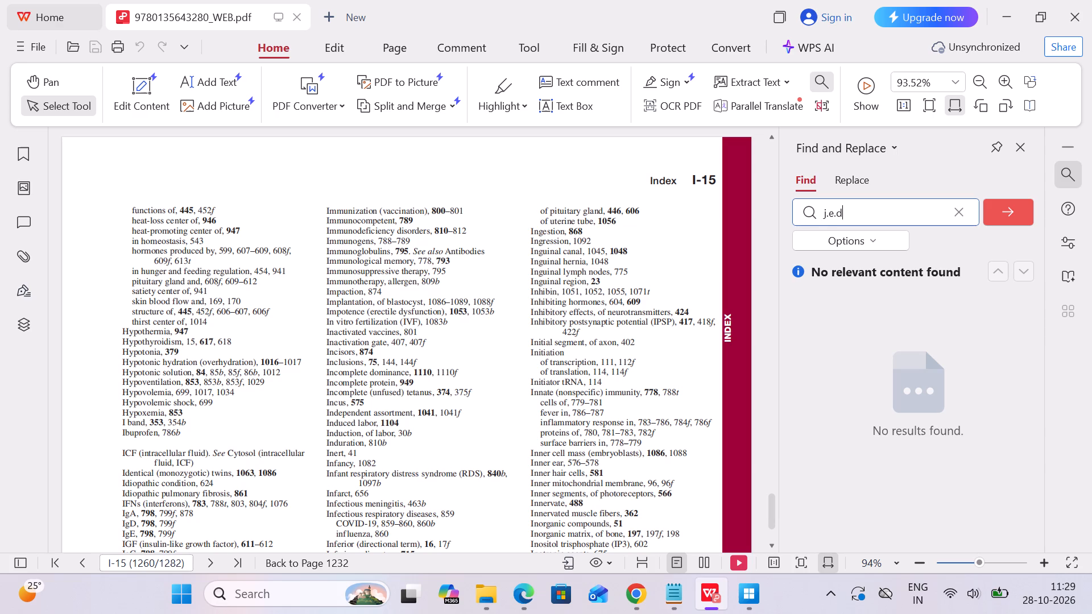
pyautogui.write('racism')
pyautogui.press('Return')
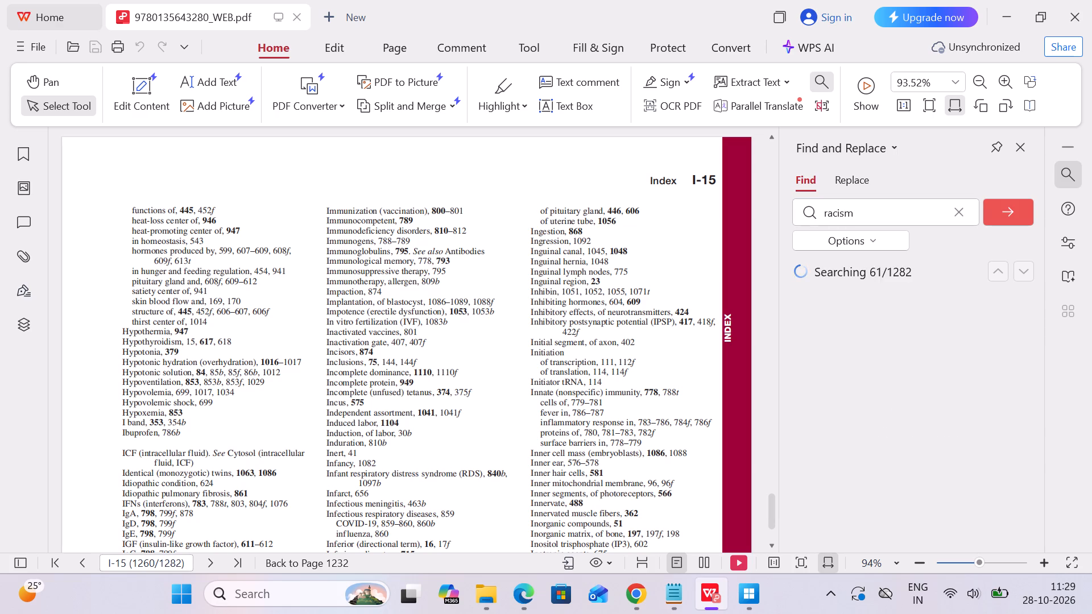